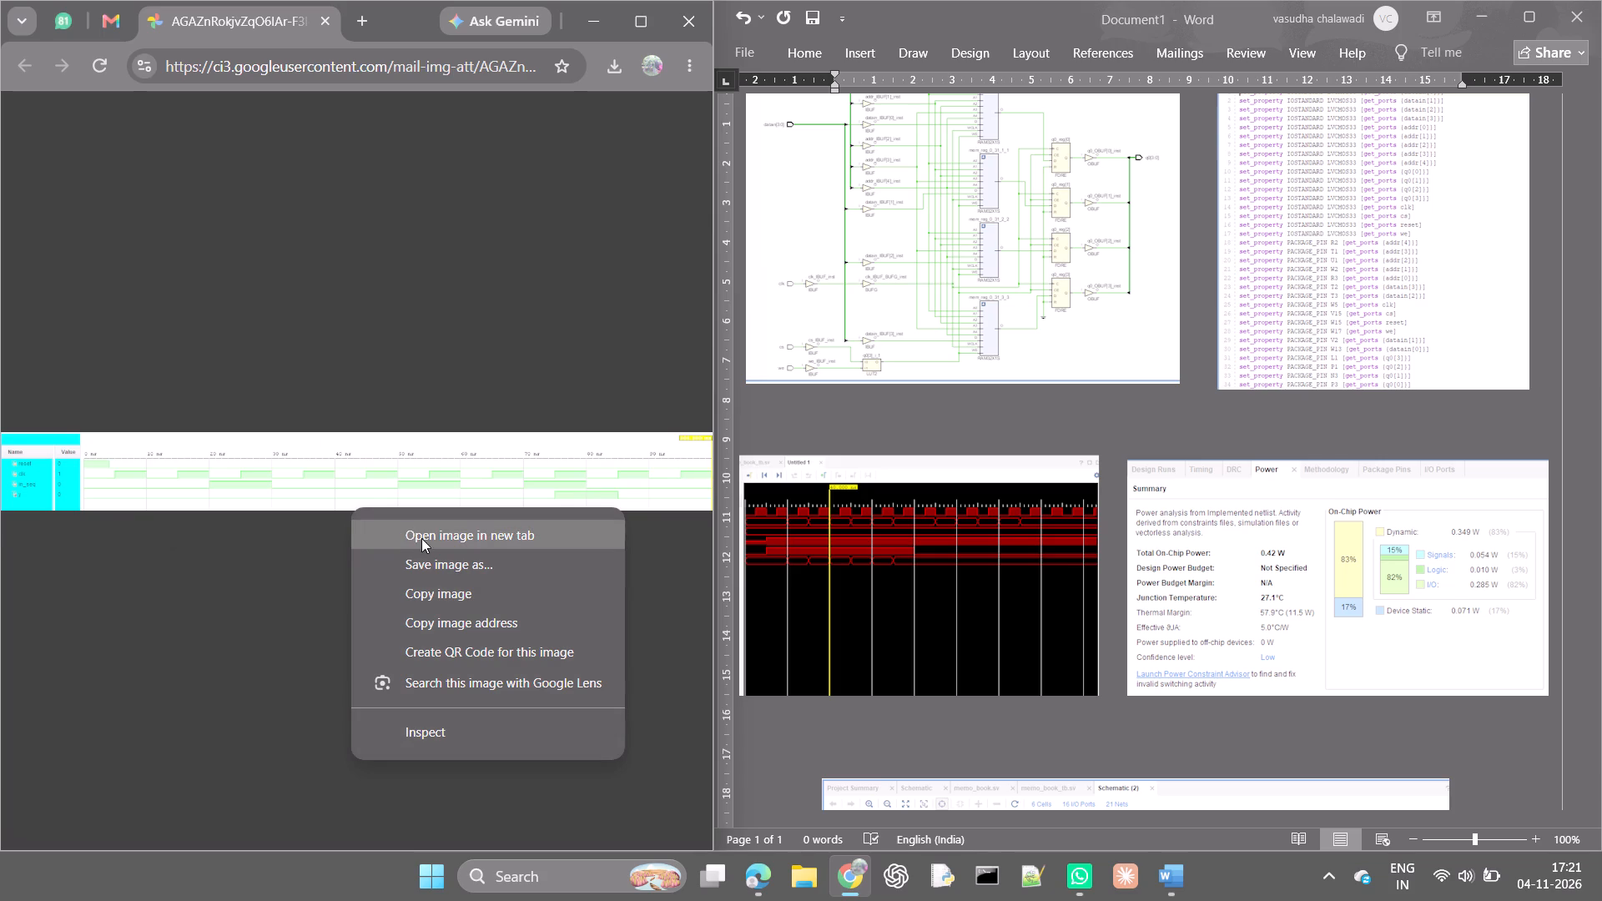
# Save the waveform image open in the browser to the CIE folder as a PNG file named image.
pyautogui.click(435, 560)
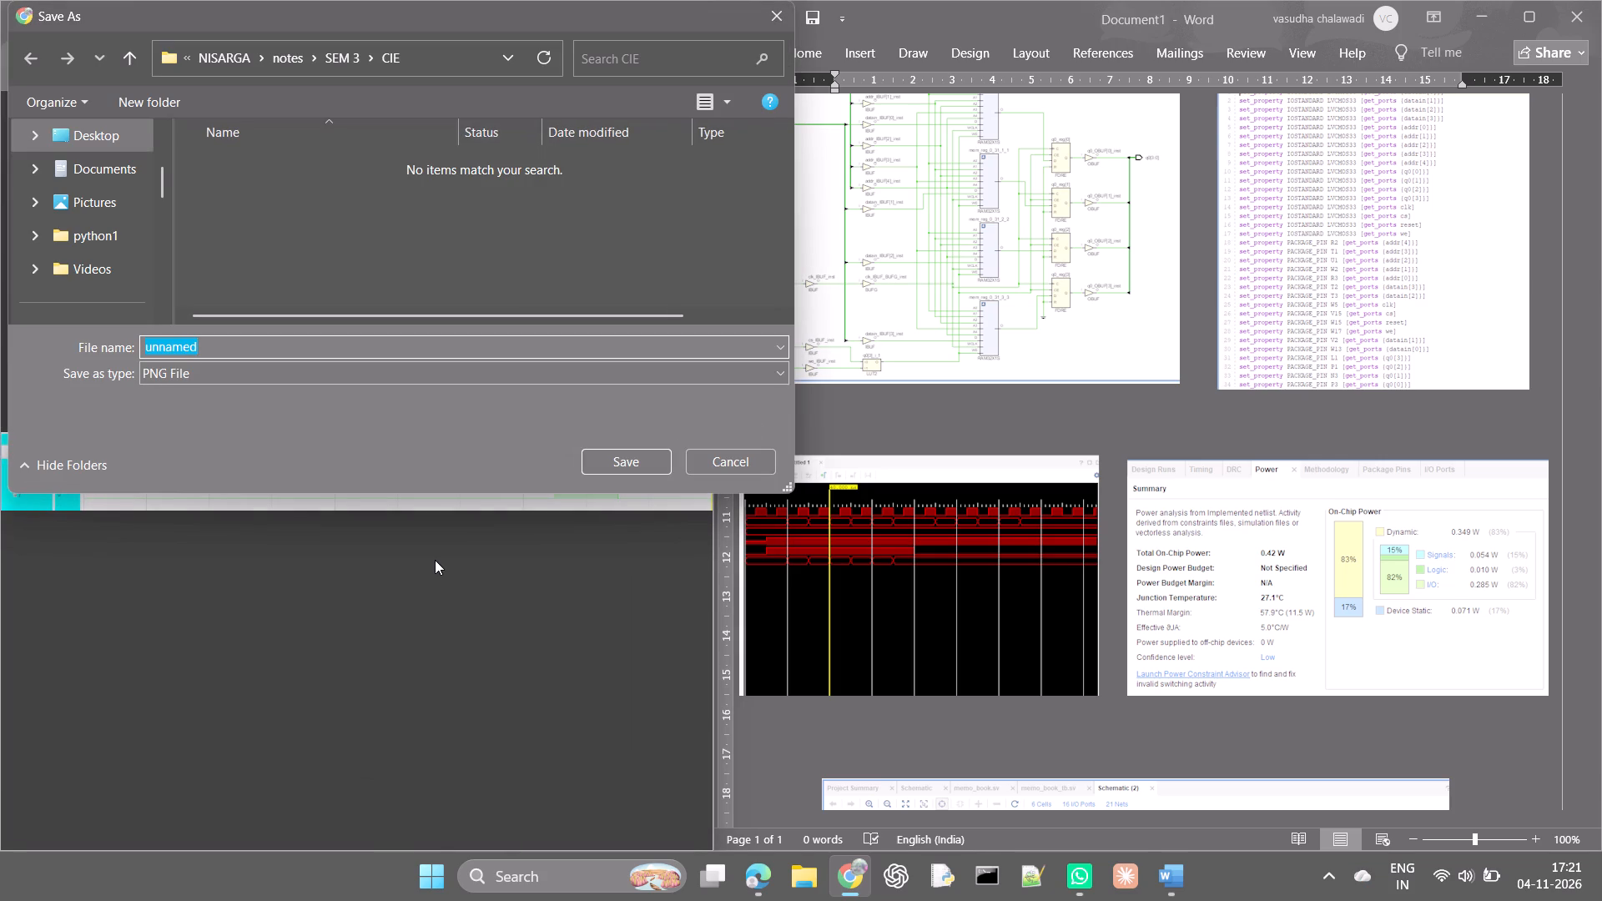
pyautogui.press('BackSpace')
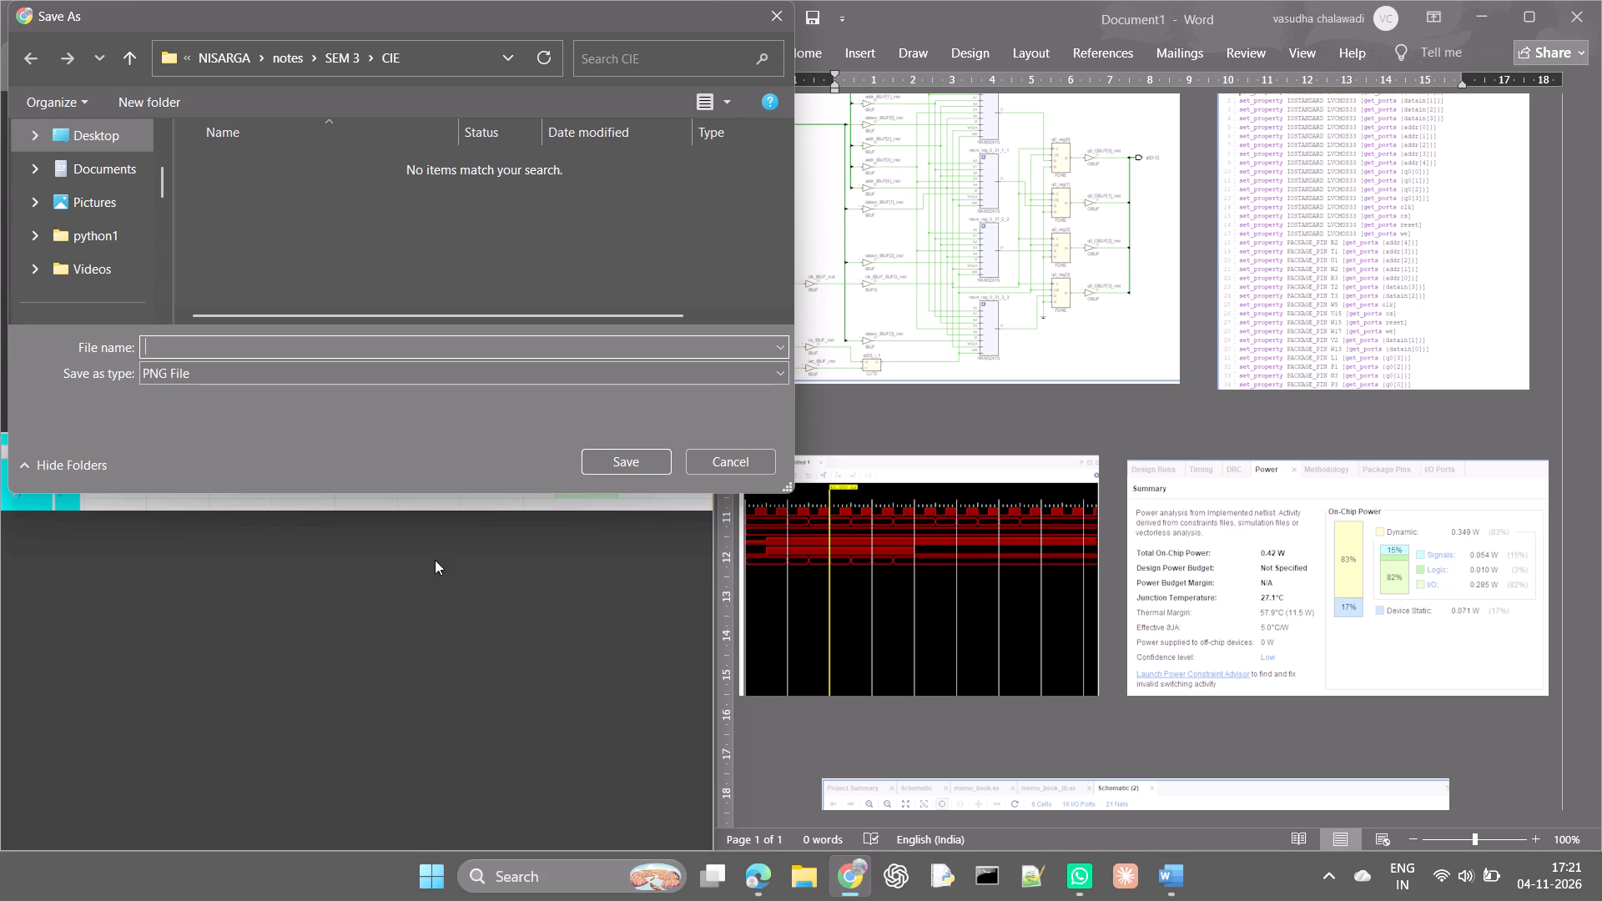
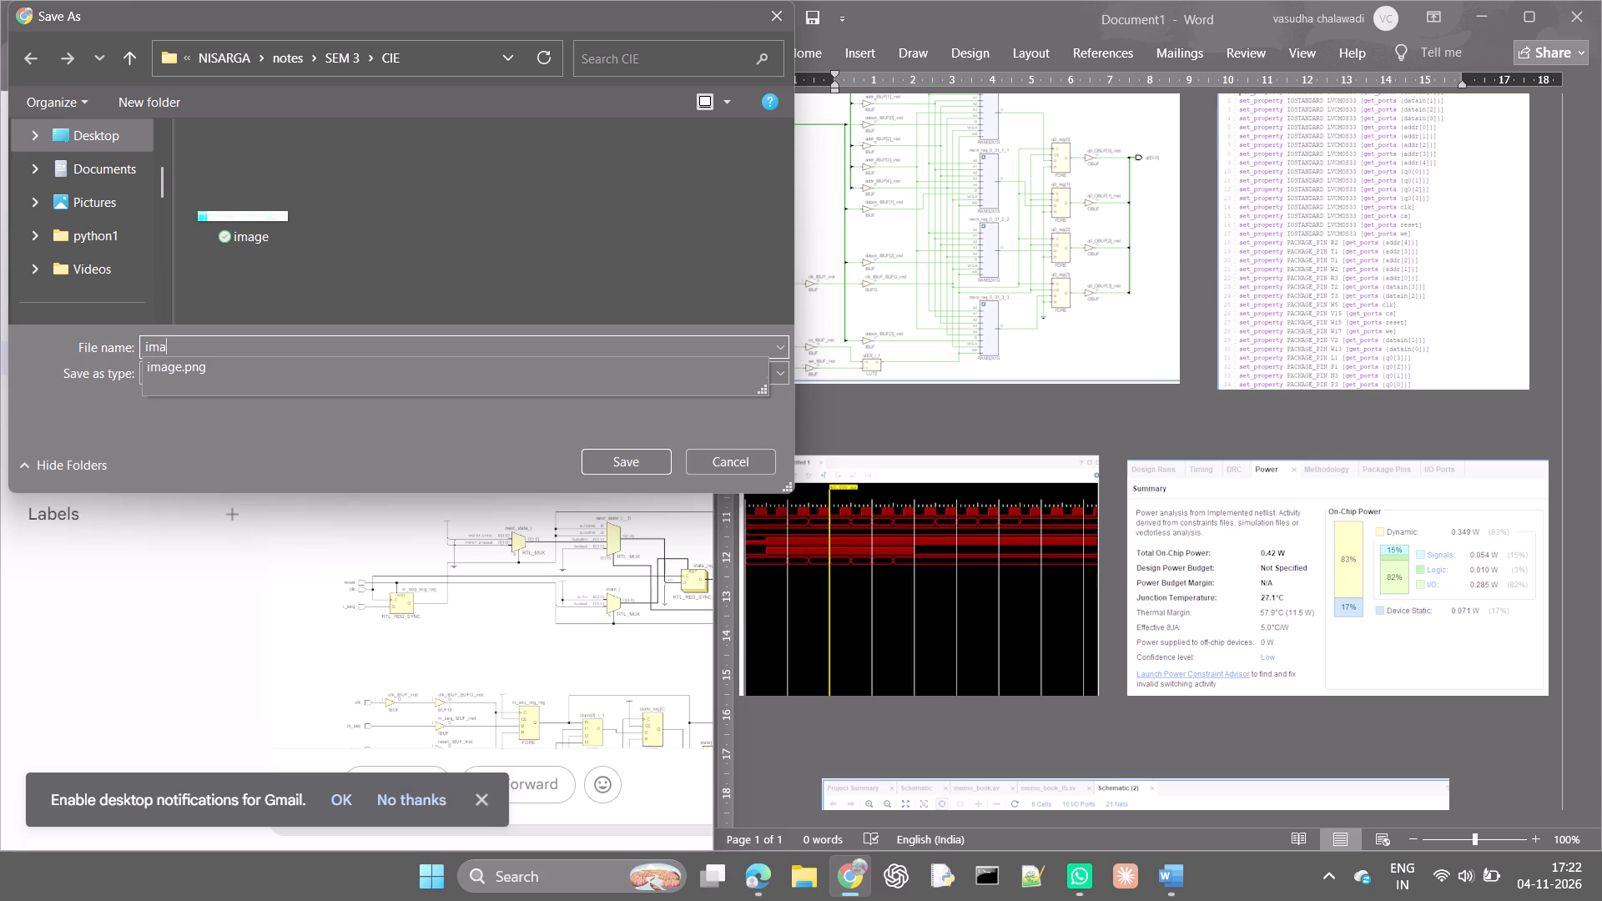
# Shorten the file name to image by removing its .png extension for the picture being saved in the CIE folder.
pyautogui.click(287, 374)
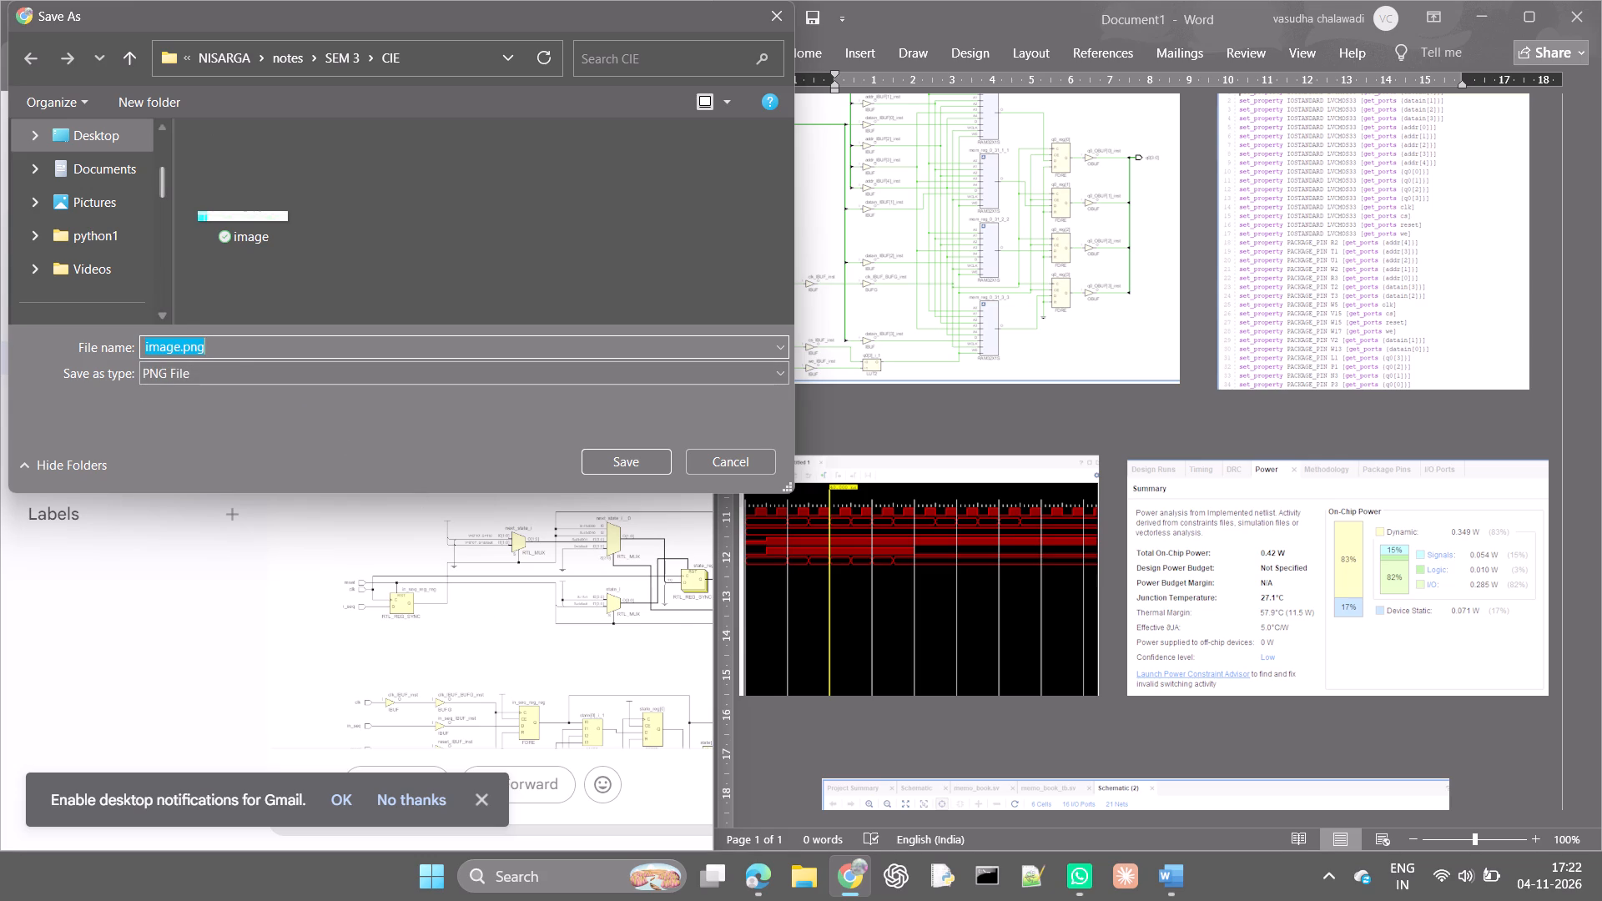
pyautogui.click(231, 345)
pyautogui.press('BackSpace')
pyautogui.press('BackSpace')
pyautogui.press('BackSpace')
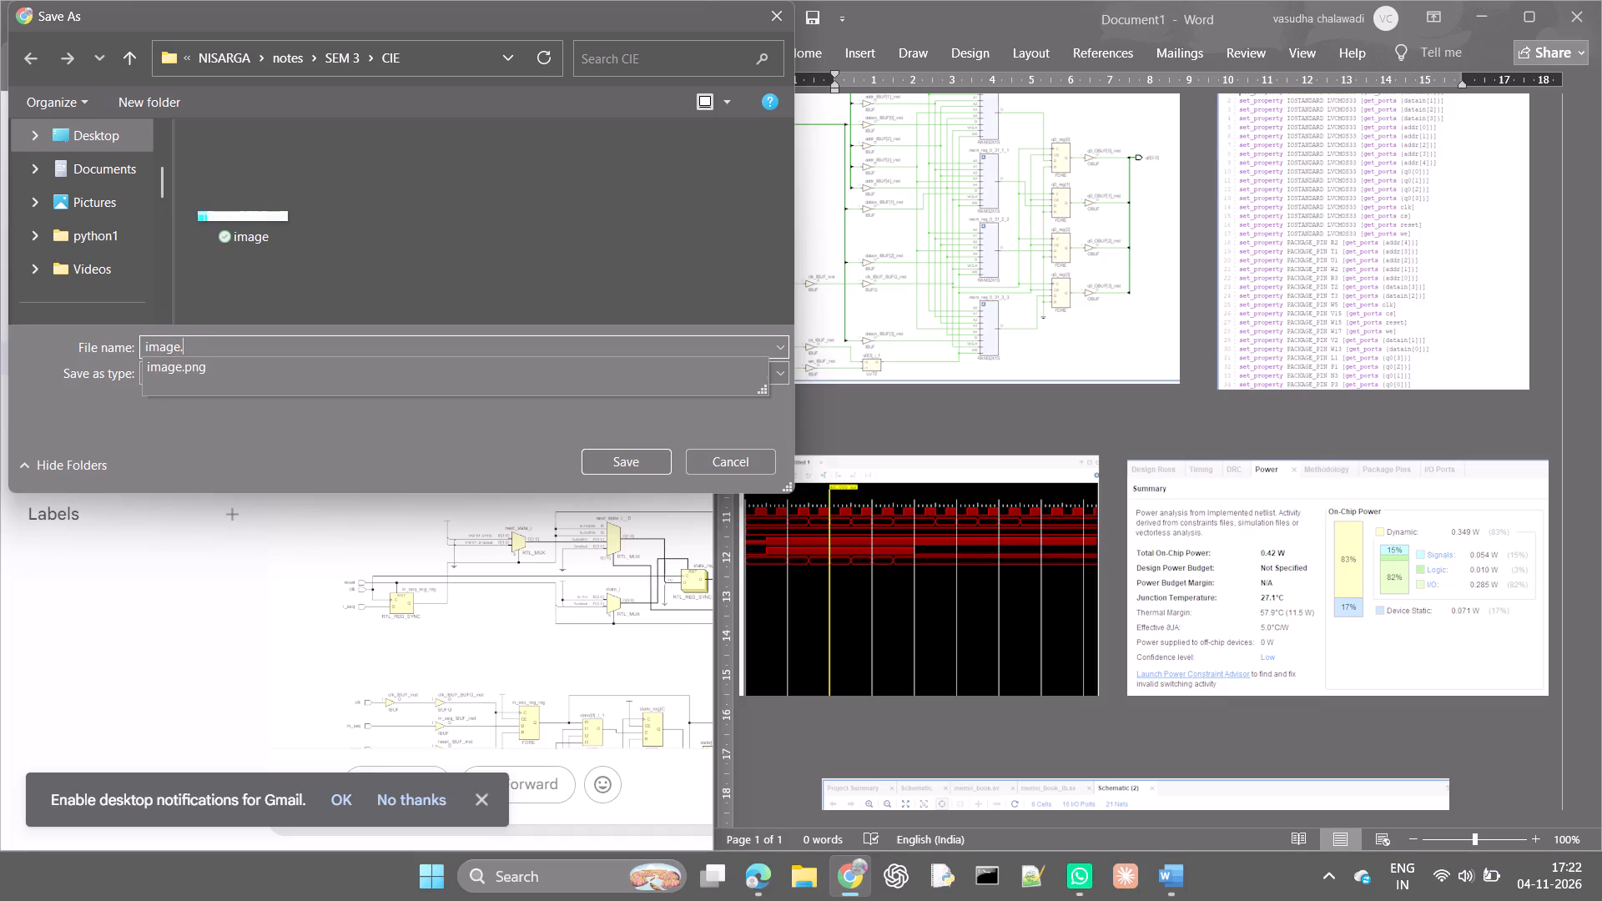
pyautogui.press('BackSpace')
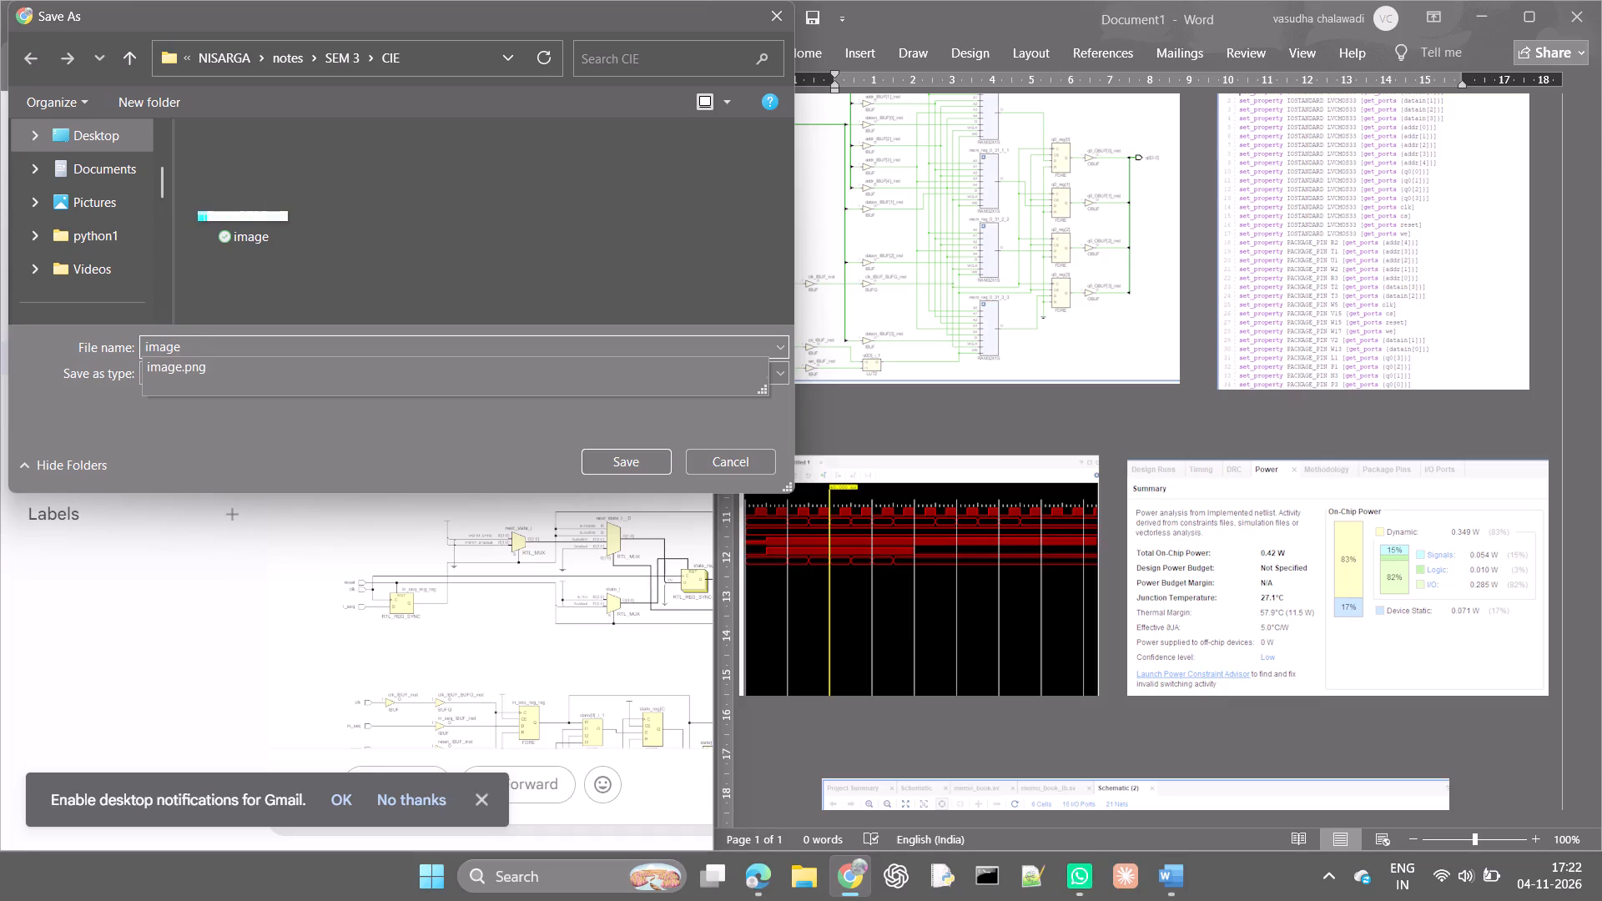
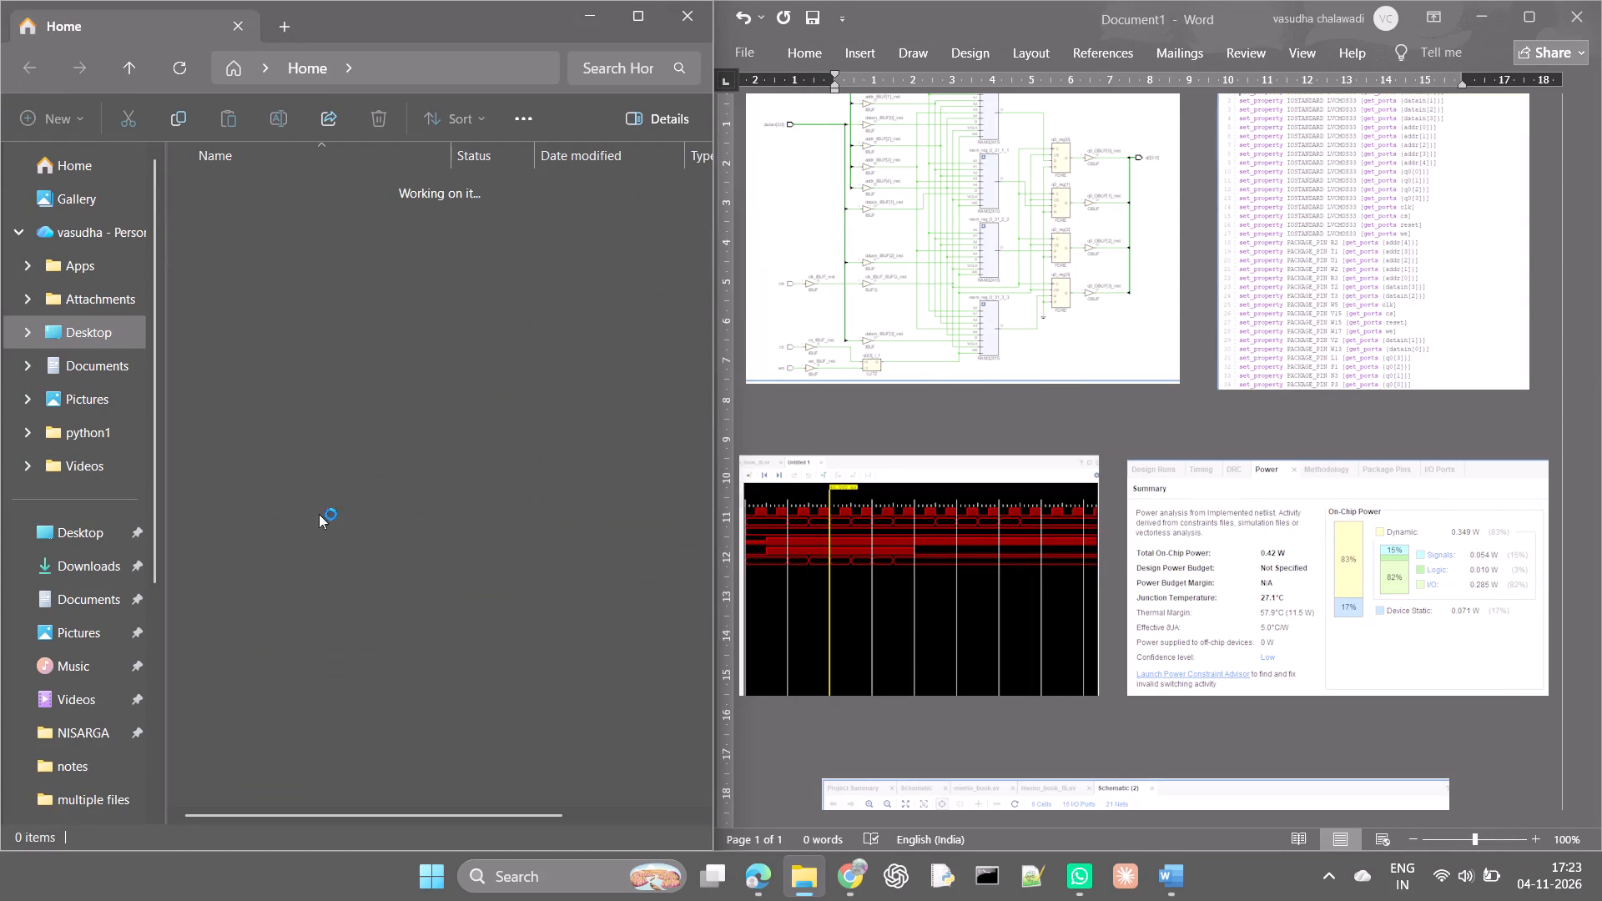
# Open the notes folder in File Explorer.
pyautogui.doubleClick(283, 217)
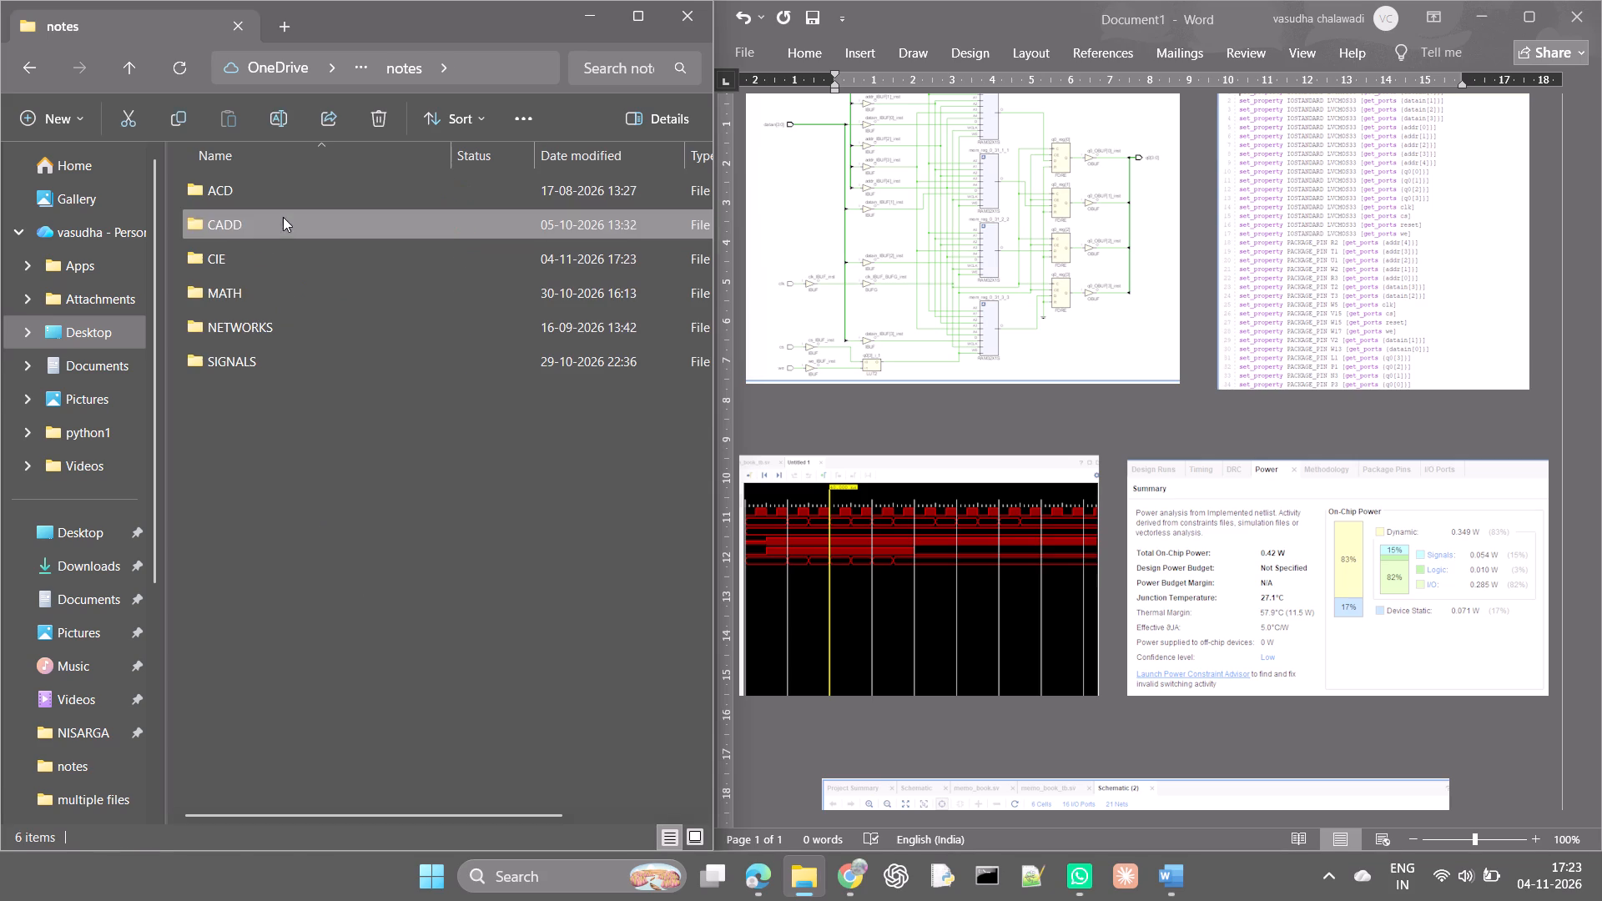
# Open the CIE folder and list its files in the Details layout with the details pane hidden.
pyautogui.doubleClick(283, 262)
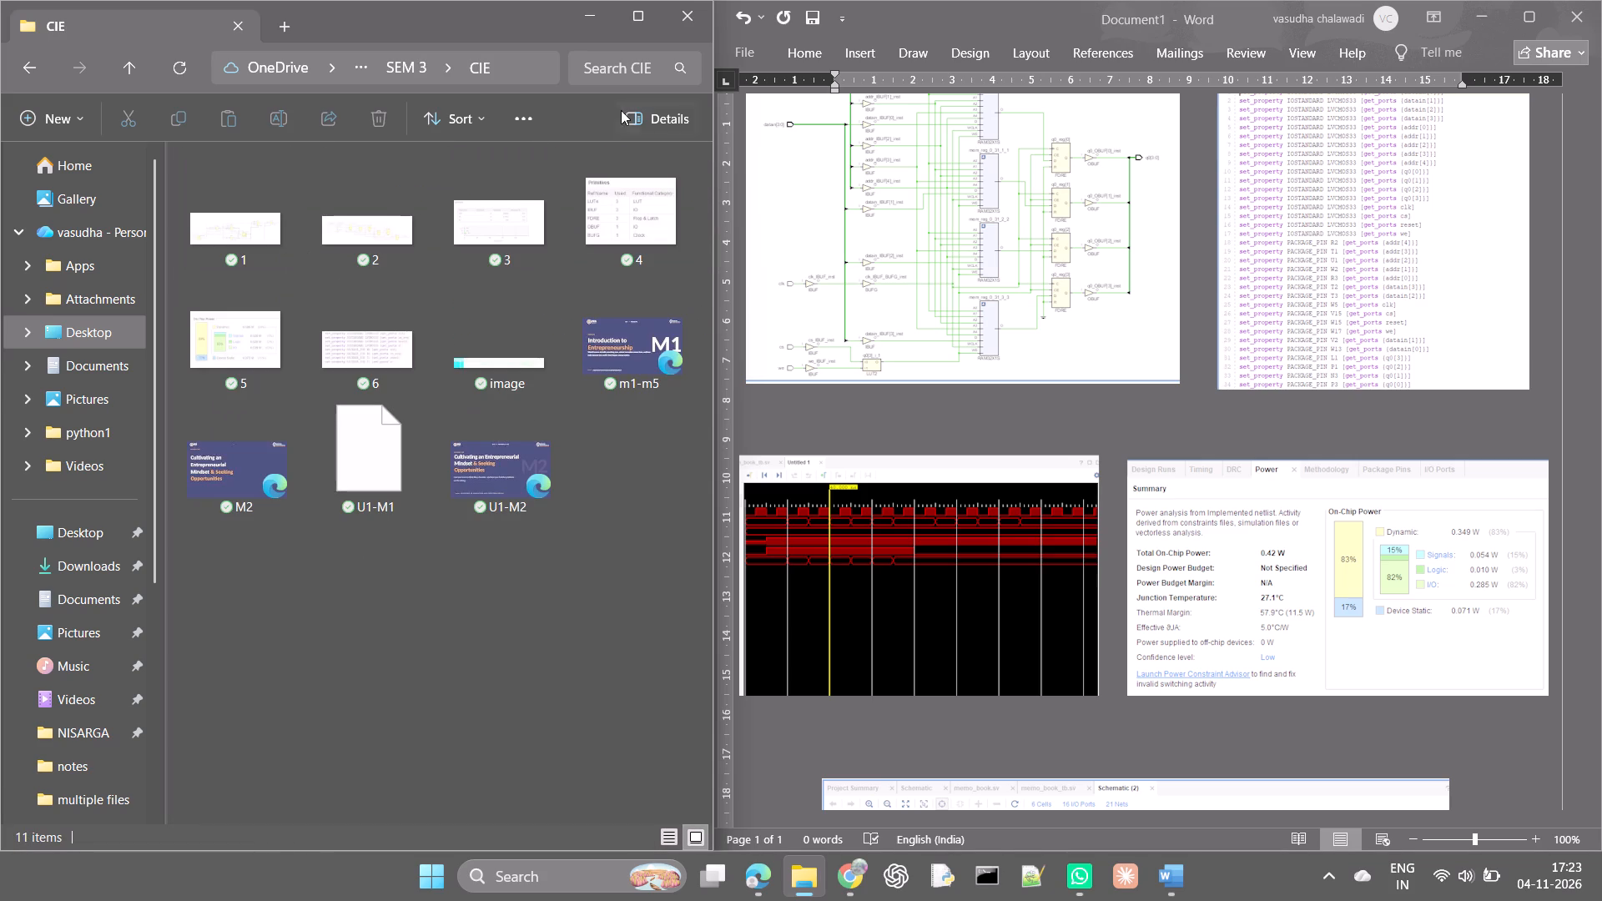
pyautogui.click(642, 120)
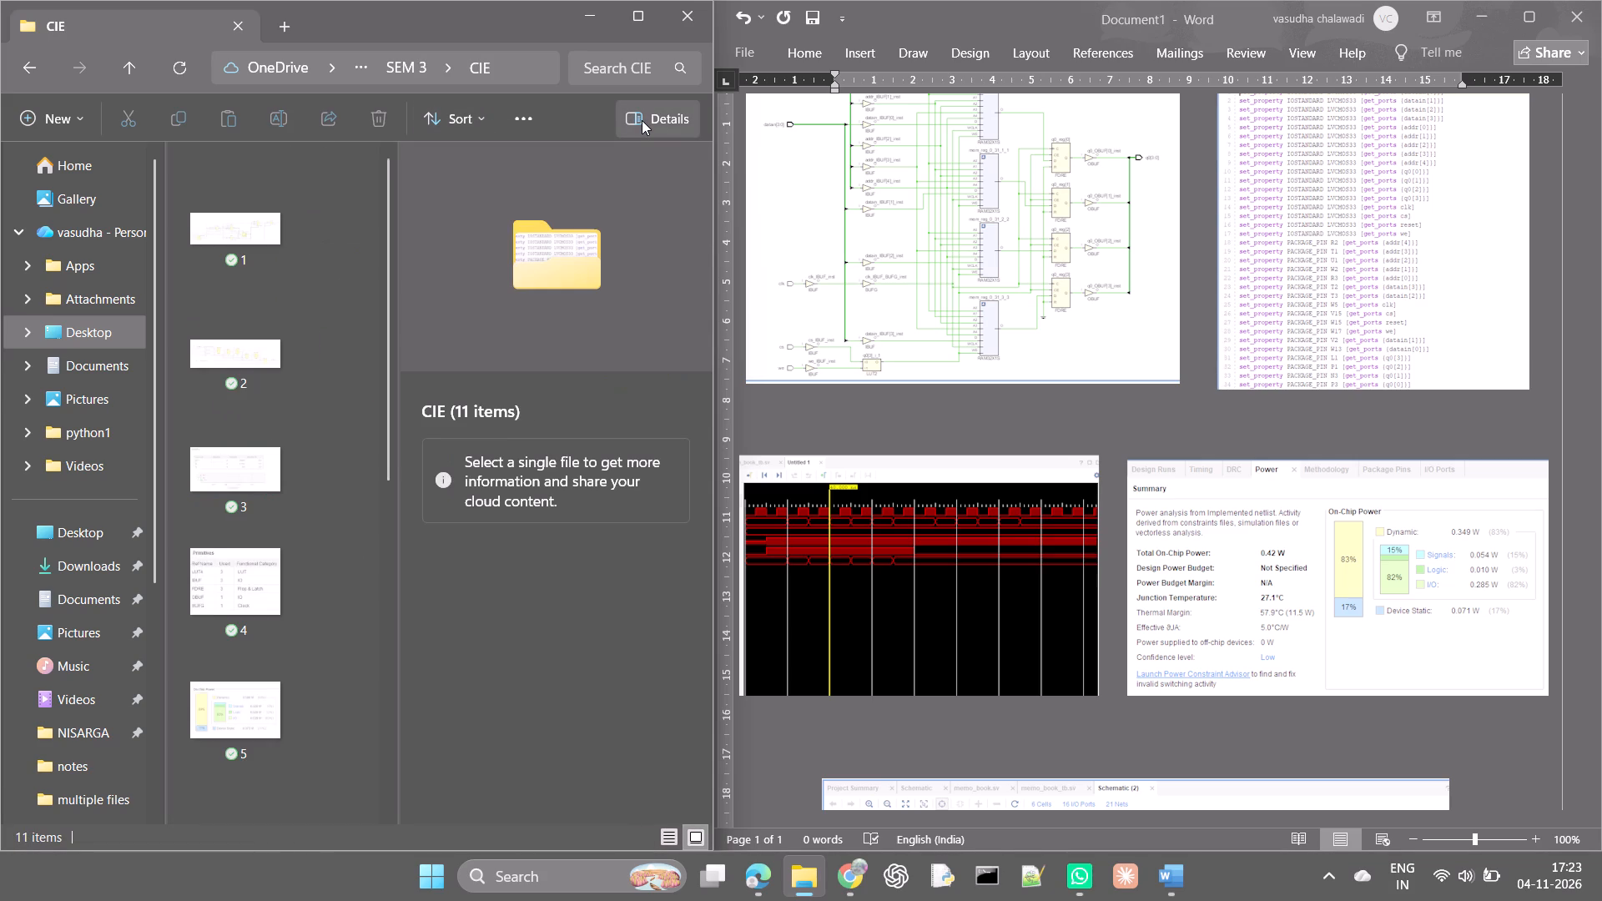
pyautogui.click(517, 116)
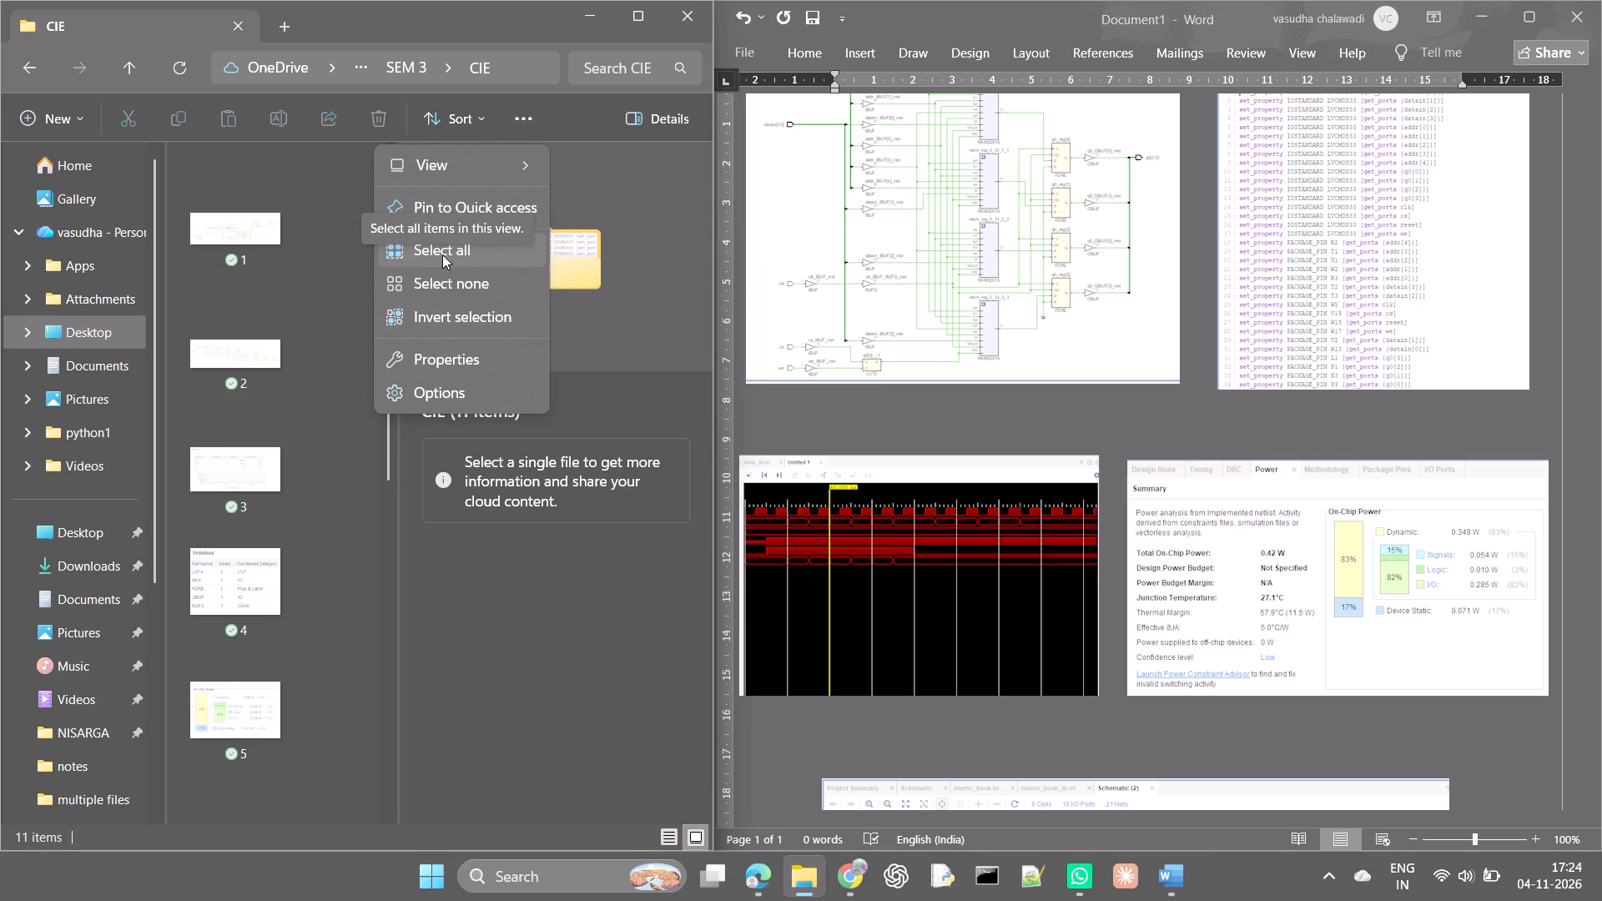
pyautogui.click(461, 166)
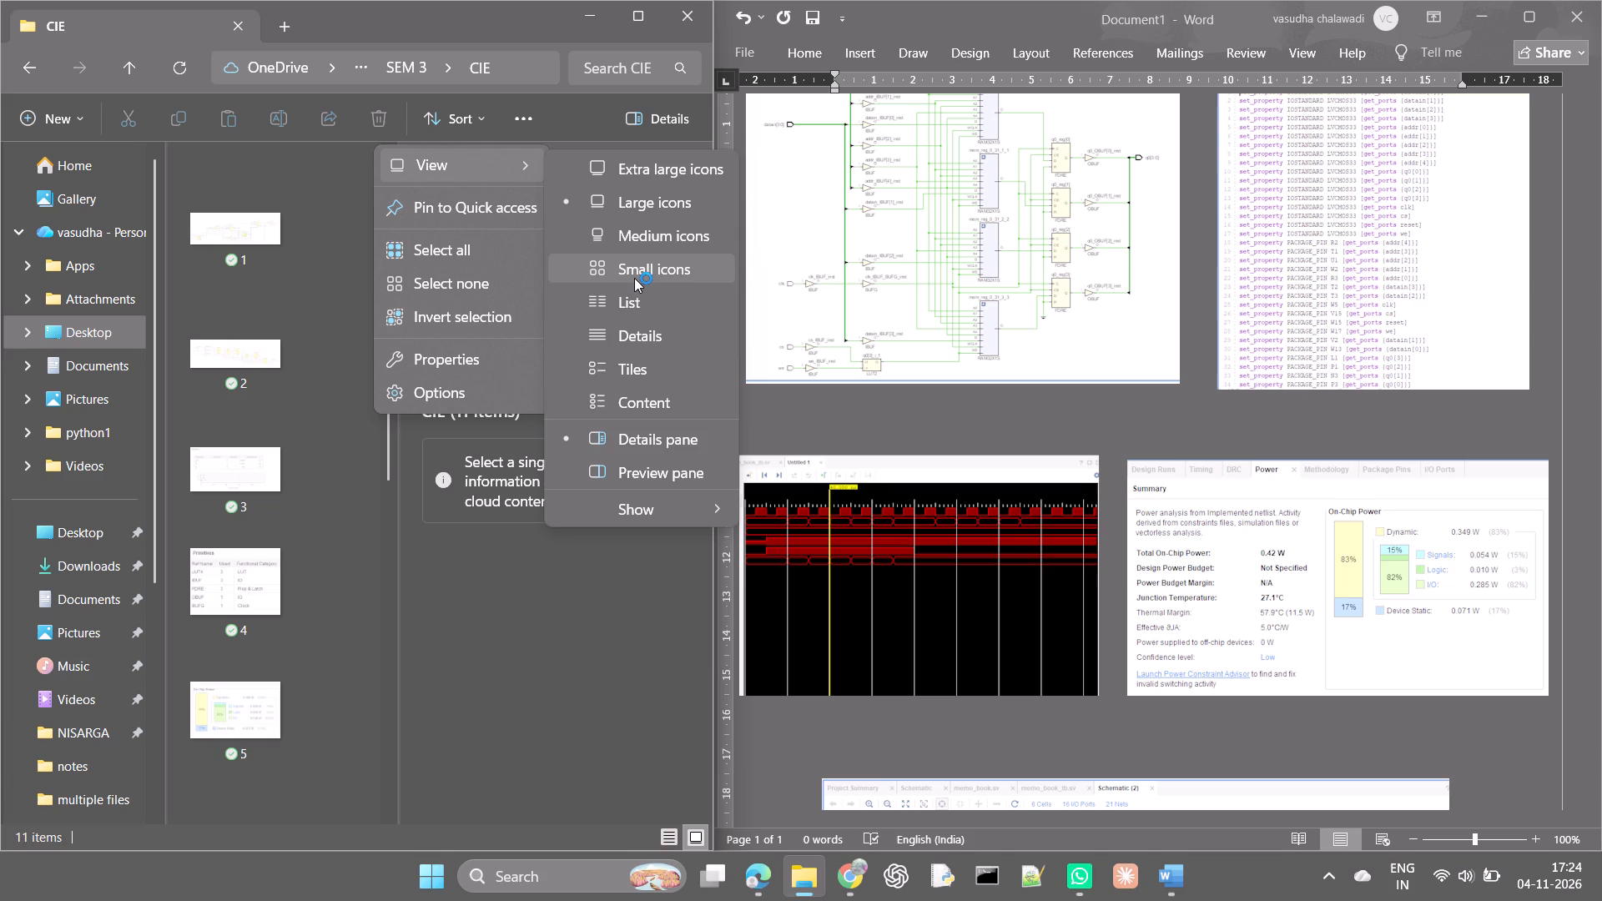
pyautogui.click(634, 327)
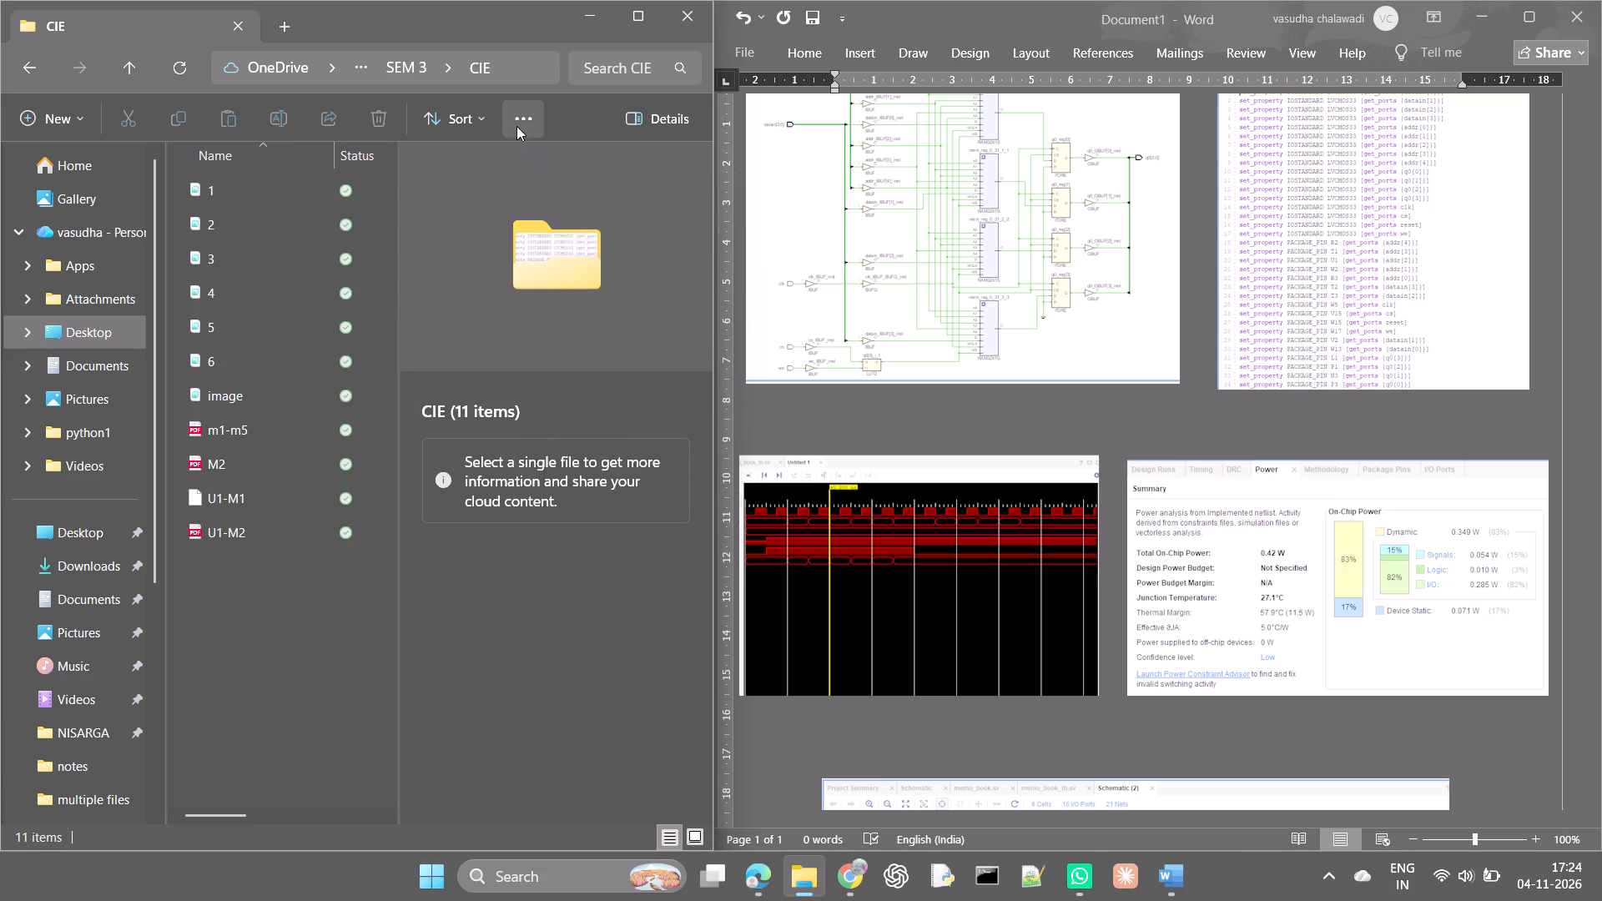
pyautogui.click(655, 118)
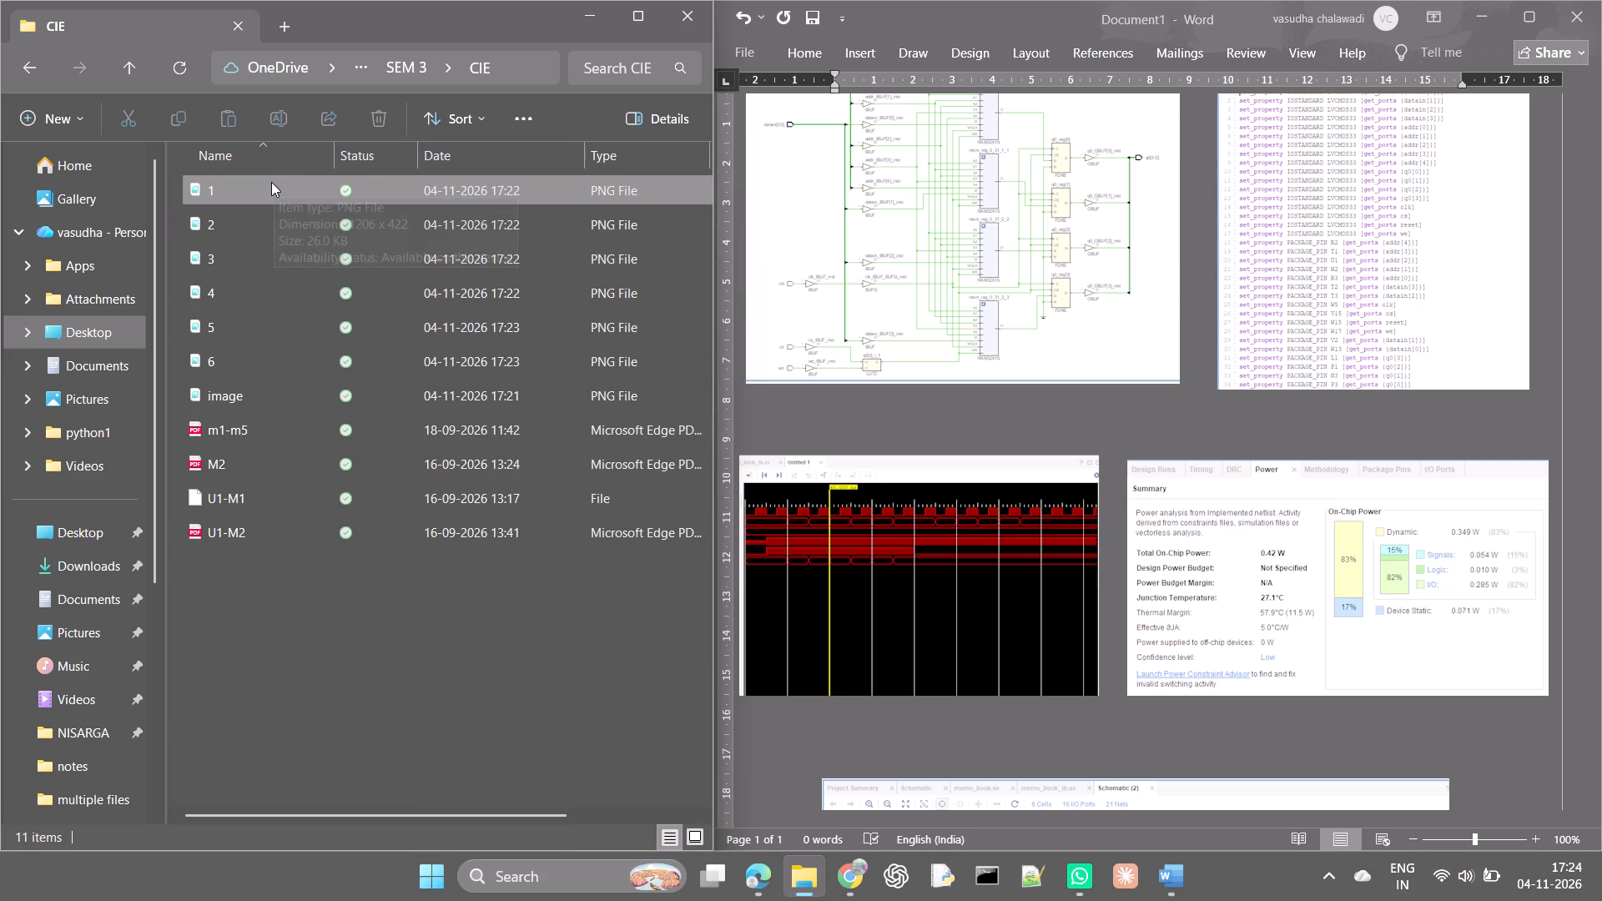
# Select the PNG files 1 through 6 and image in the CIE folder.
pyautogui.moveTo(271, 182); pyautogui.dragTo(273, 195)
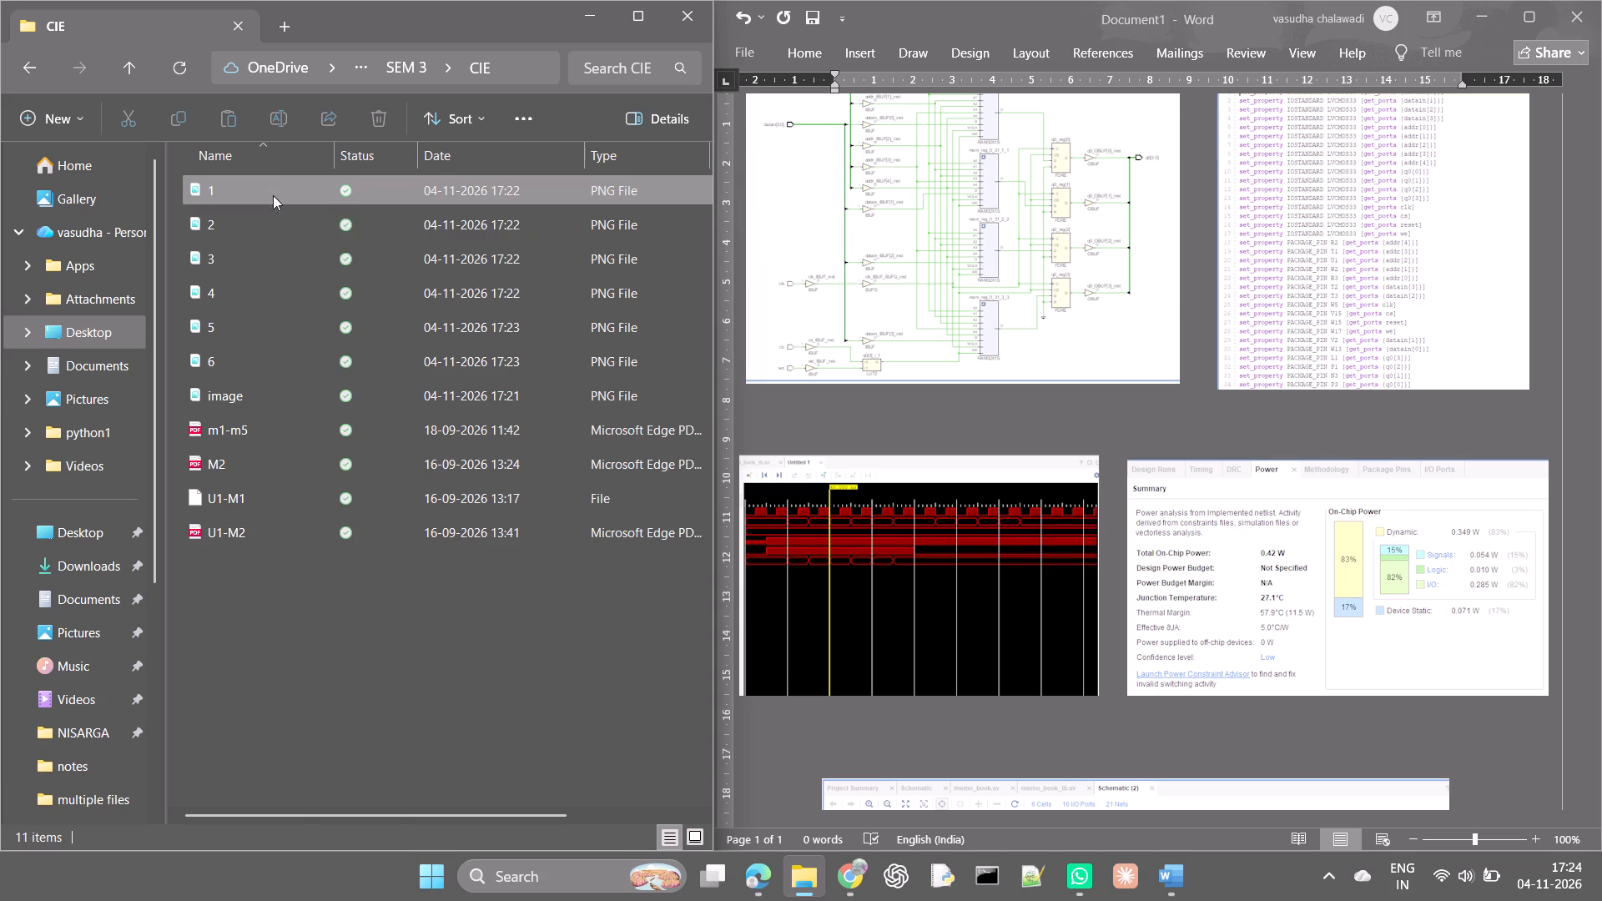
pyautogui.moveTo(273, 195); pyautogui.dragTo(324, 398)
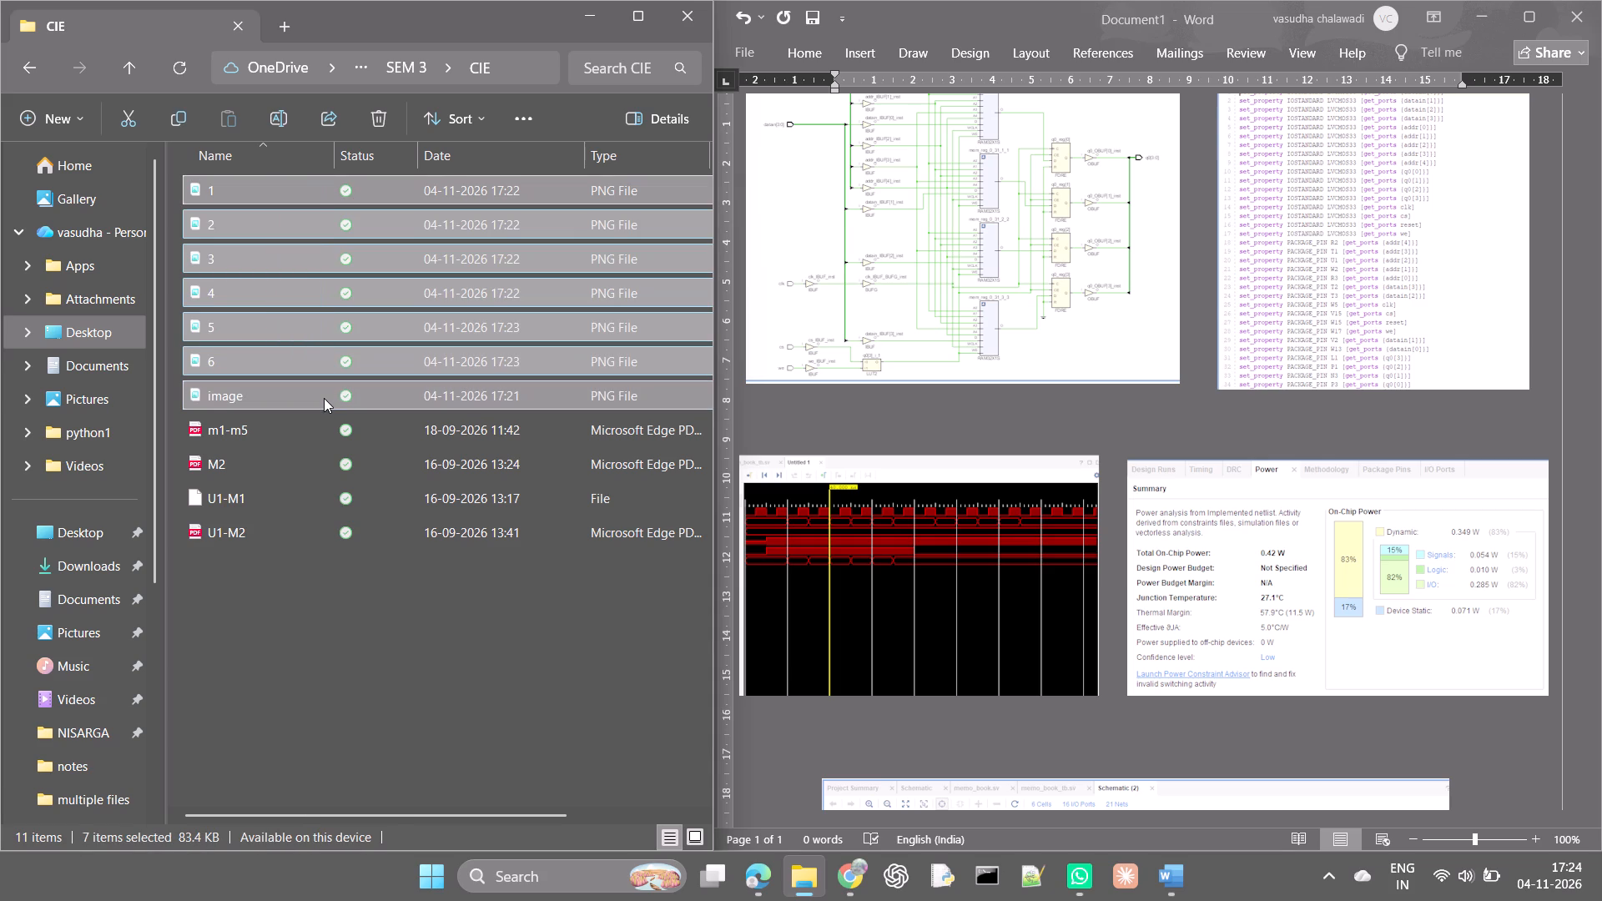
# Switch to Word and start inserting pictures from this device into Document1.
pyautogui.click(864, 41)
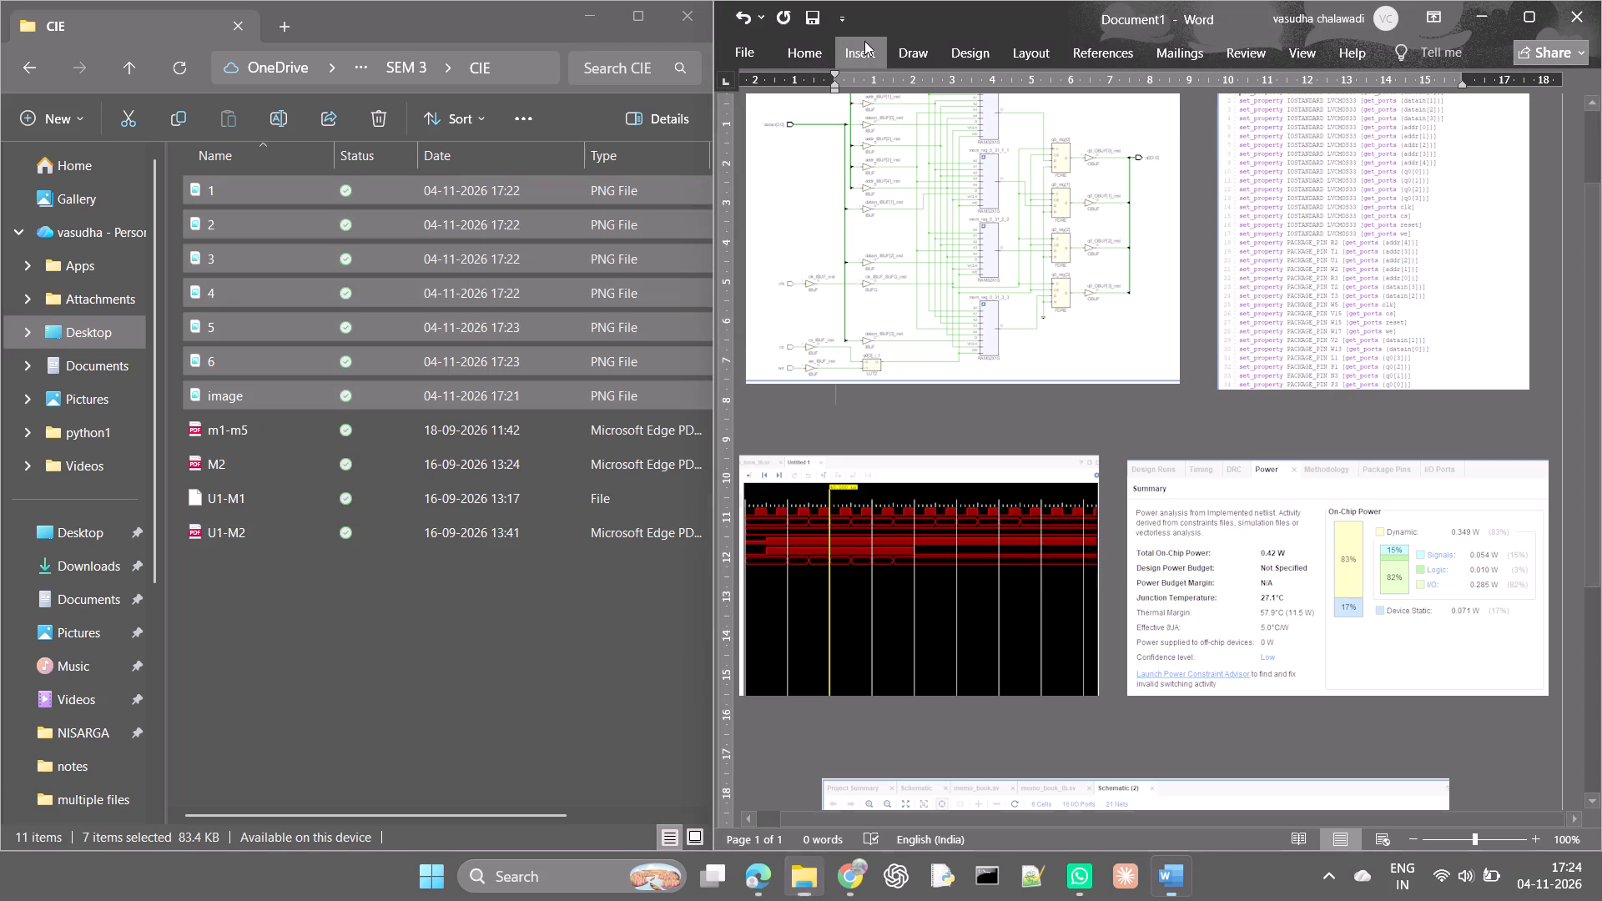
pyautogui.click(864, 53)
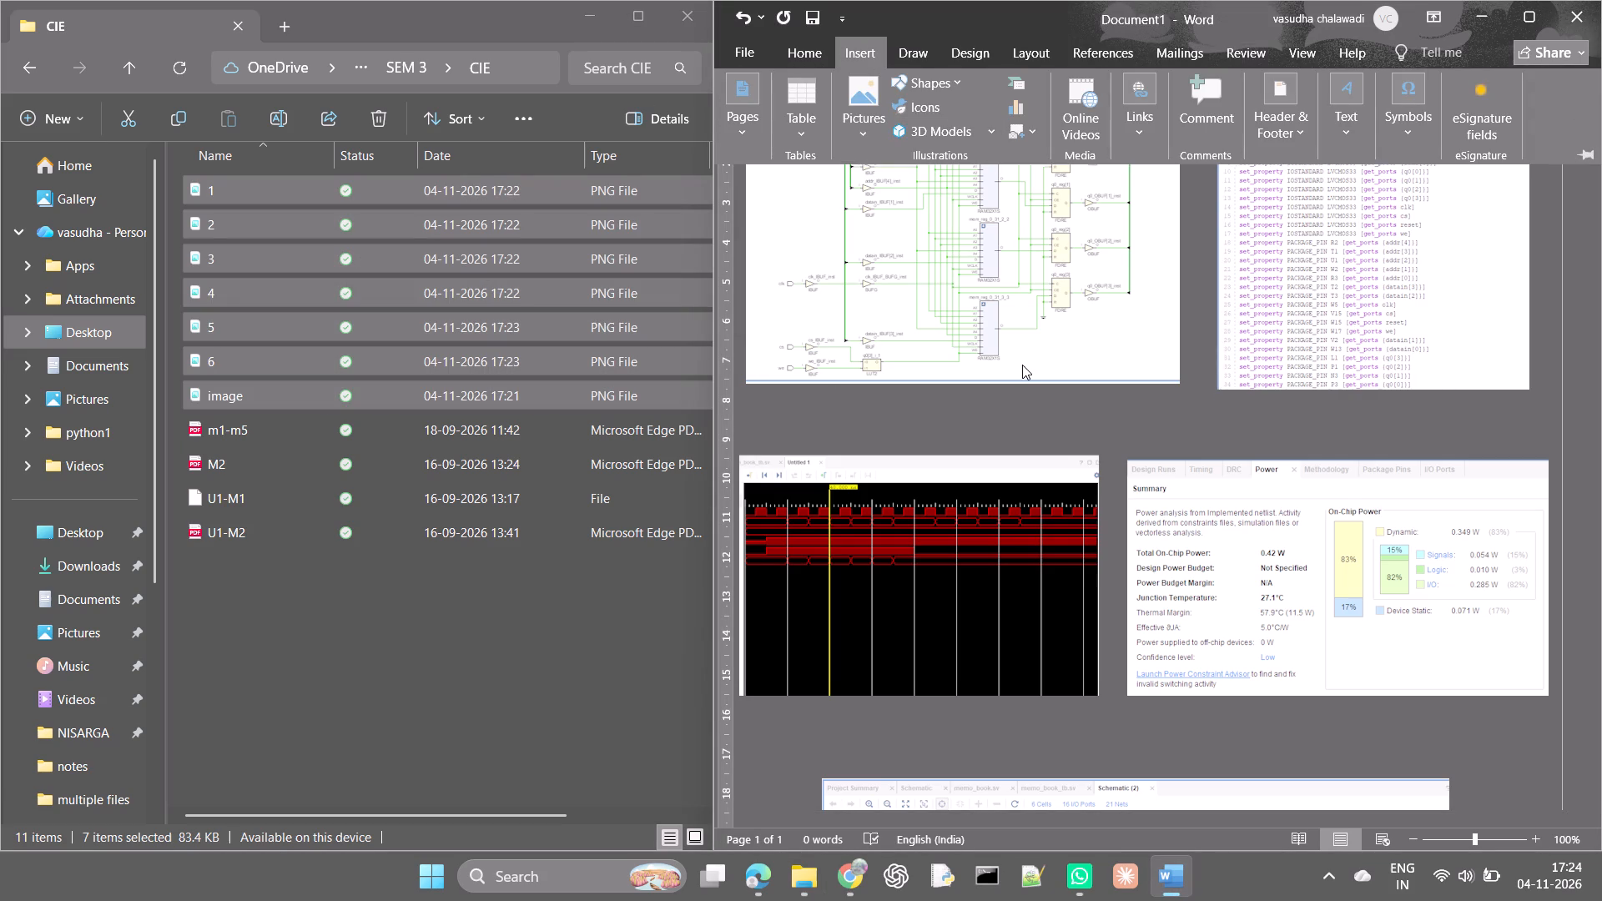
pyautogui.scroll(-9, 1022, 365)
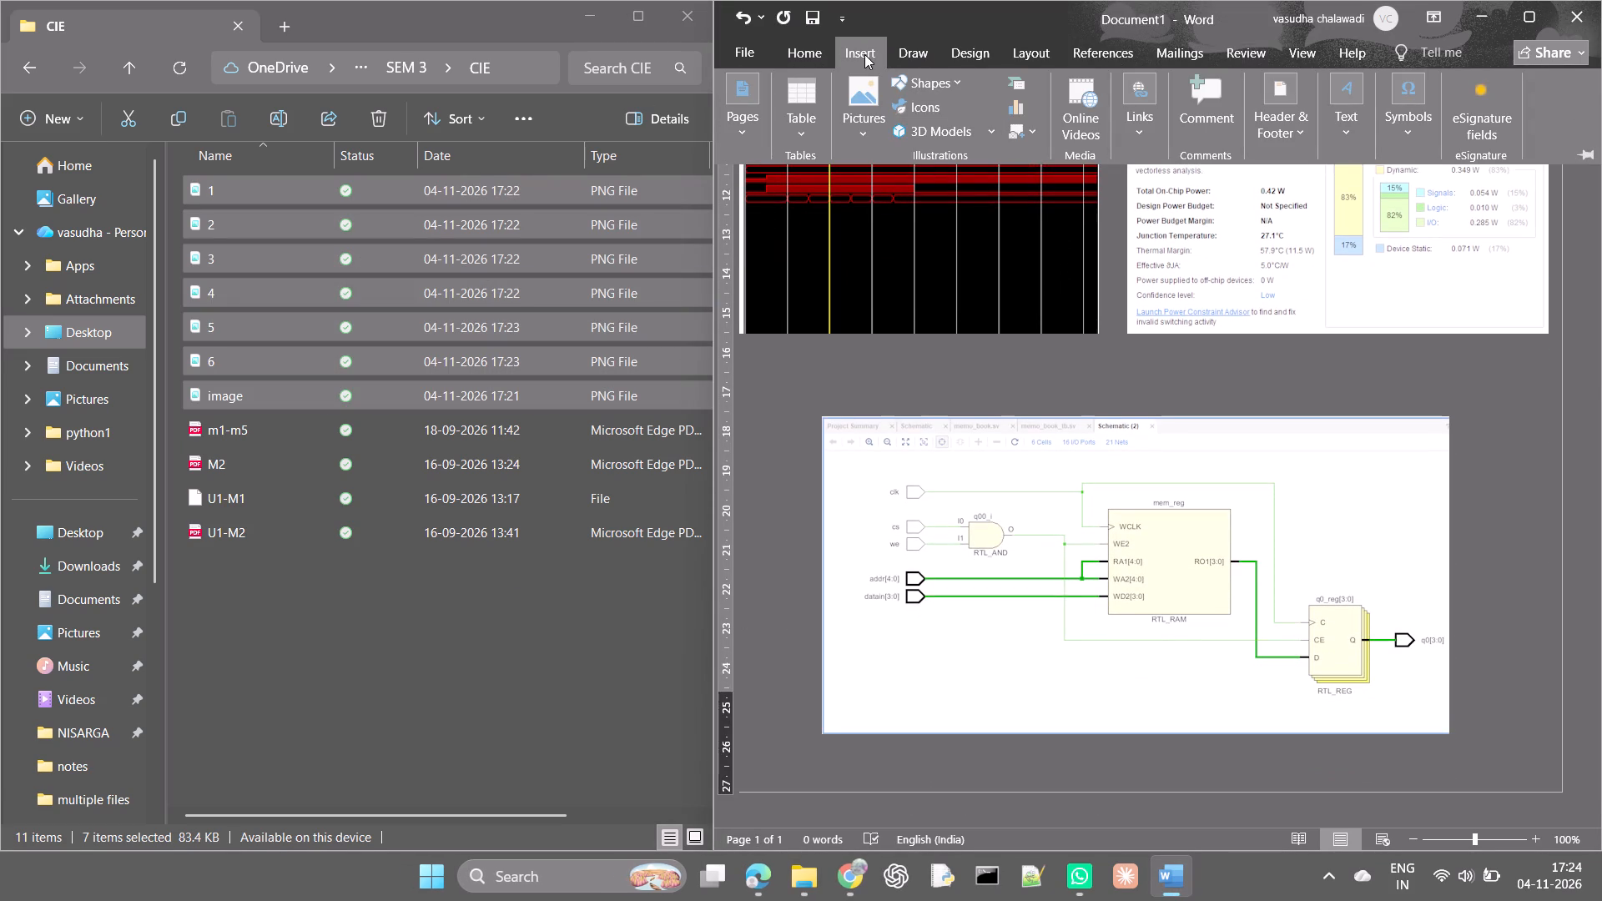
pyautogui.click(864, 54)
pyautogui.click(864, 54)
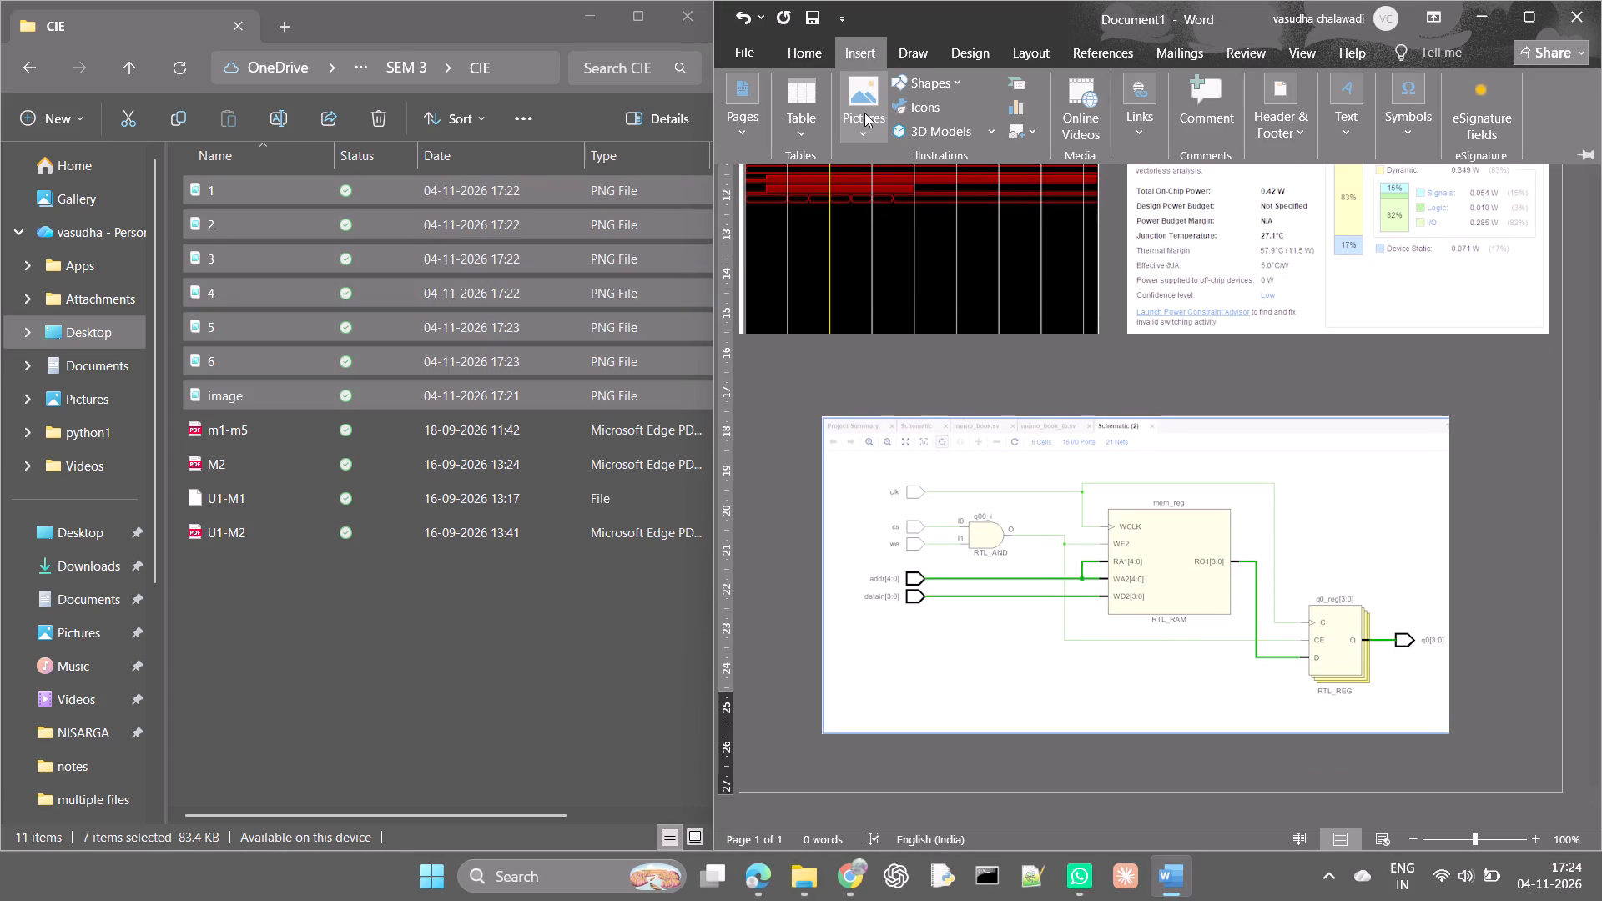
pyautogui.click(864, 113)
pyautogui.click(893, 188)
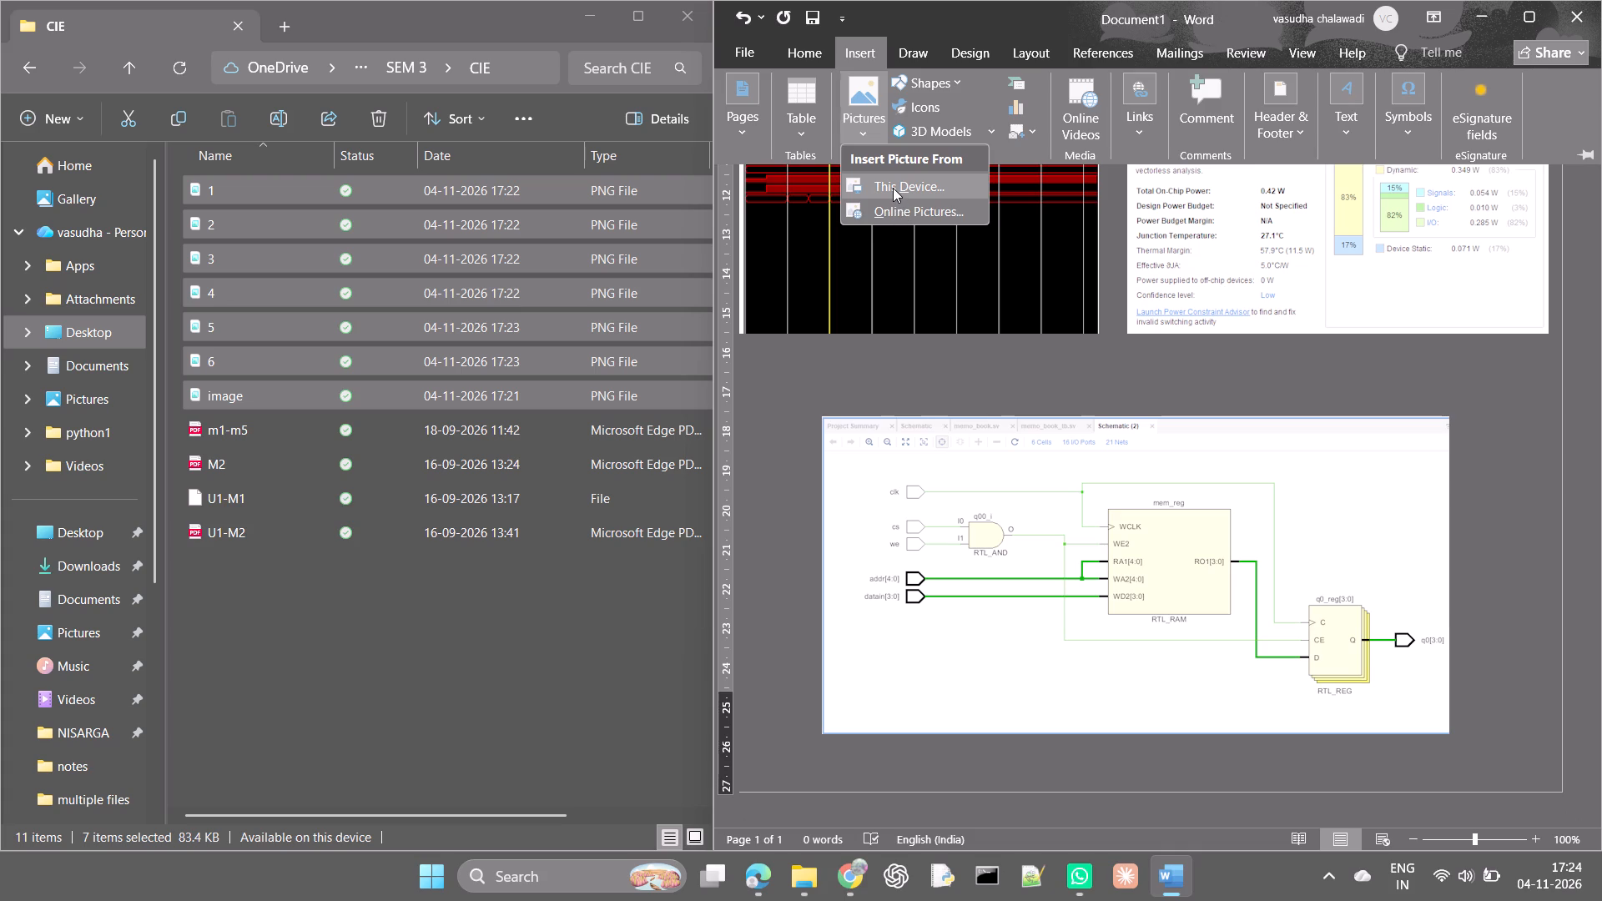
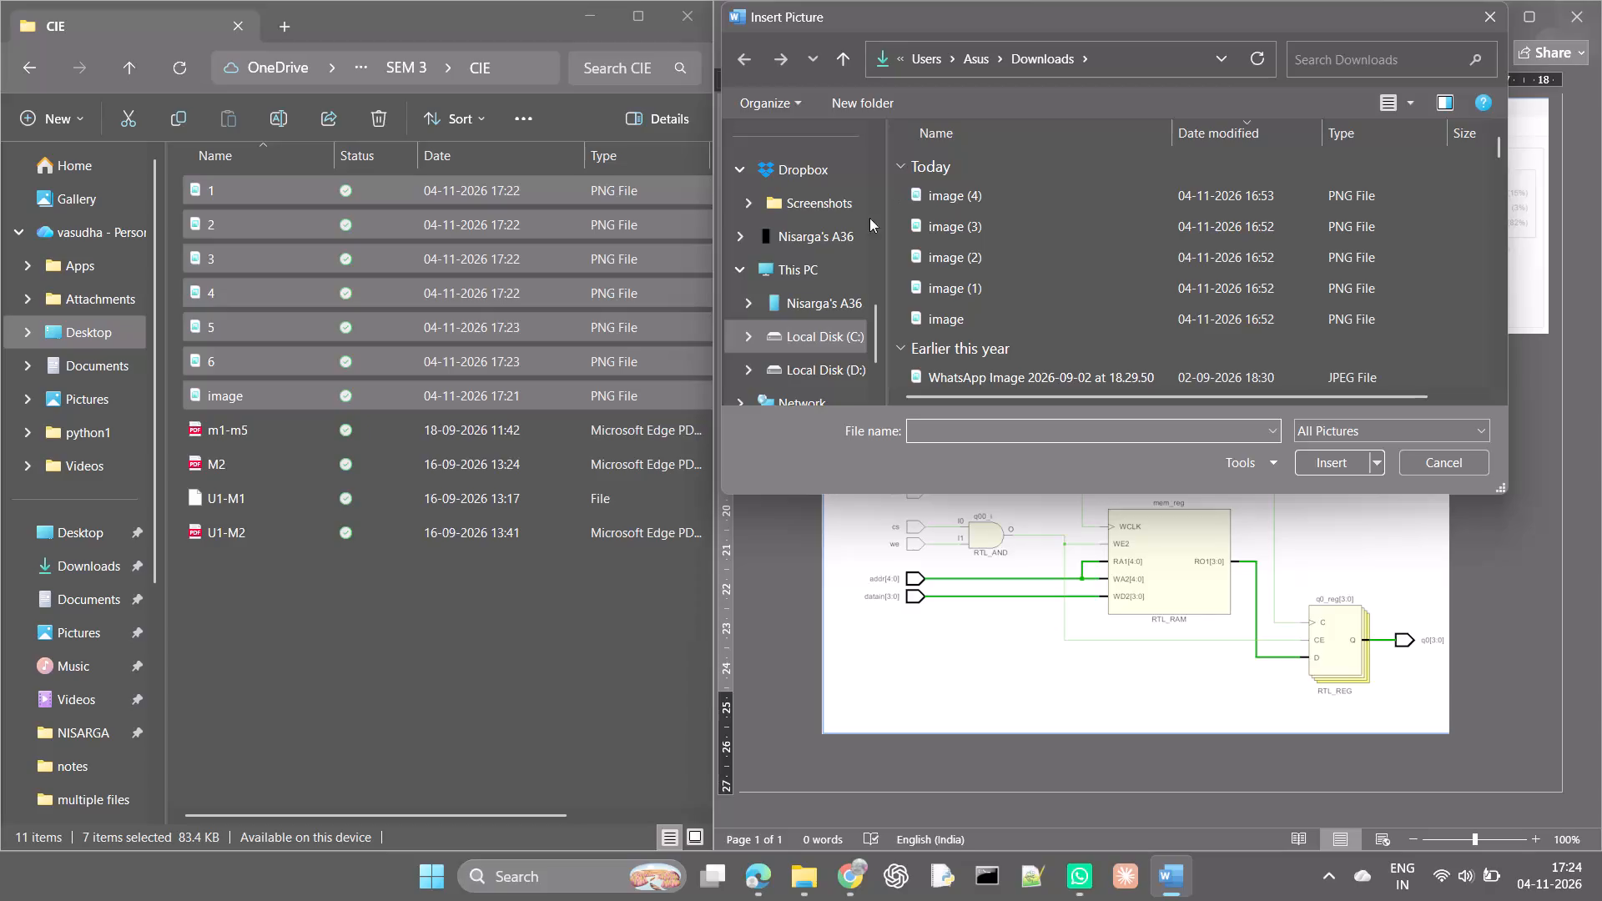
# Browse the picture dialog to Desktop > NISARGA > notes > SEM 3 > CIE and list its files in the Details layout.
pyautogui.scroll(-1, 813, 248)
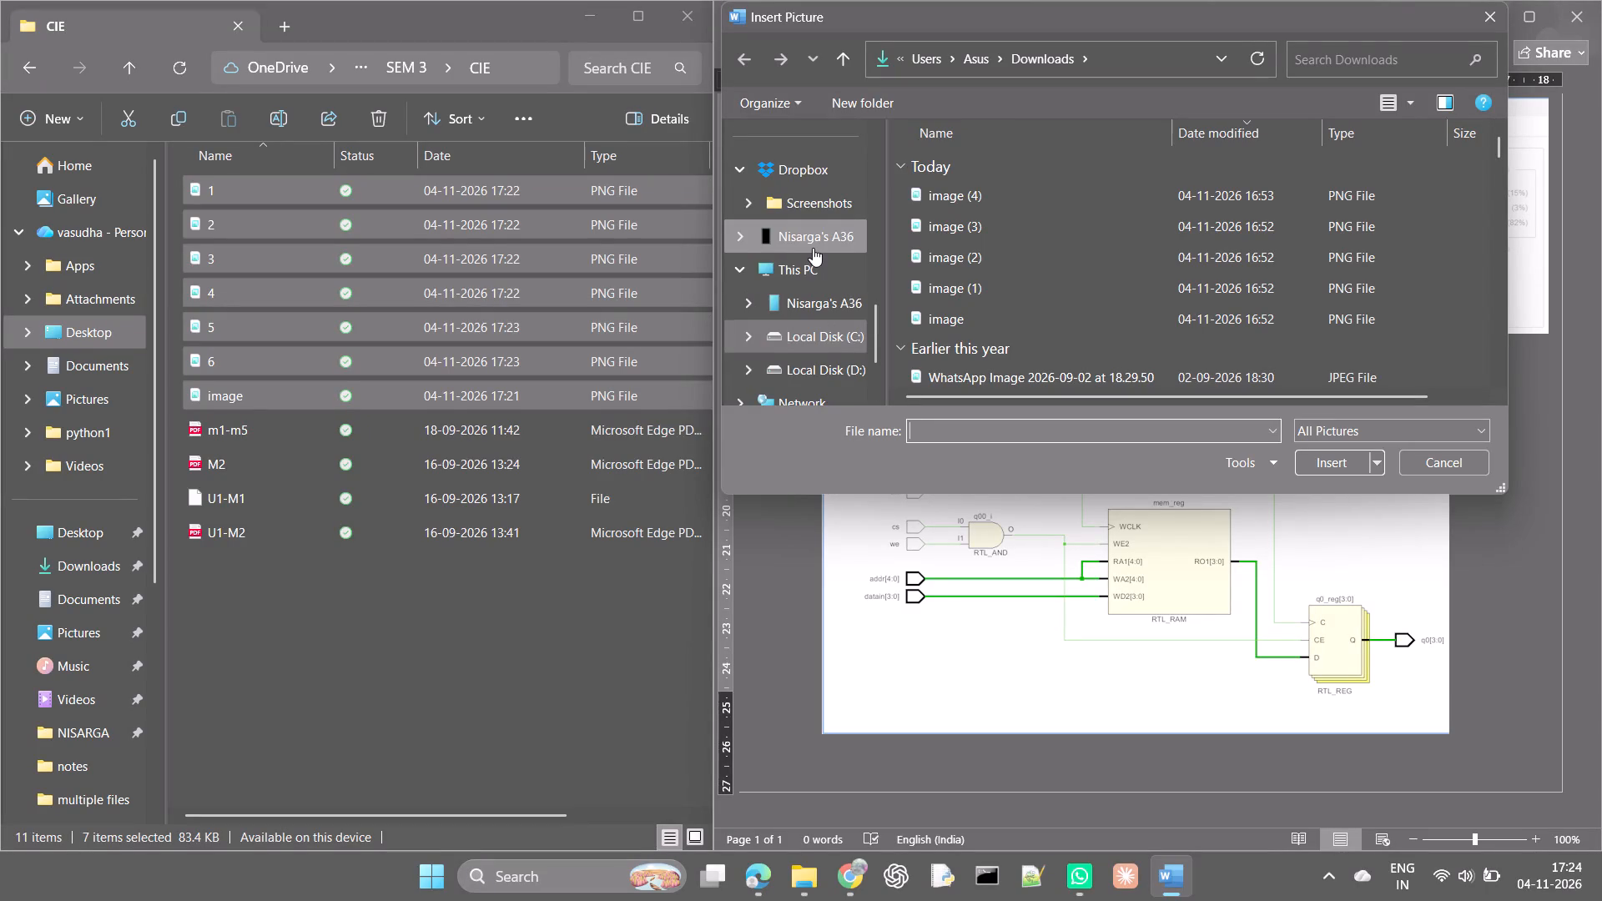
pyautogui.scroll(-1, 813, 248)
pyautogui.scroll(7, 813, 248)
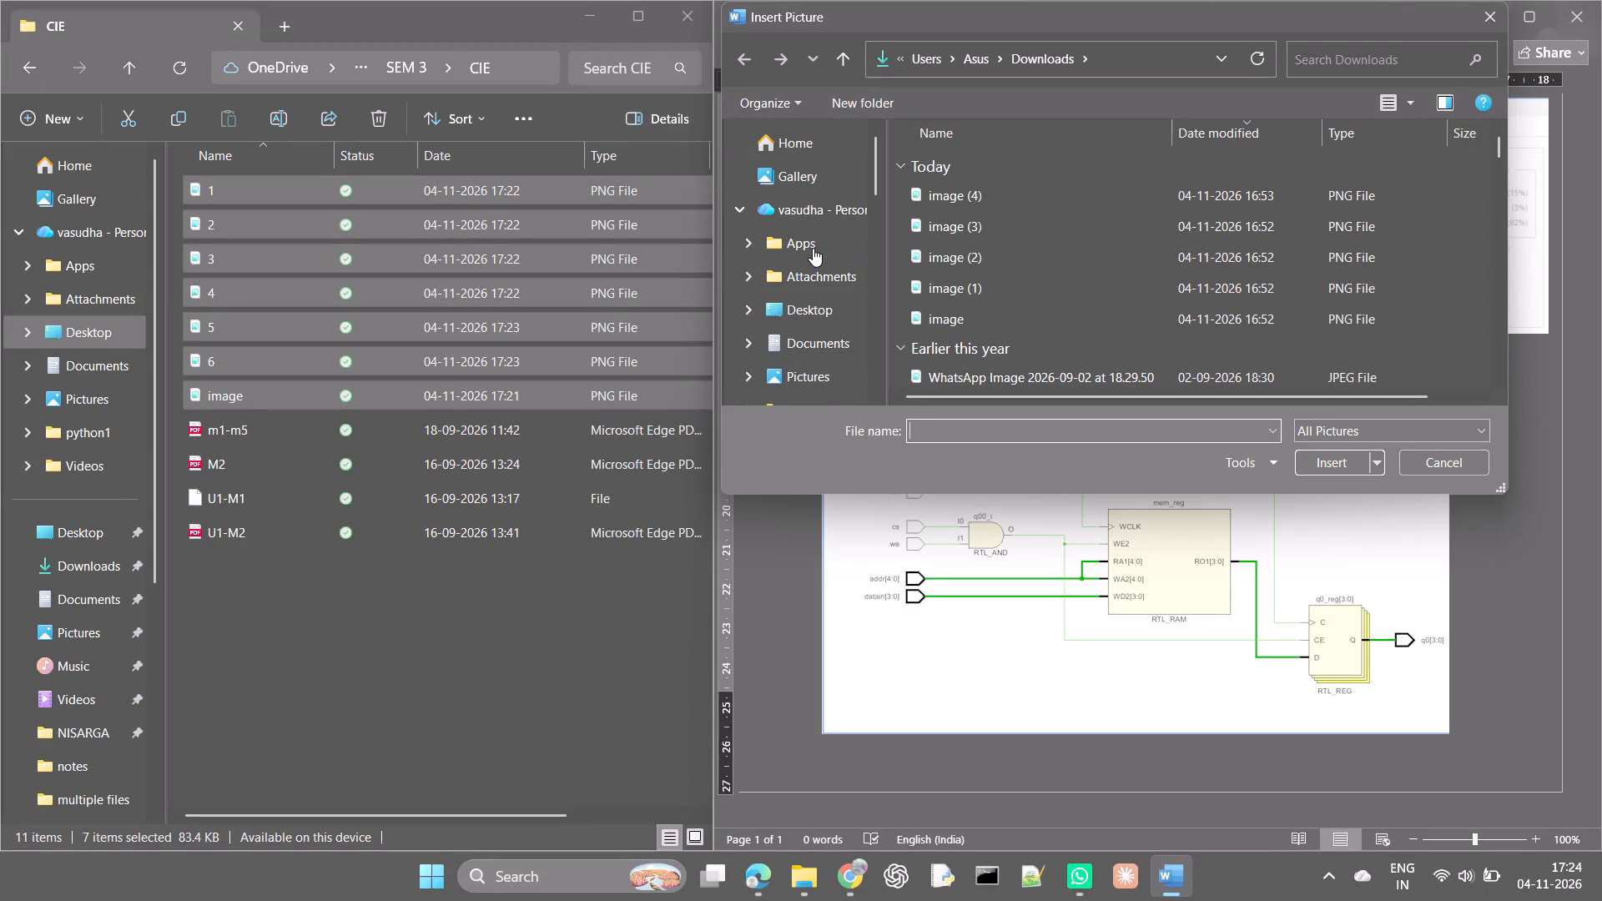
pyautogui.doubleClick(811, 303)
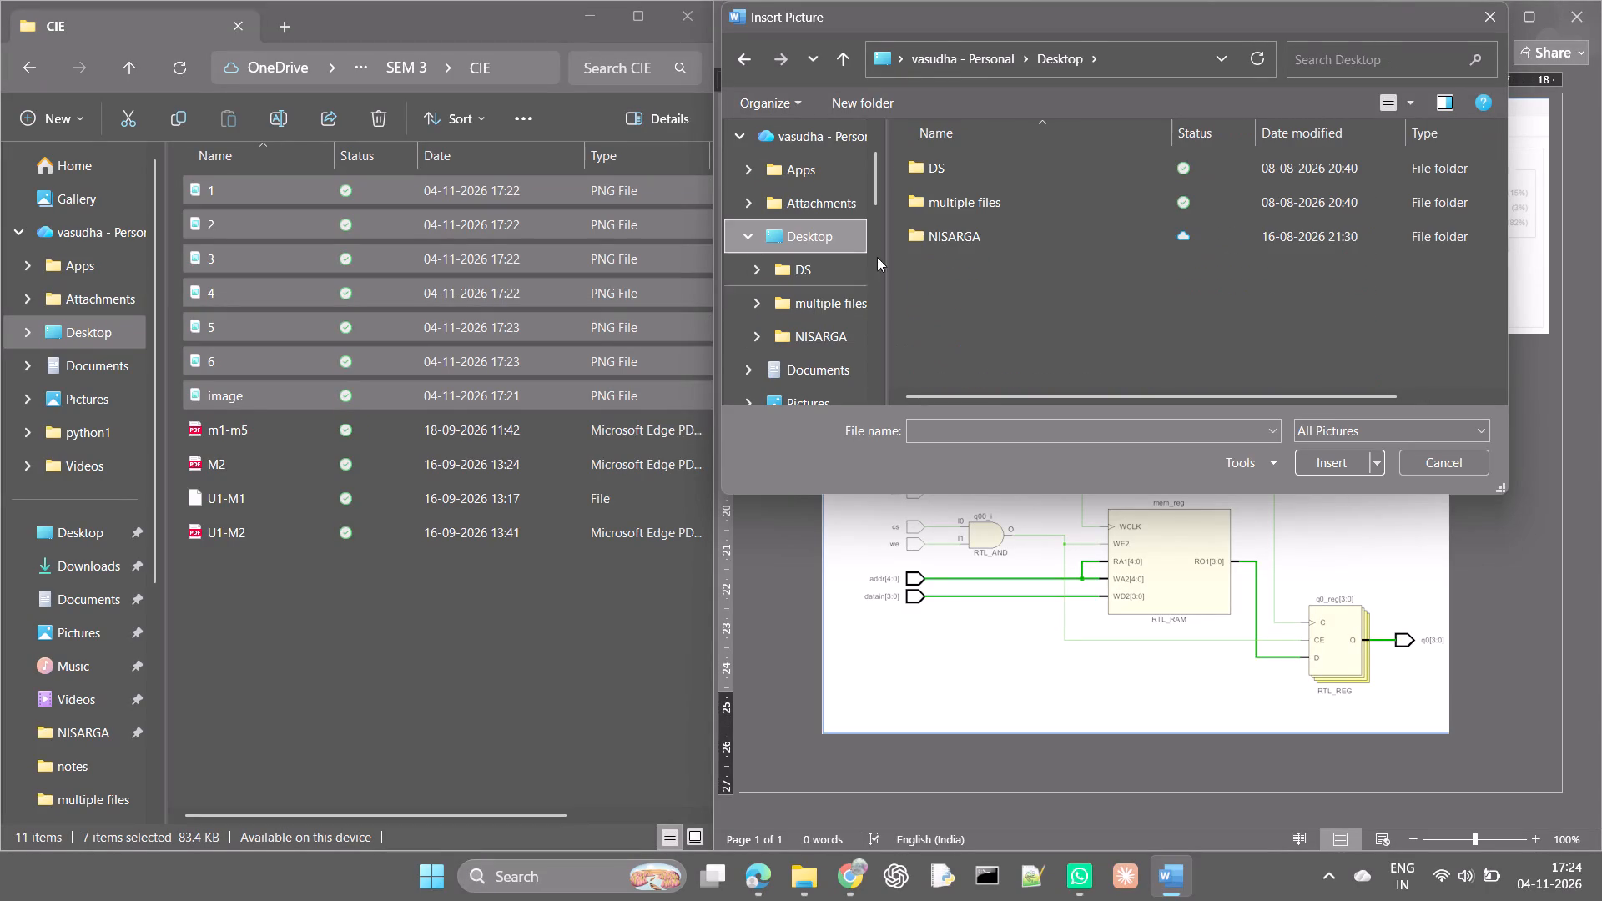
pyautogui.doubleClick(971, 234)
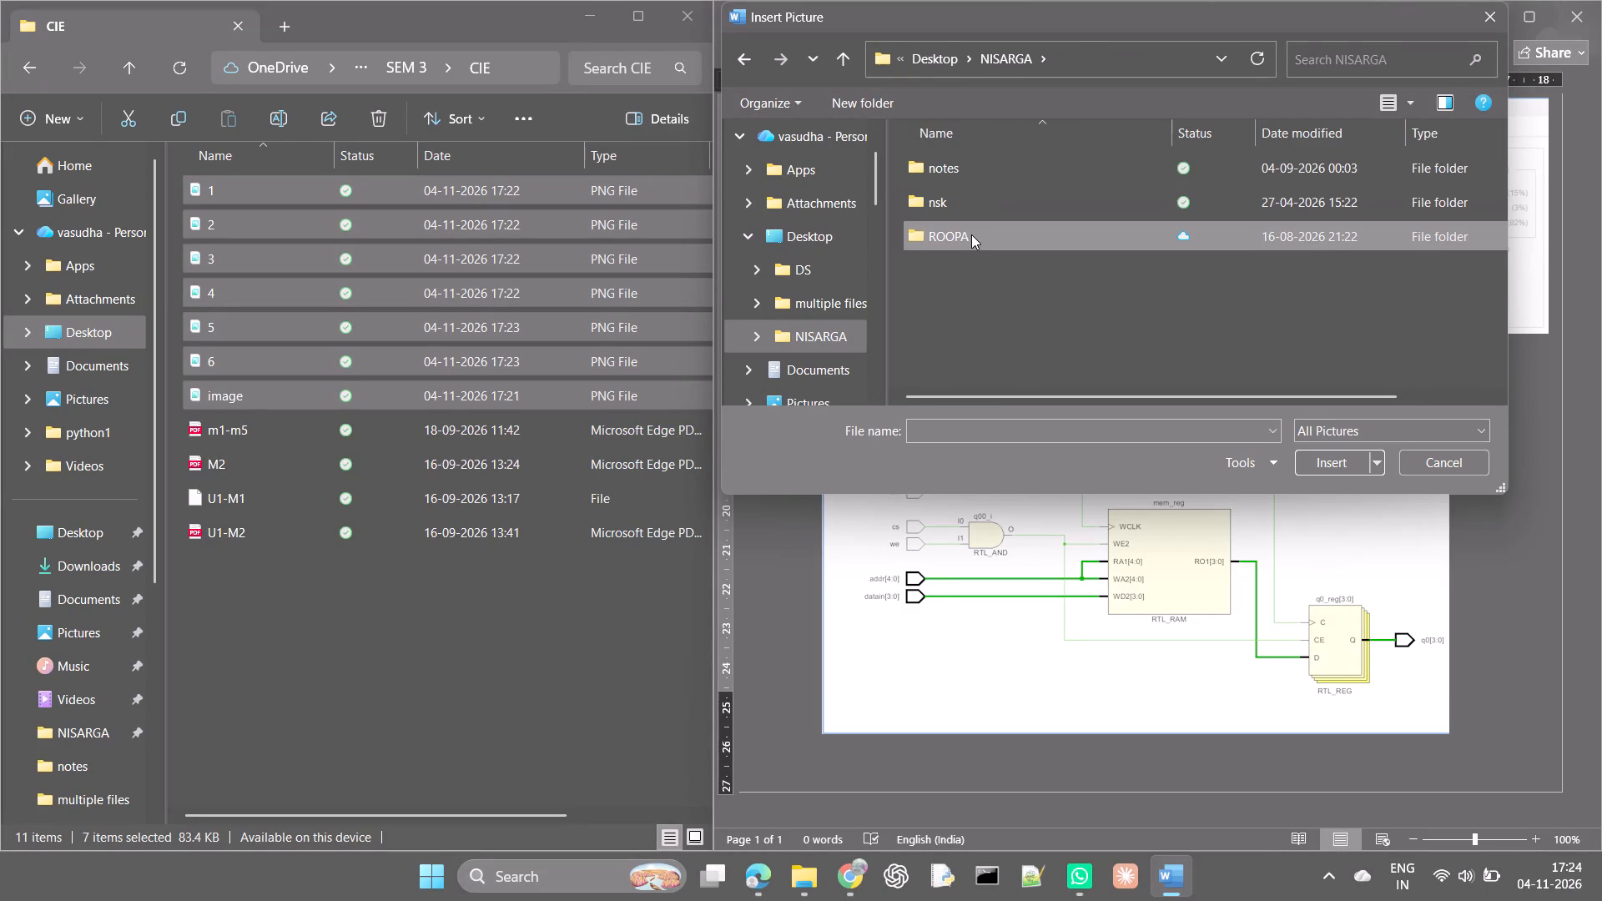
pyautogui.doubleClick(963, 170)
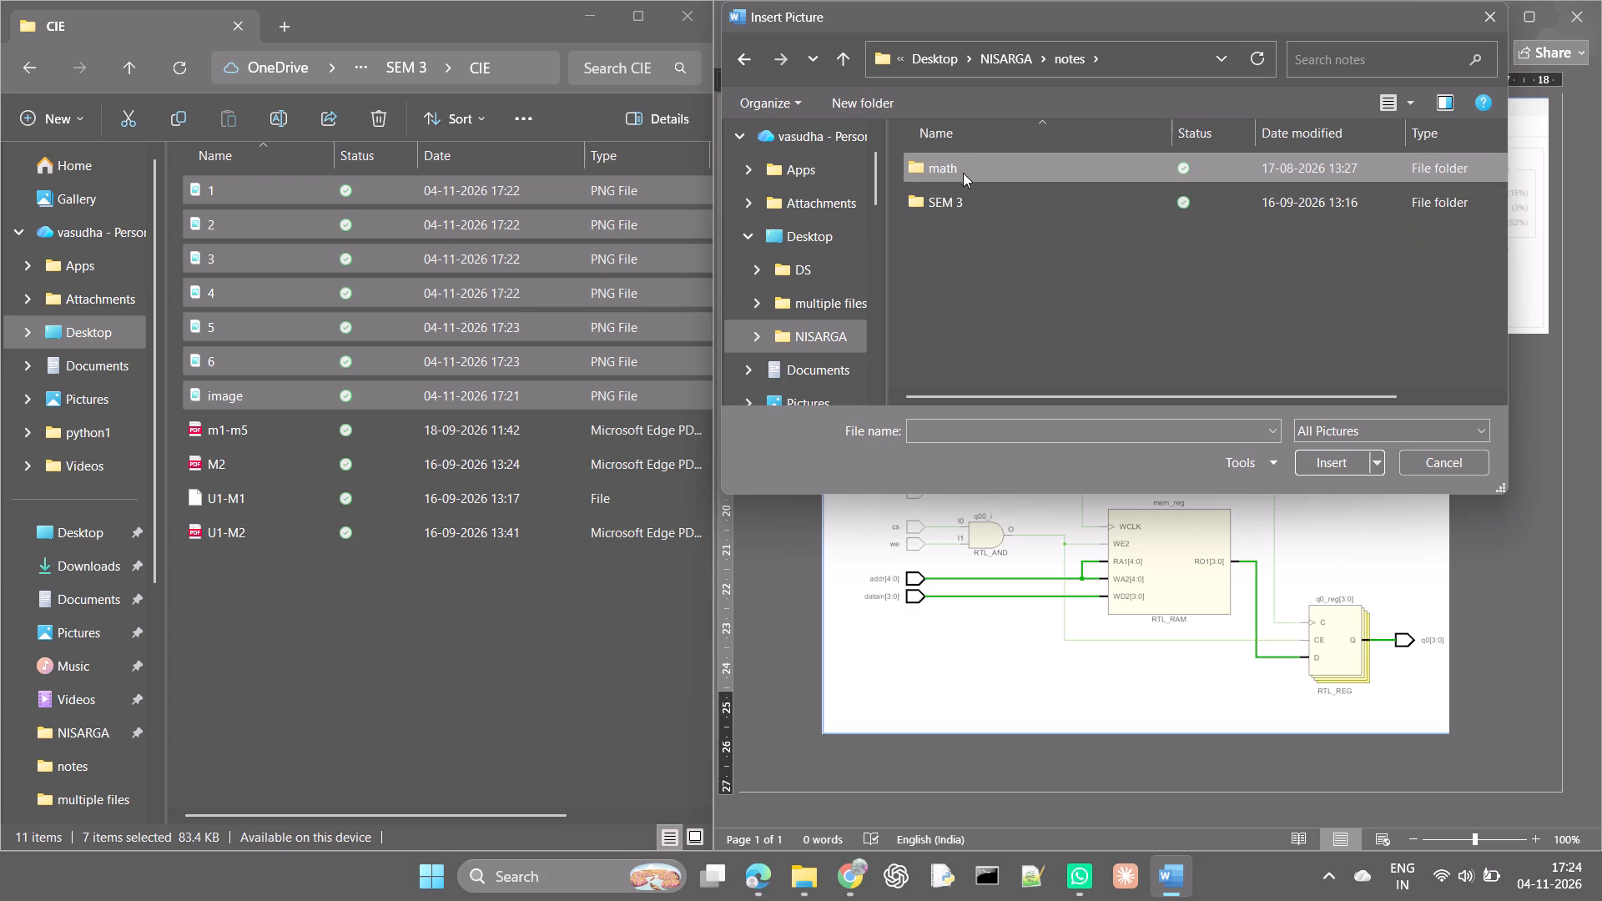
pyautogui.doubleClick(963, 200)
pyautogui.doubleClick(957, 228)
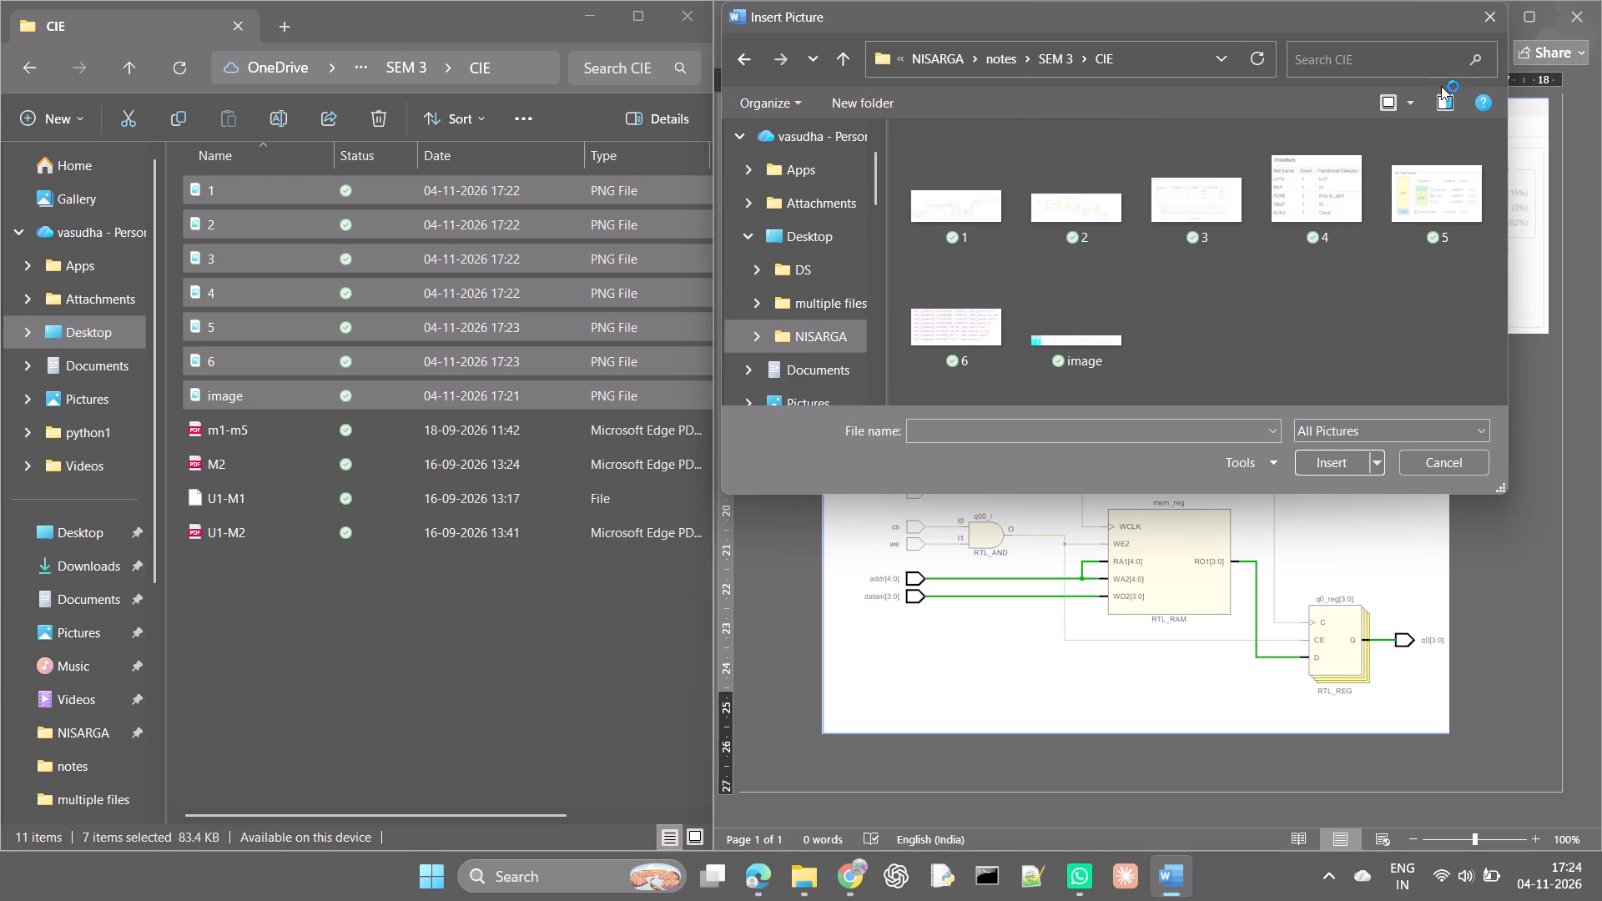
pyautogui.click(1412, 98)
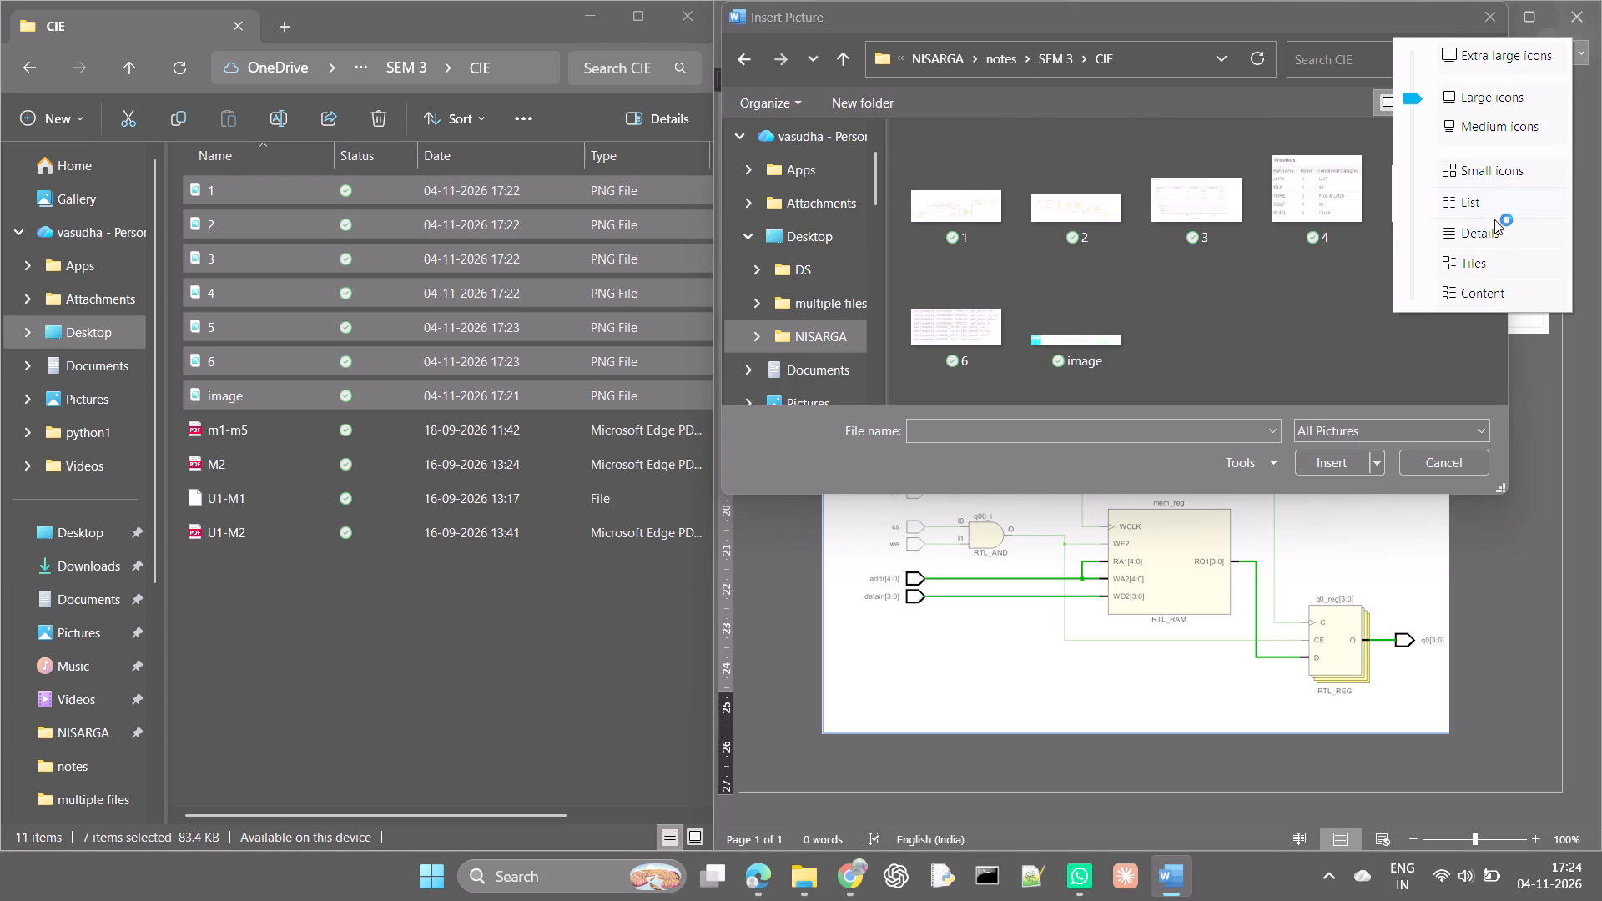
pyautogui.click(1494, 231)
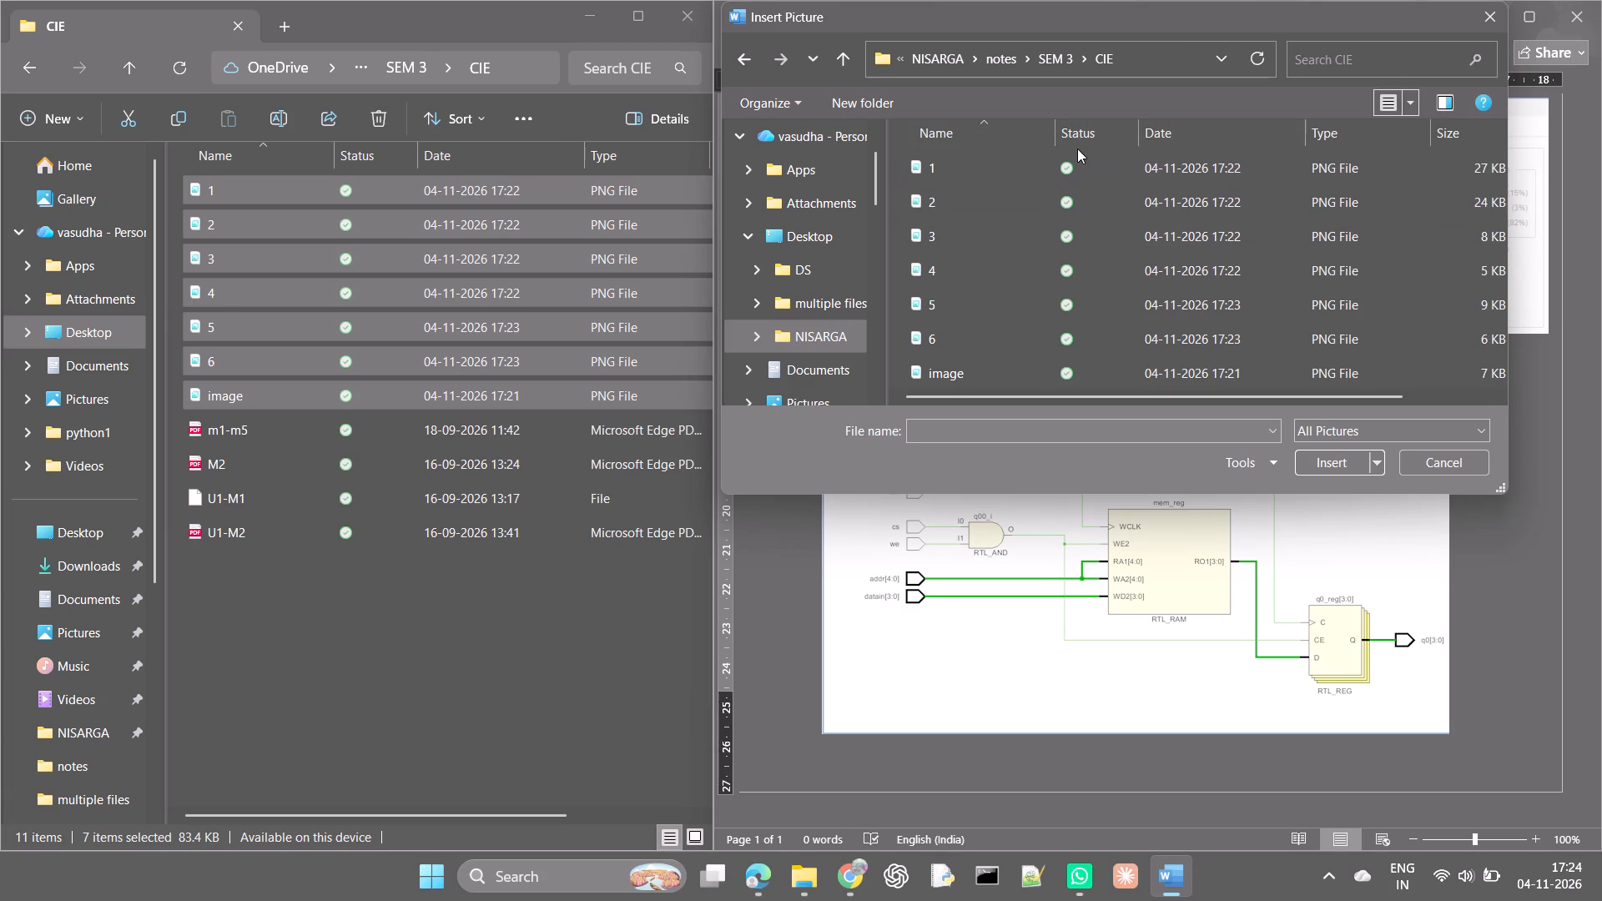
# Insert the pictures 1 through 6 and image from the CIE folder into Document1.
pyautogui.moveTo(1040, 159); pyautogui.dragTo(1058, 363)
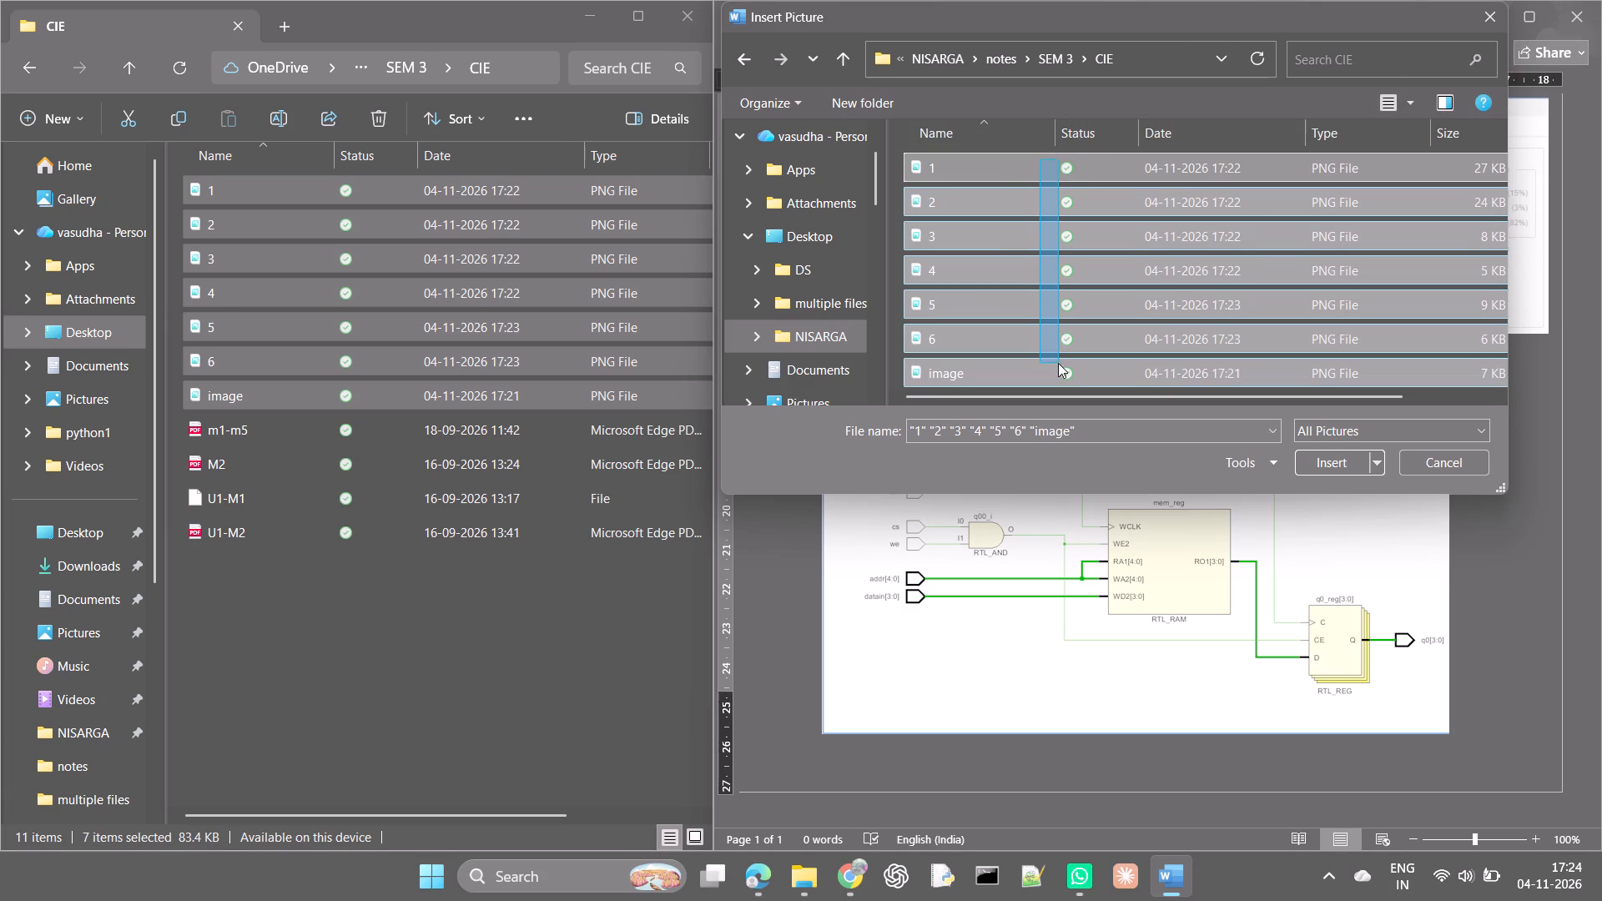
pyautogui.moveTo(1058, 363); pyautogui.dragTo(1059, 370)
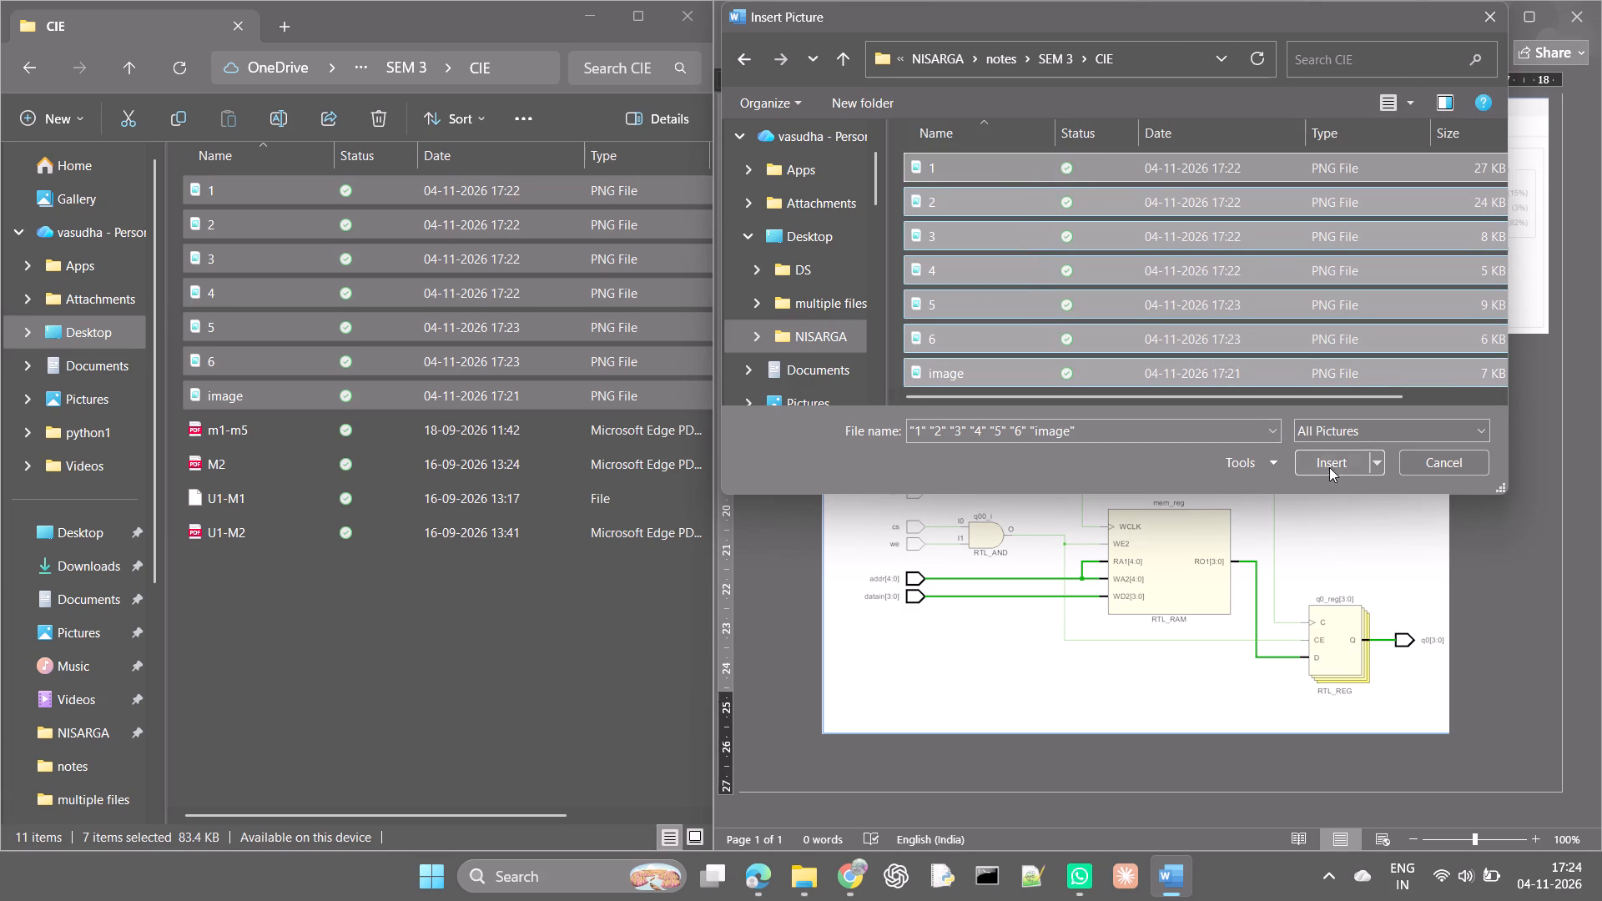
pyautogui.click(1329, 465)
# Examine how the inserted pictures are laid out across the pages and around the existing RAM schematic.
pyautogui.scroll(-1, 1329, 465)
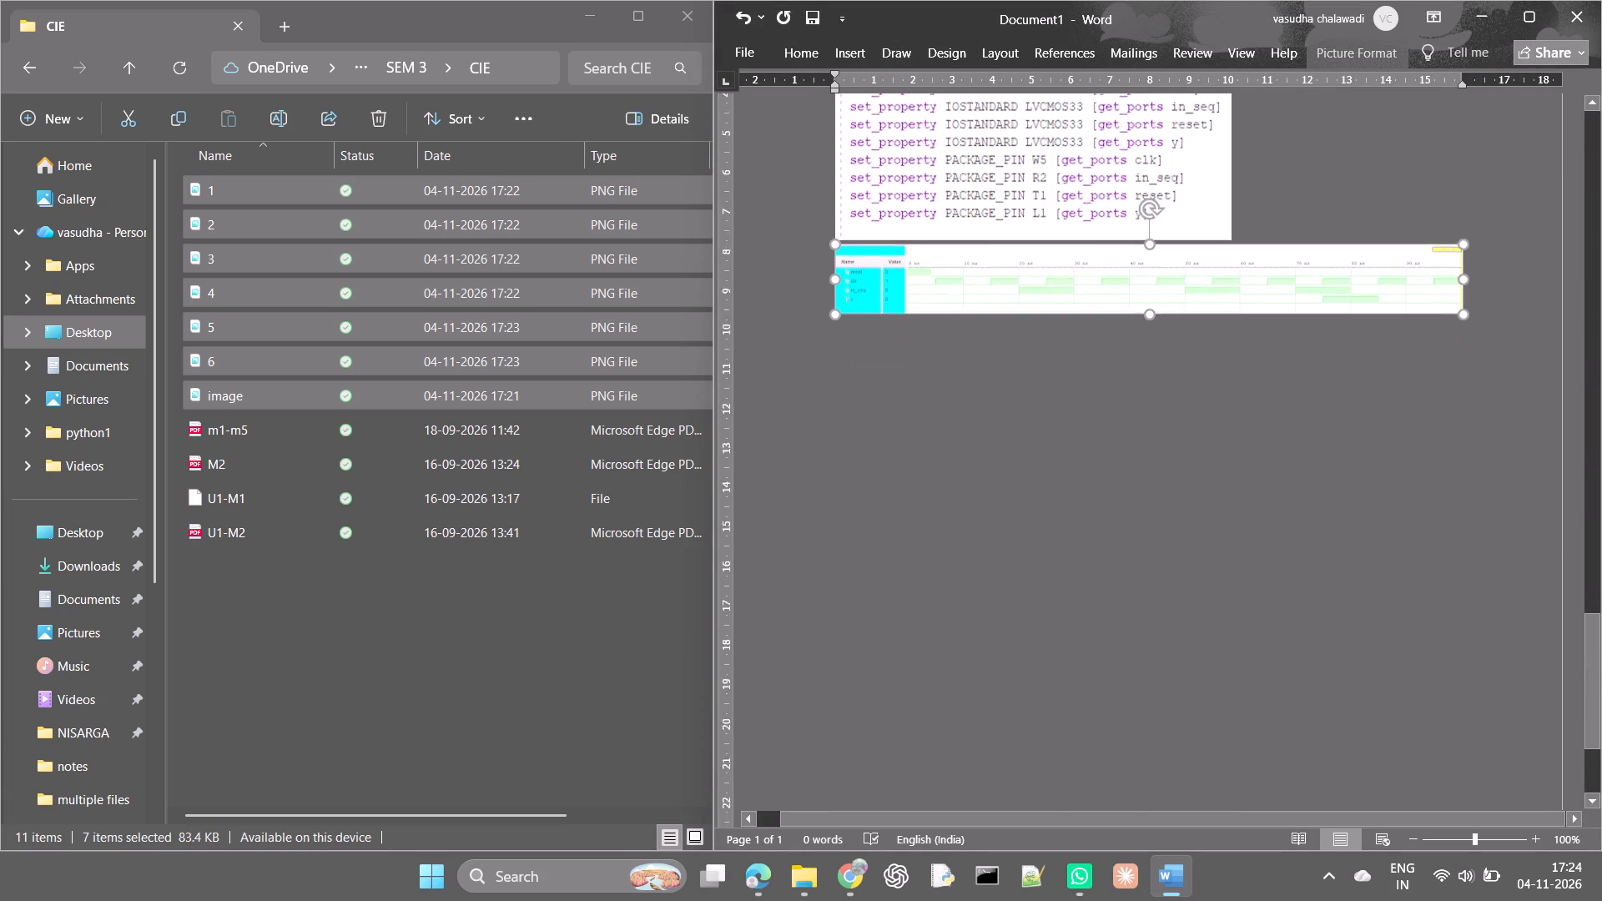
pyautogui.scroll(-1, 1329, 465)
pyautogui.scroll(19, 1329, 465)
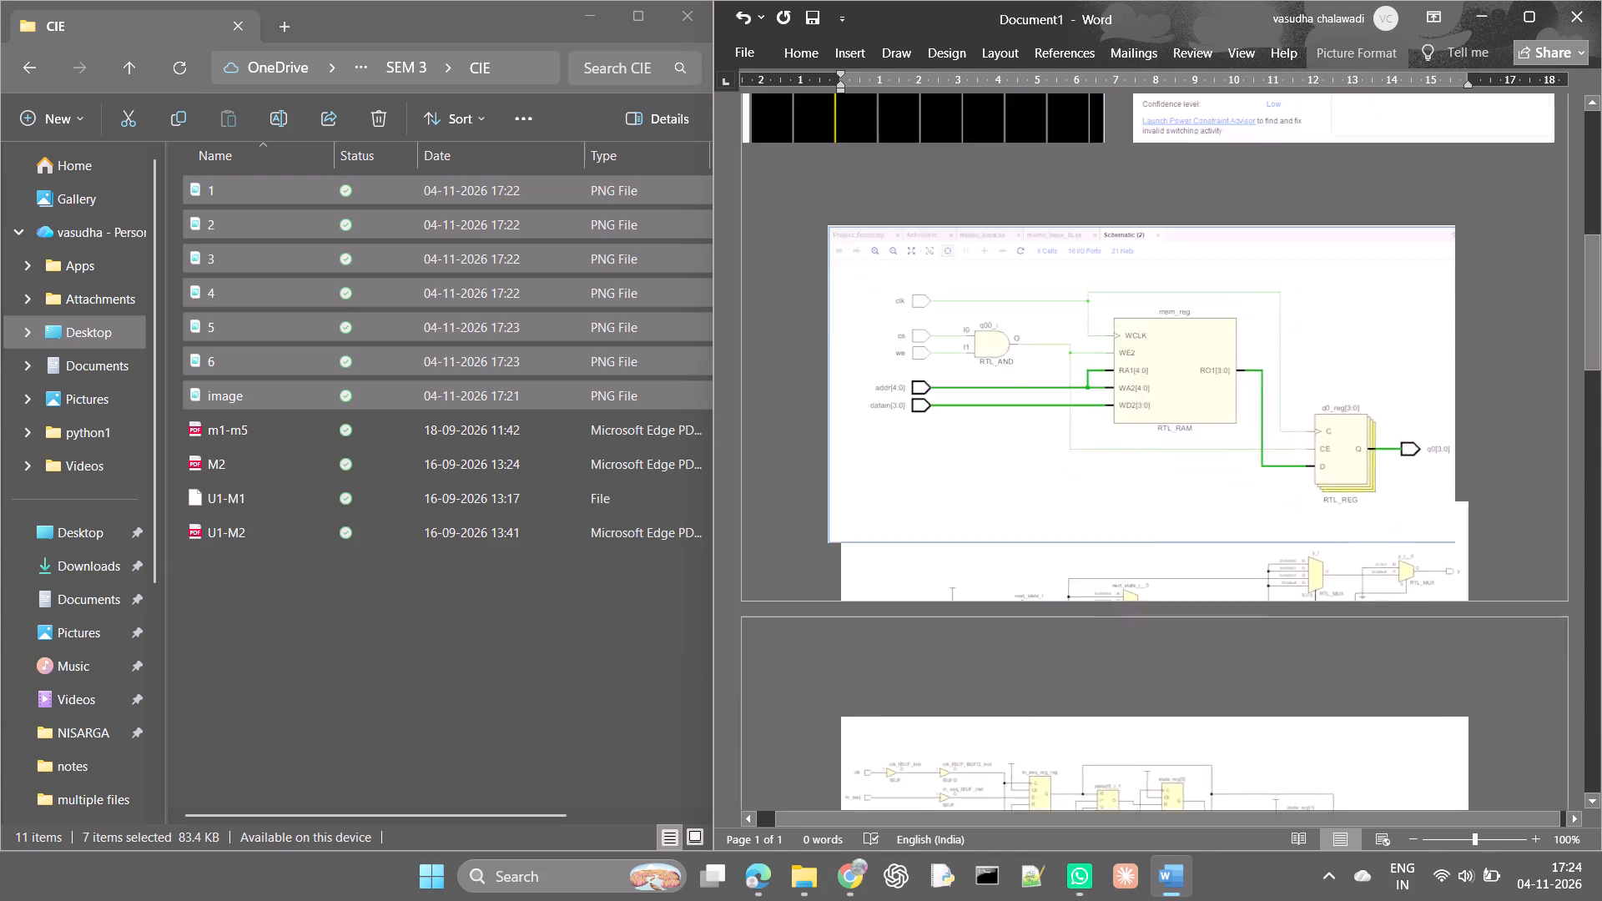
pyautogui.scroll(6, 1329, 465)
pyautogui.scroll(-4, 1329, 465)
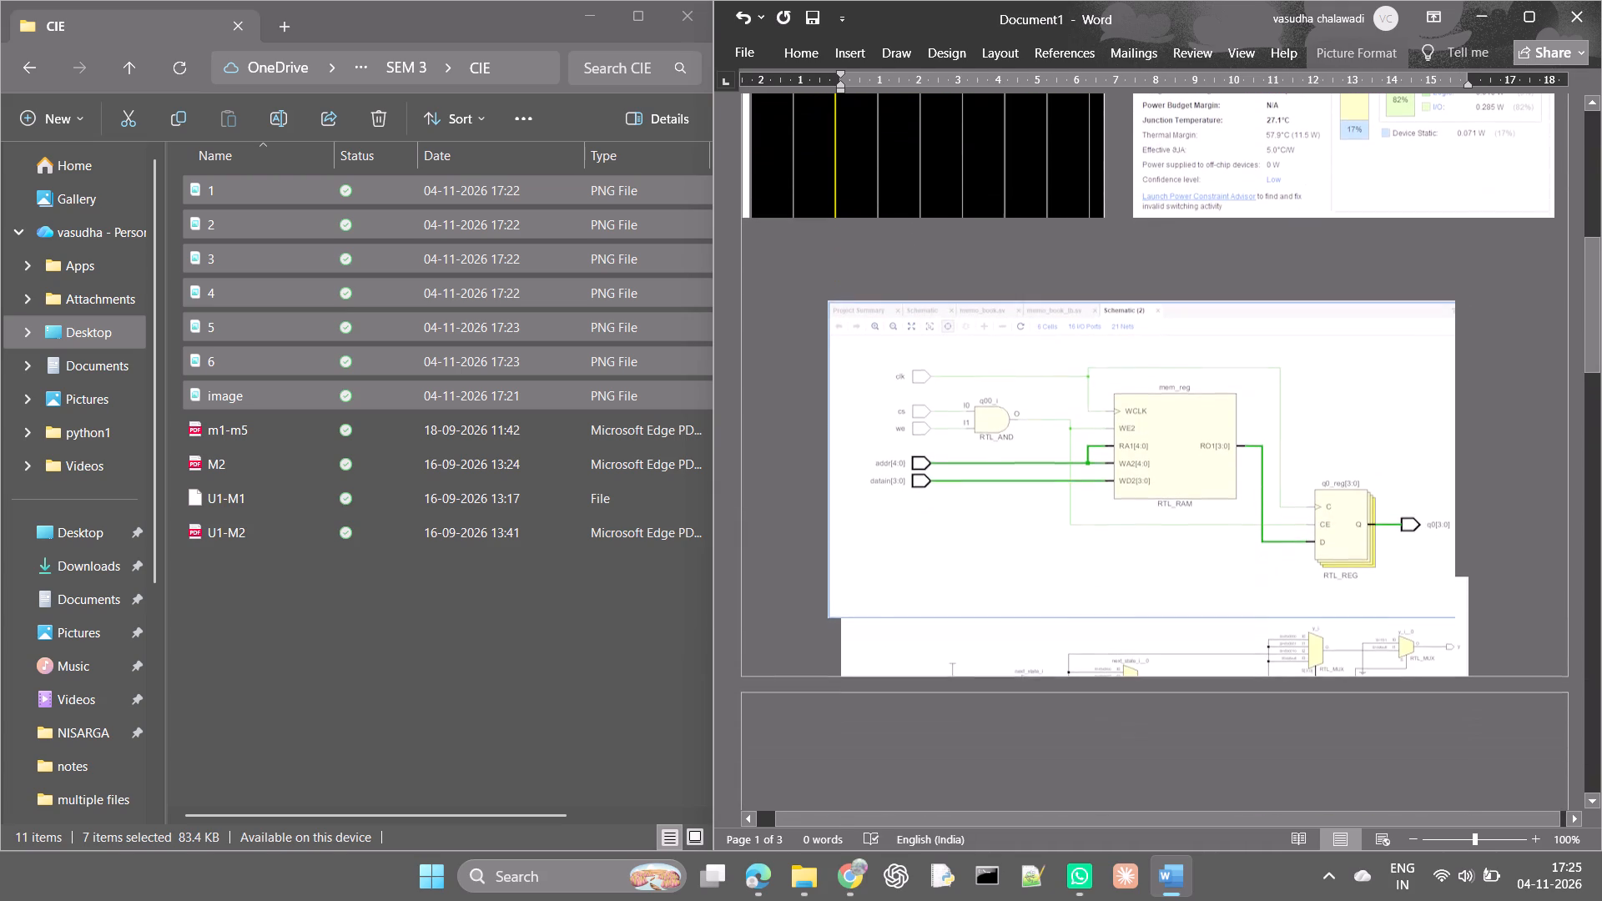
pyautogui.scroll(-1, 1329, 465)
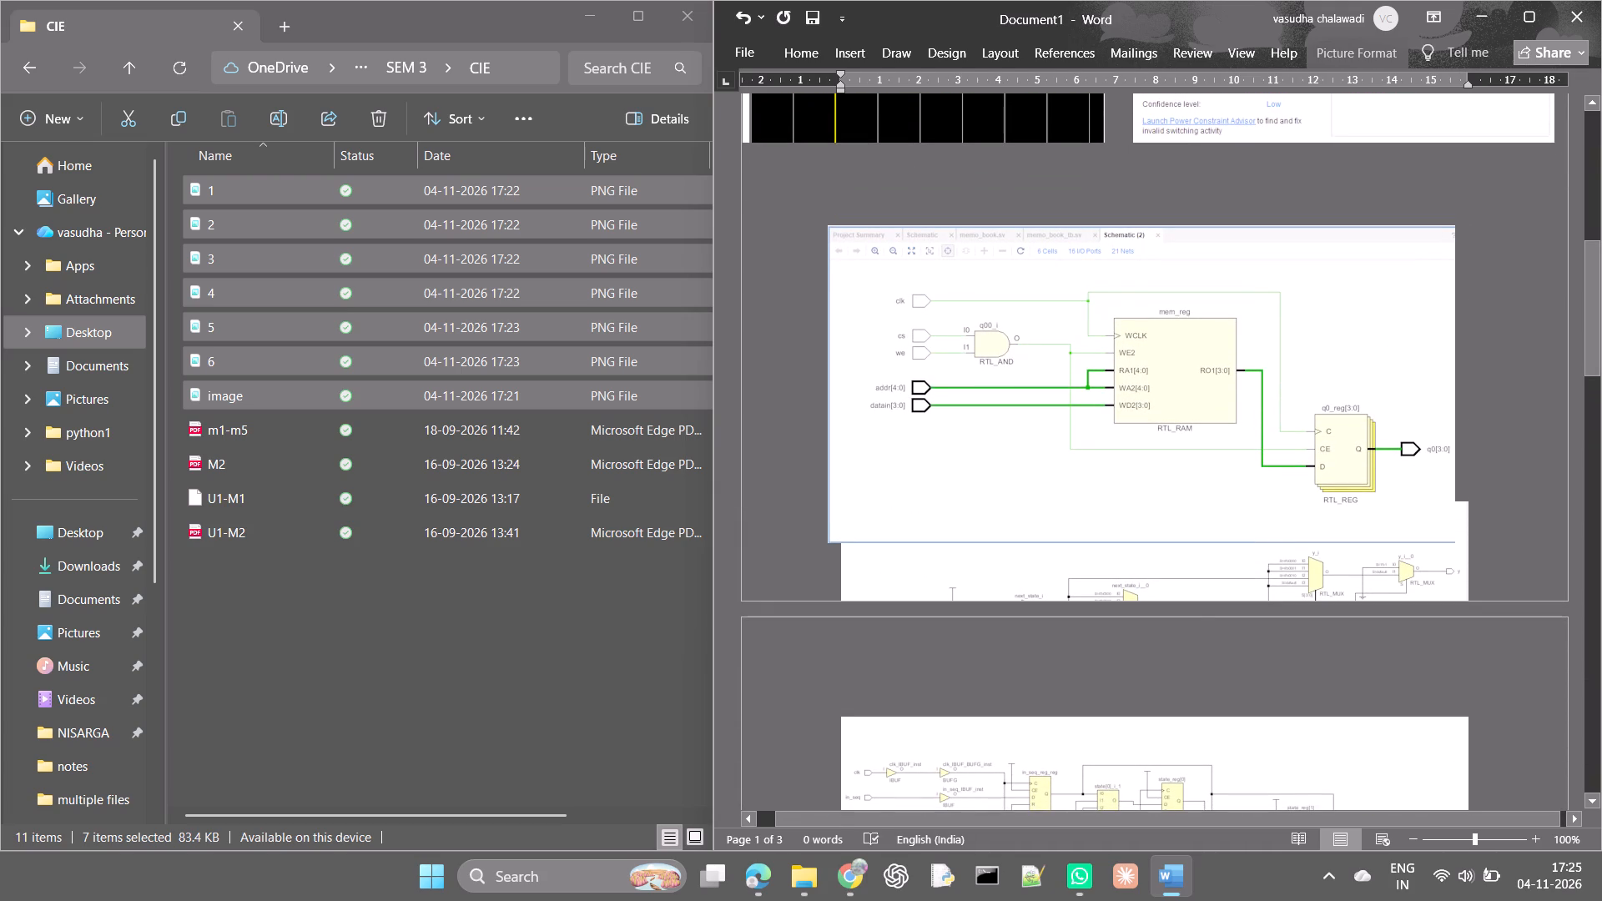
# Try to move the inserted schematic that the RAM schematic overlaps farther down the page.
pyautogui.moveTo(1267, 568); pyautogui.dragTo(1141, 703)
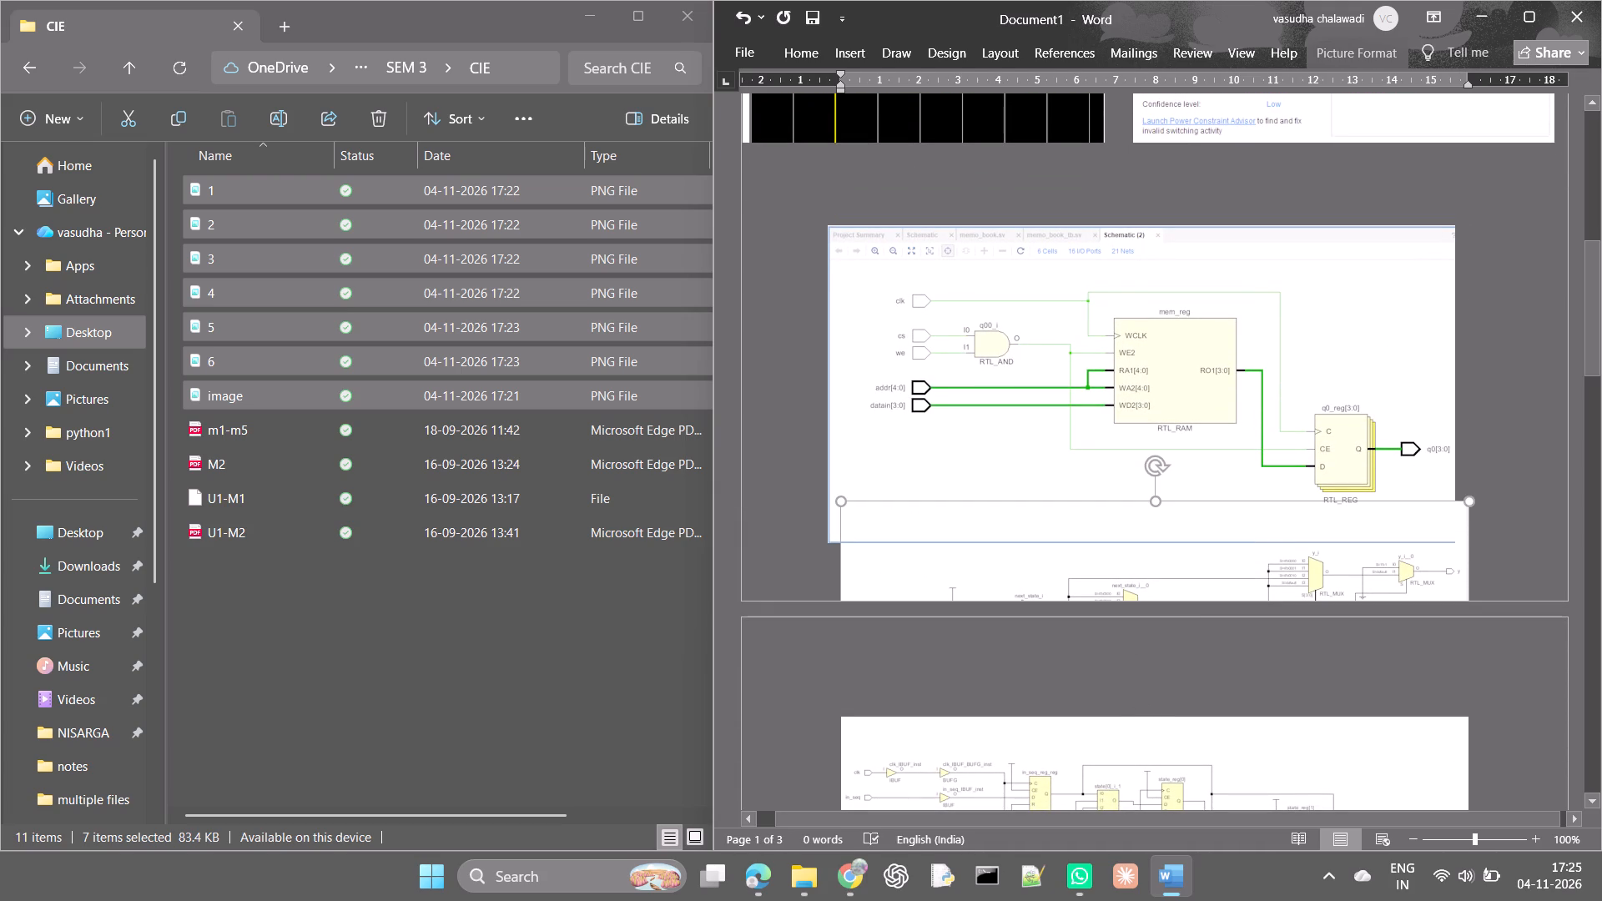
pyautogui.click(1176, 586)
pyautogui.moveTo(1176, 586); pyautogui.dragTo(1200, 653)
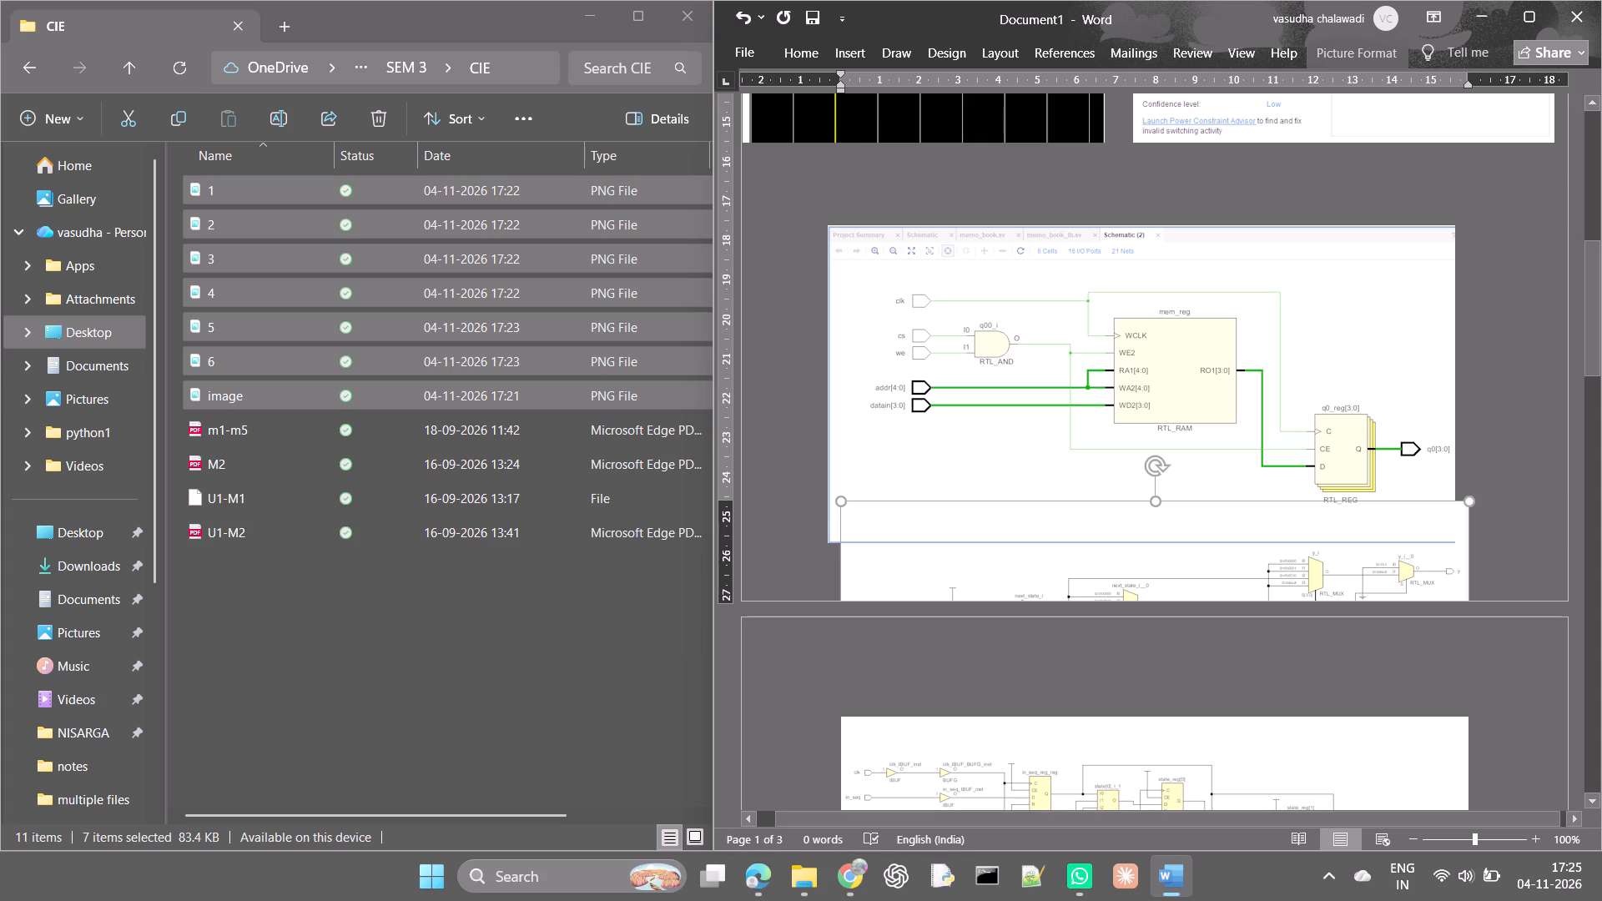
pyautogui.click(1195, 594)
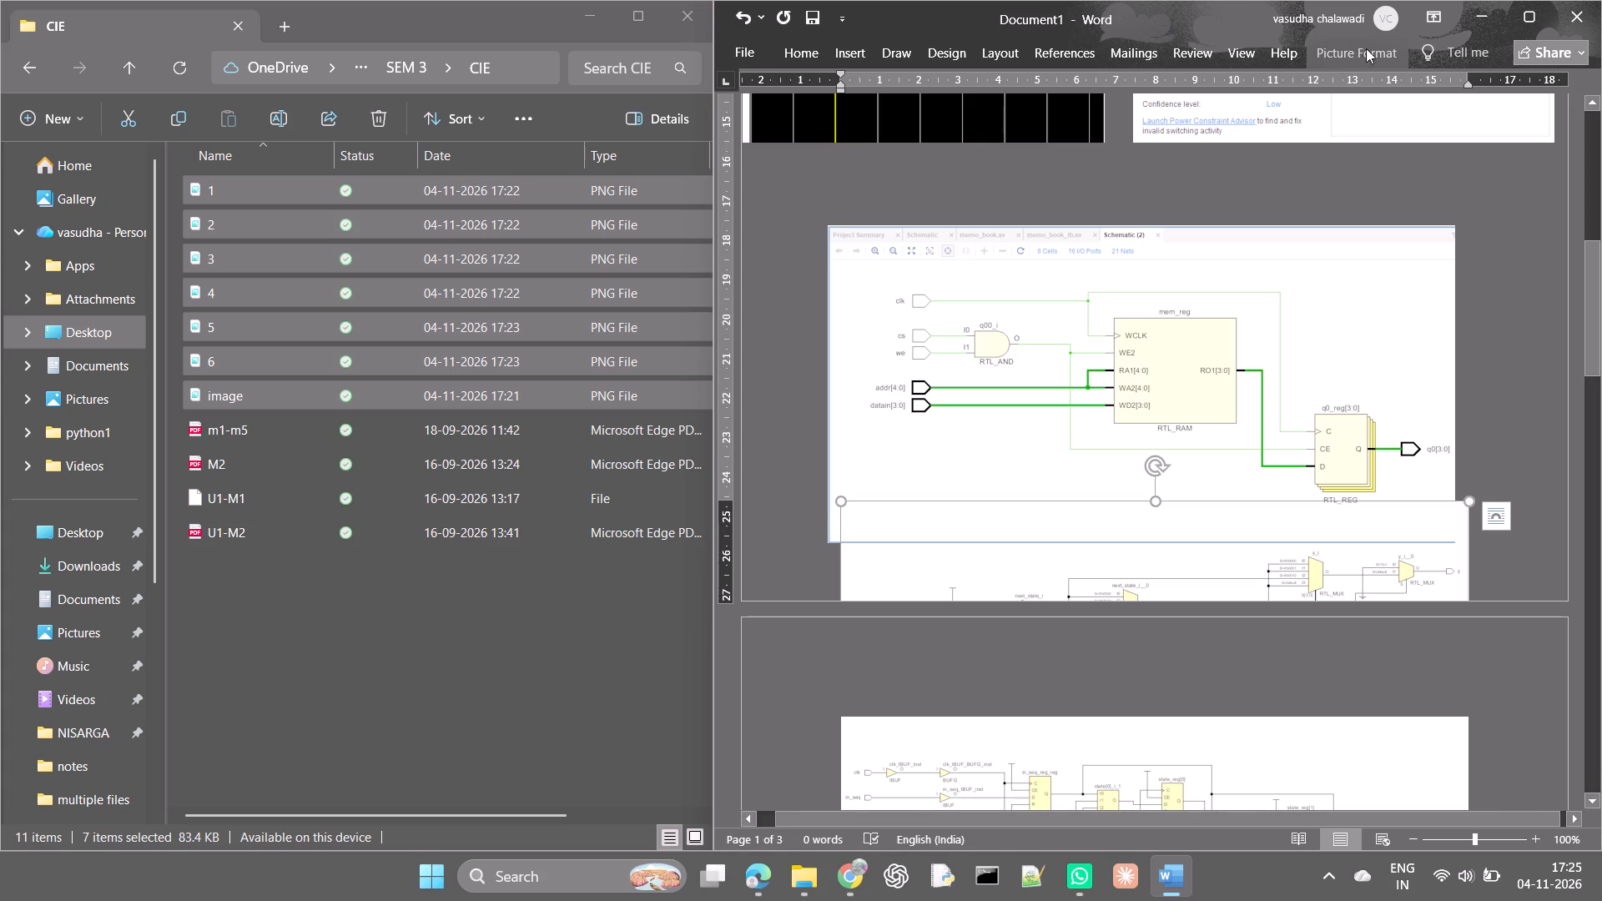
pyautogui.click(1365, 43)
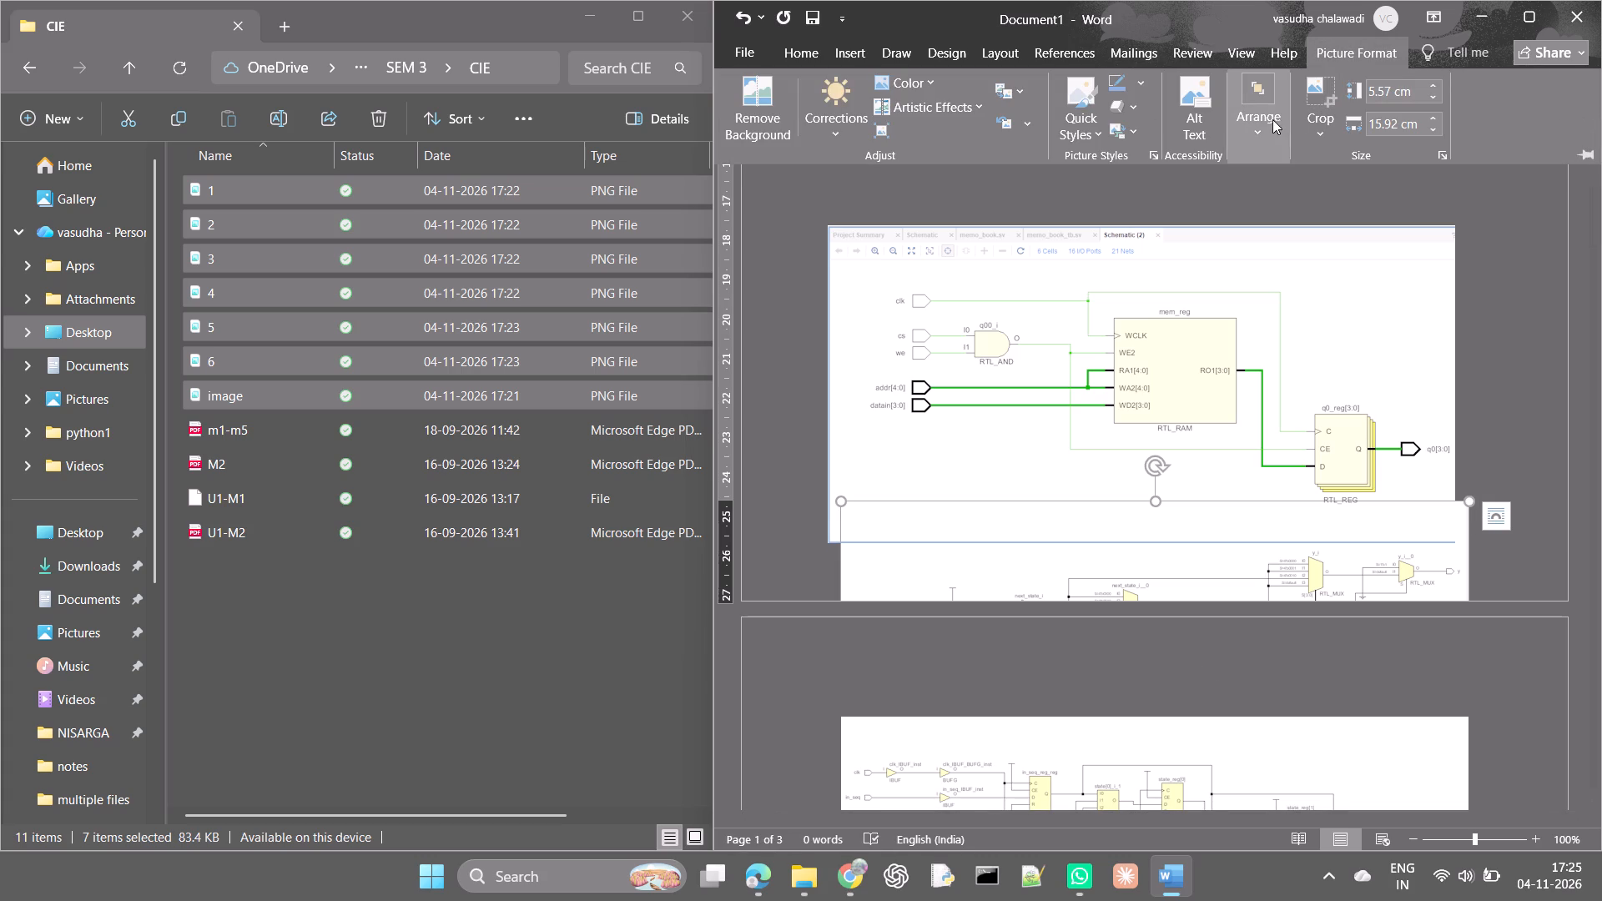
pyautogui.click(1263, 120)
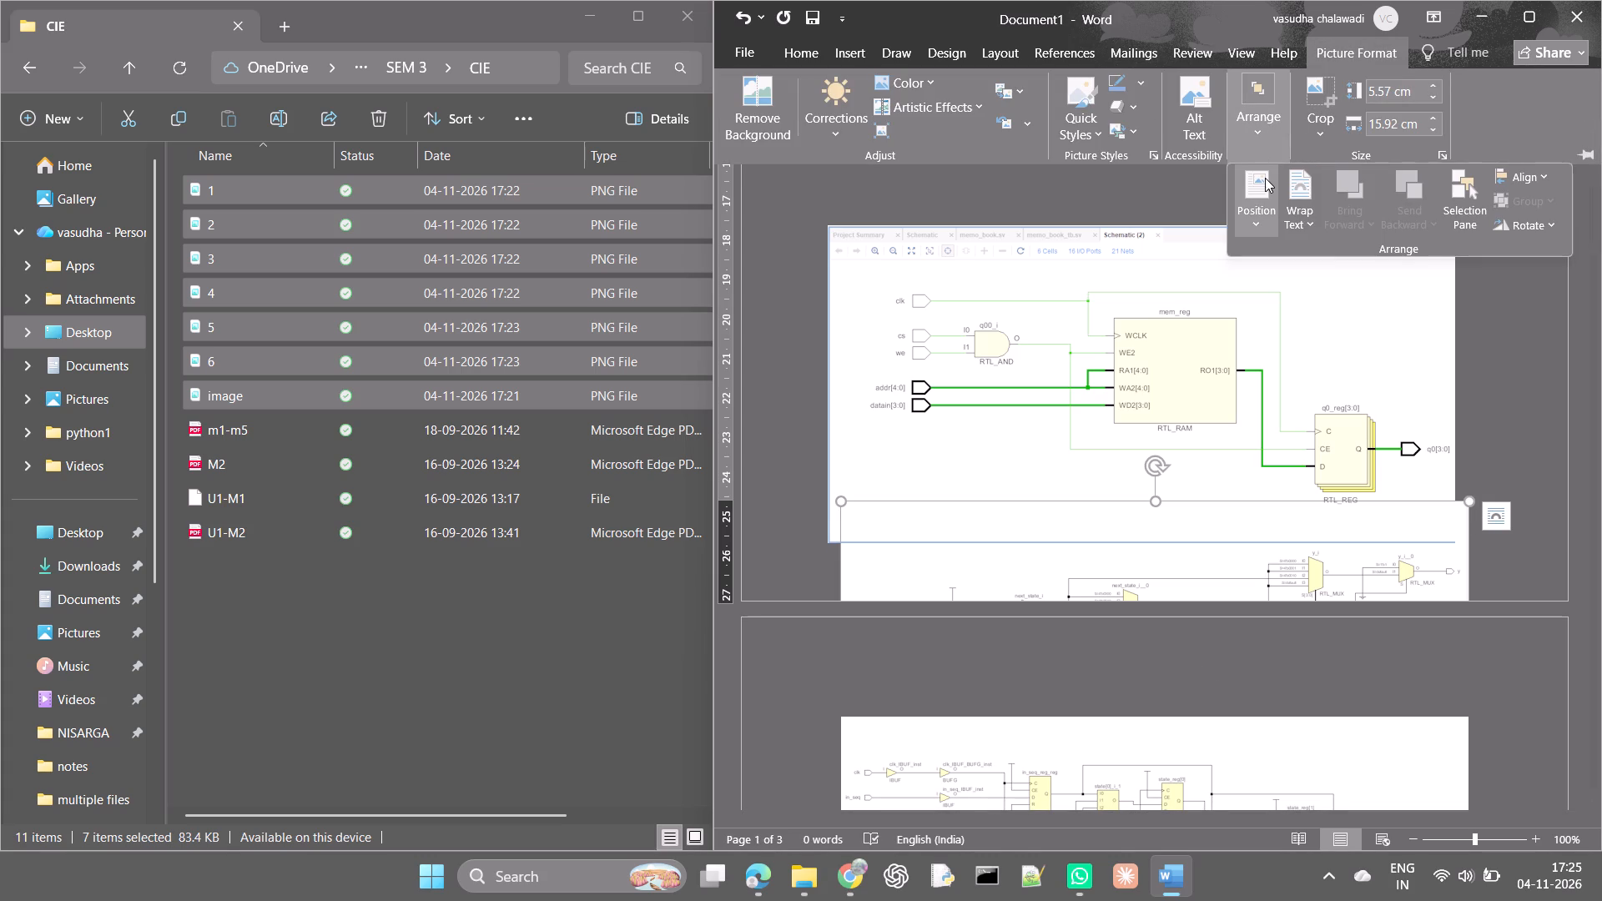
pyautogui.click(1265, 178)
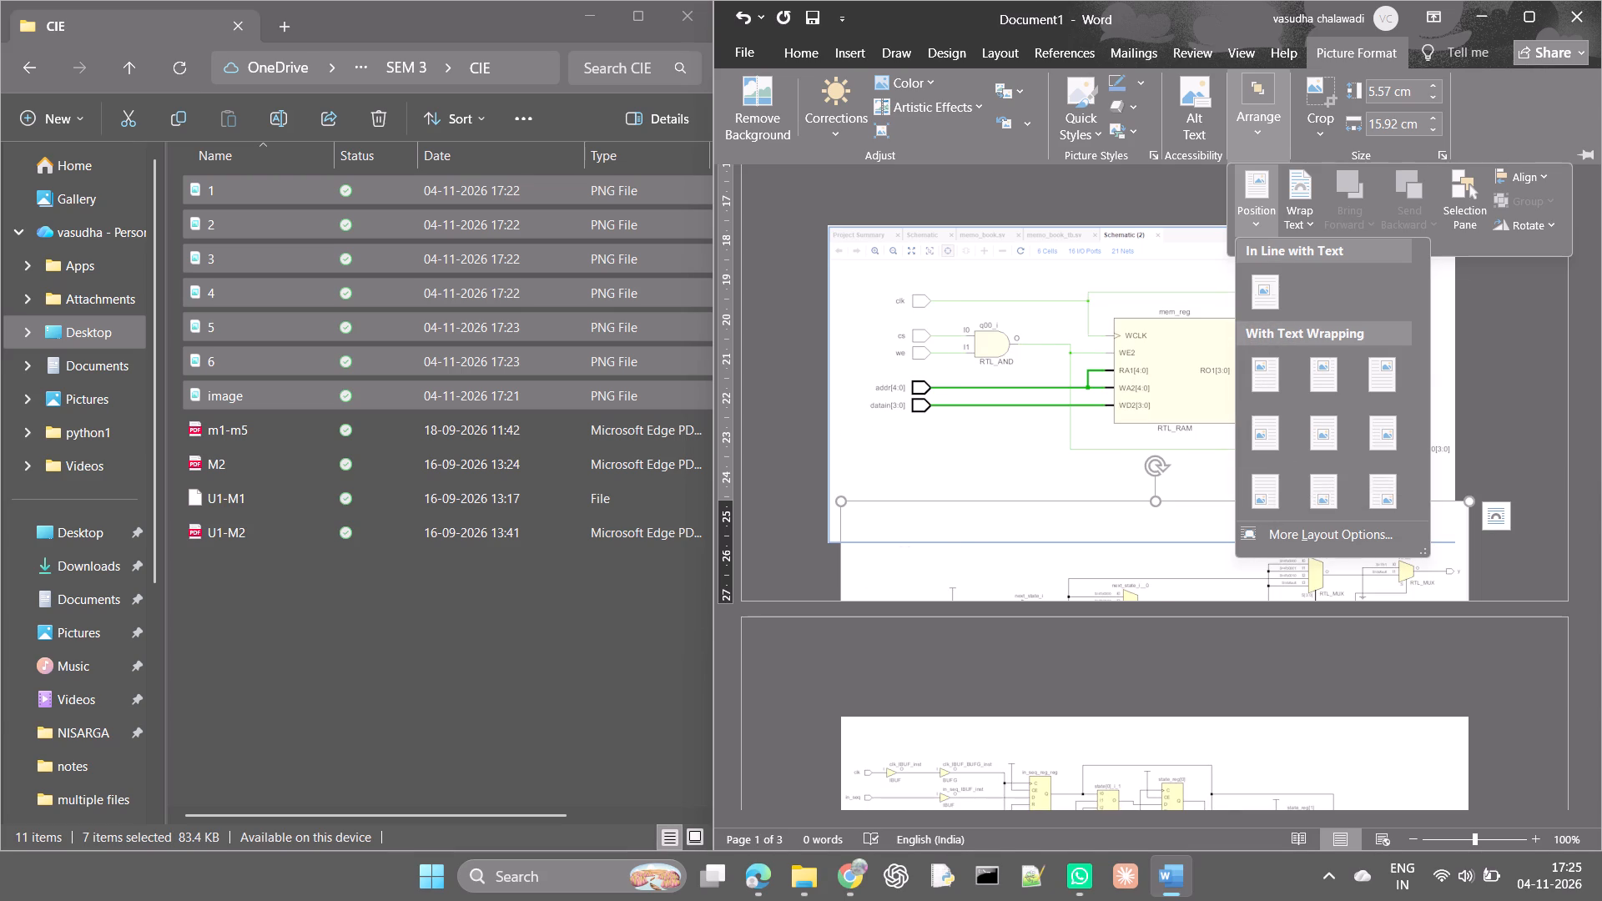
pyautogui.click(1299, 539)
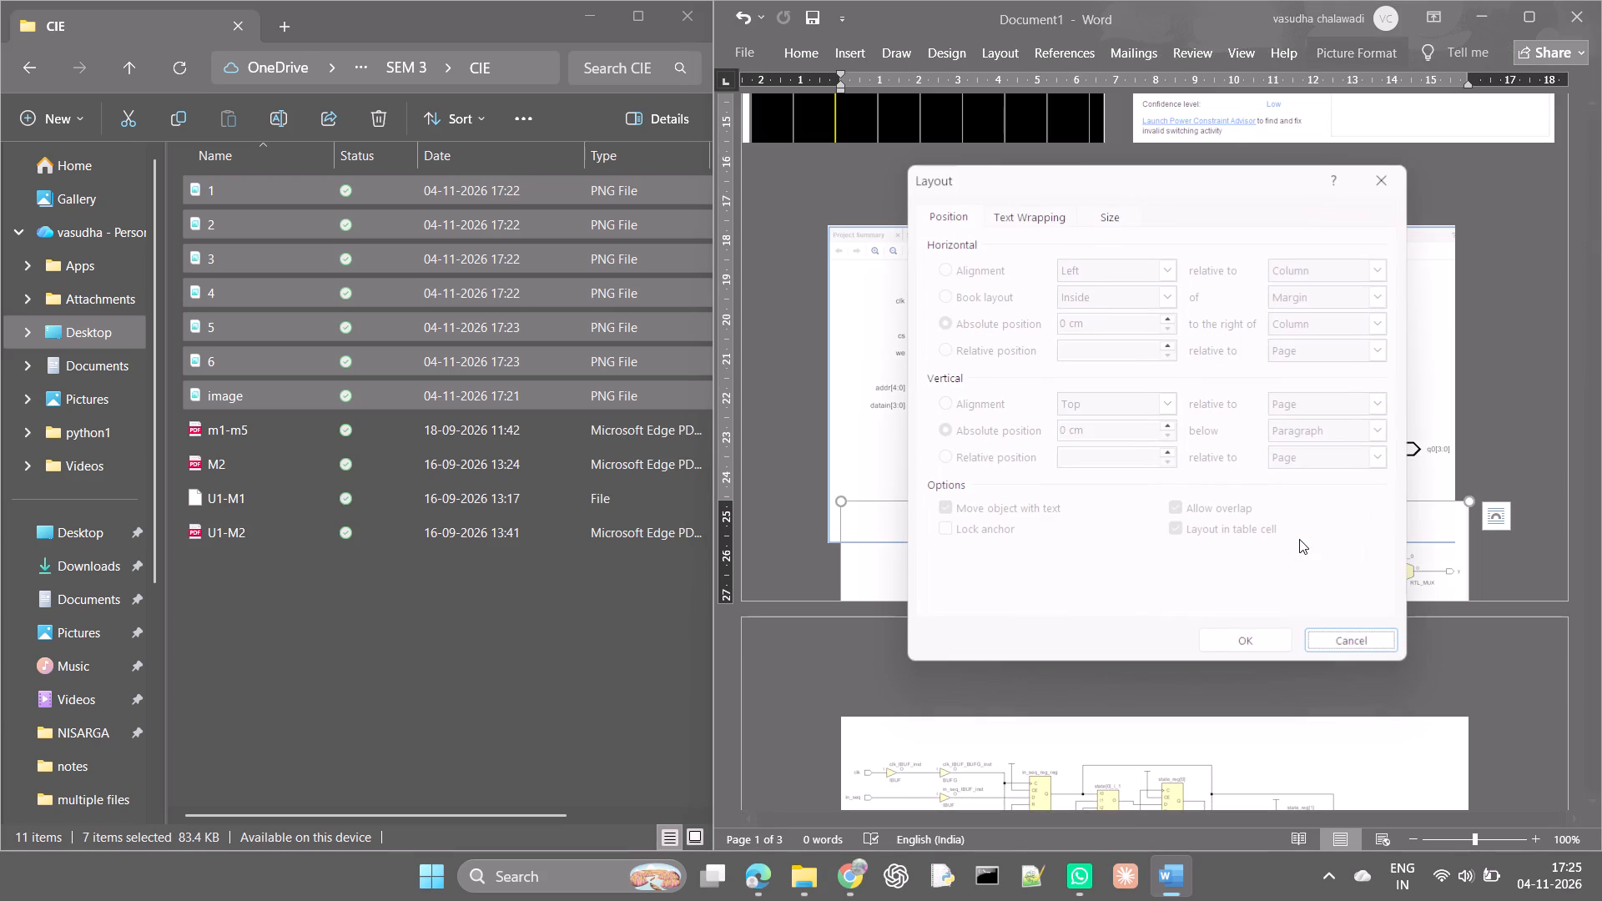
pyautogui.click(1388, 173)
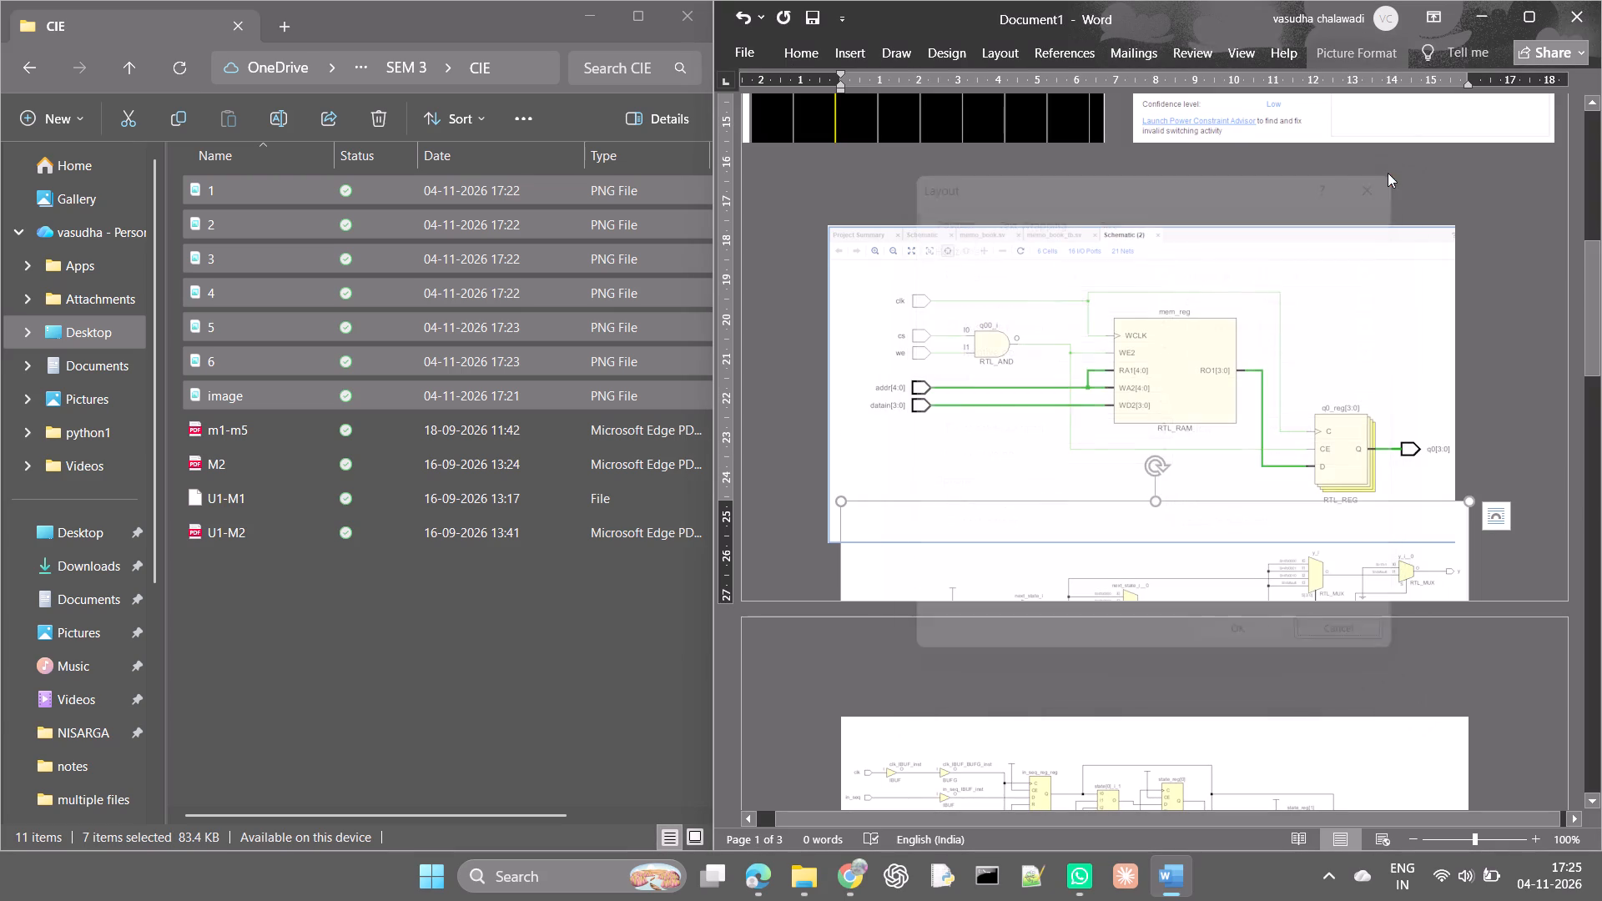
# Reposition the RAM schematic near the left edge of page 1, just below the waveform and power report images.
pyautogui.moveTo(1438, 538); pyautogui.dragTo(1483, 841)
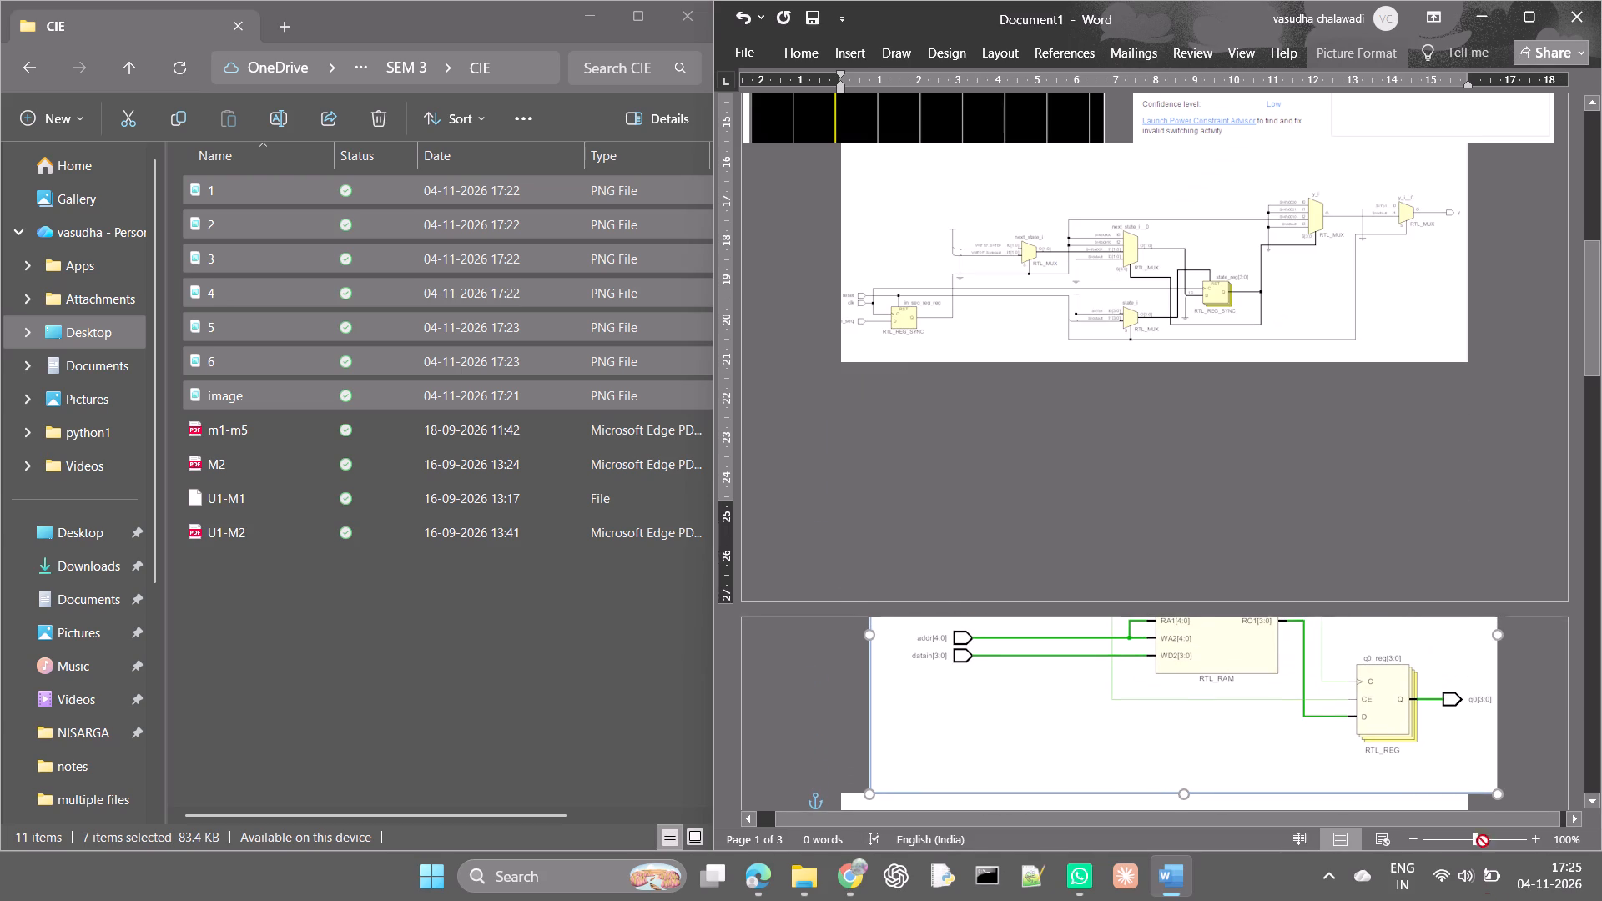
pyautogui.moveTo(1483, 841); pyautogui.dragTo(1364, 519)
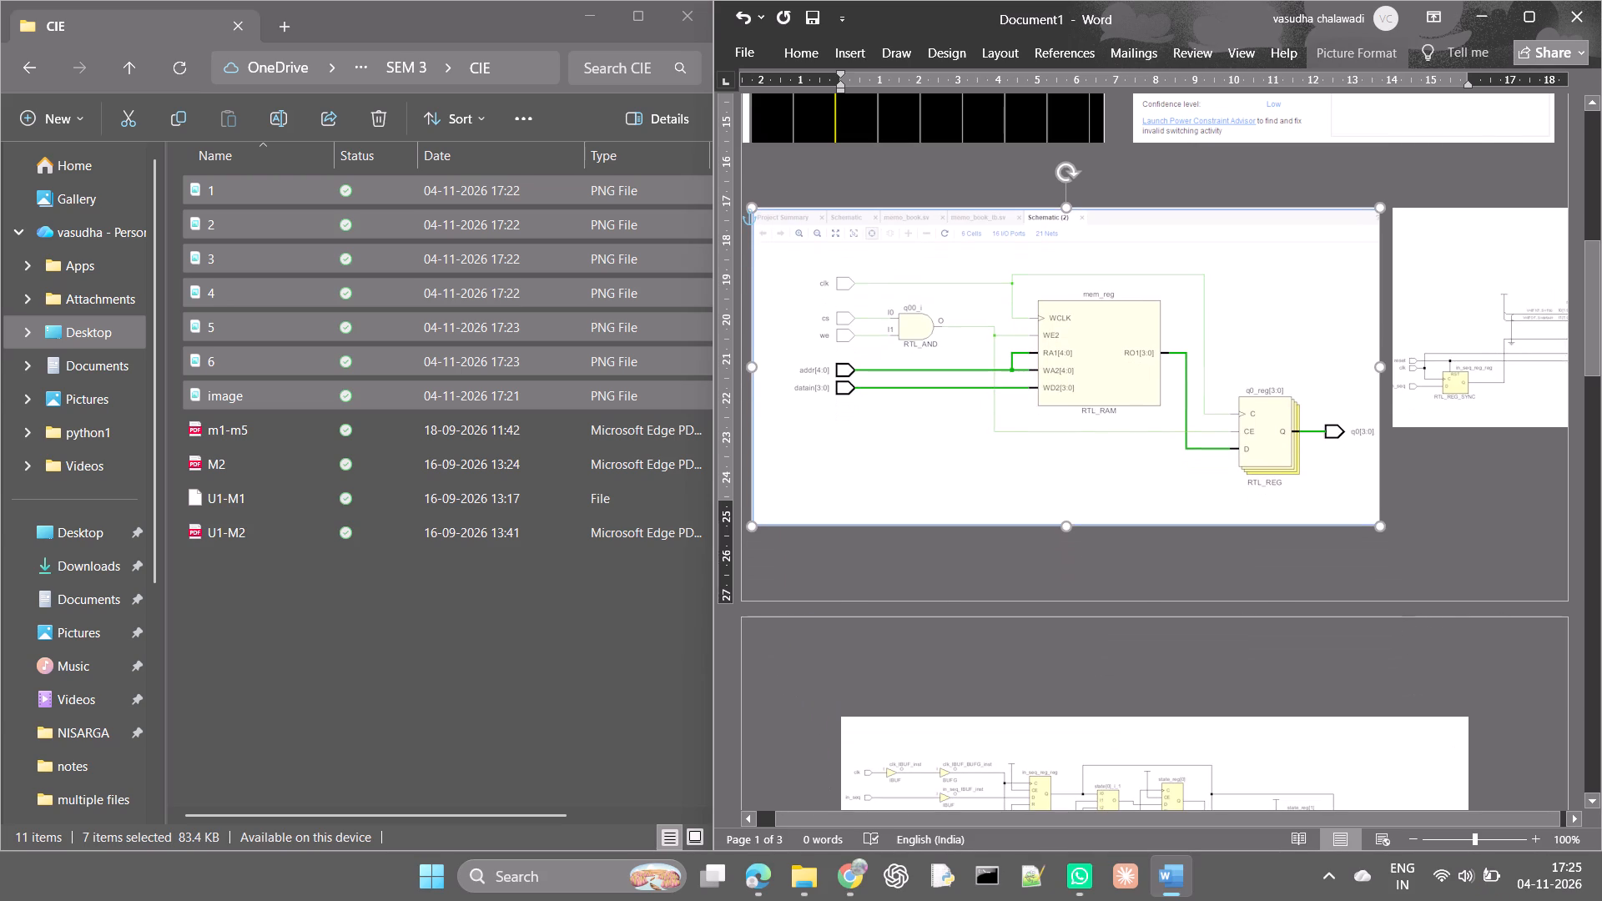
pyautogui.moveTo(1364, 519); pyautogui.dragTo(1364, 517)
pyautogui.hscroll(-1, 1562, 388)
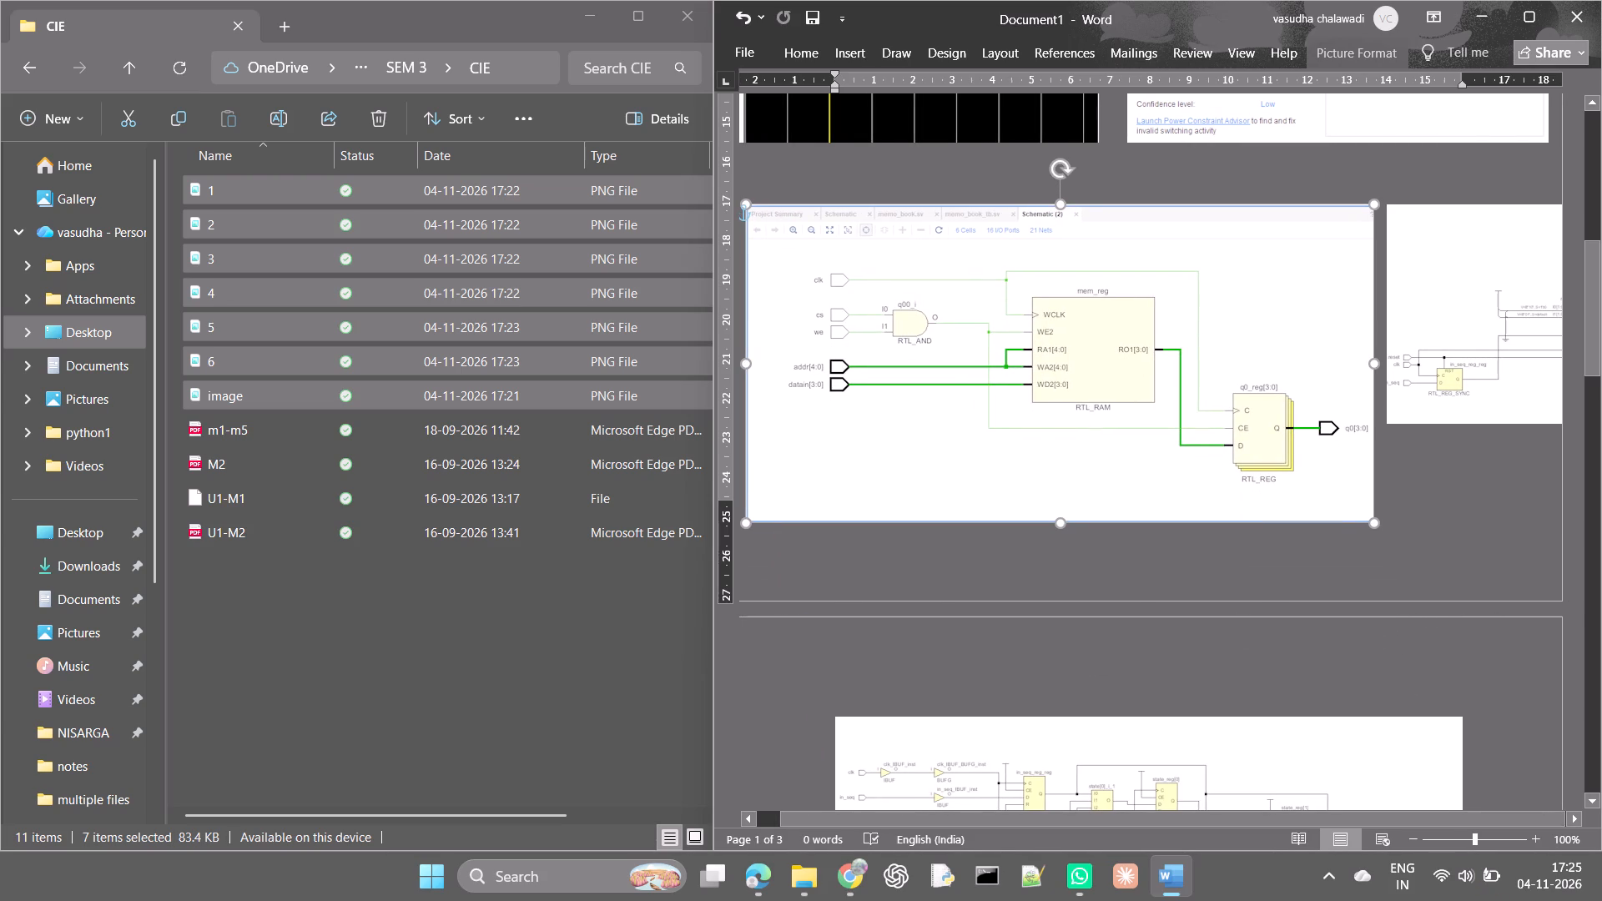
# Maximize the Word window.
pyautogui.click(1525, 21)
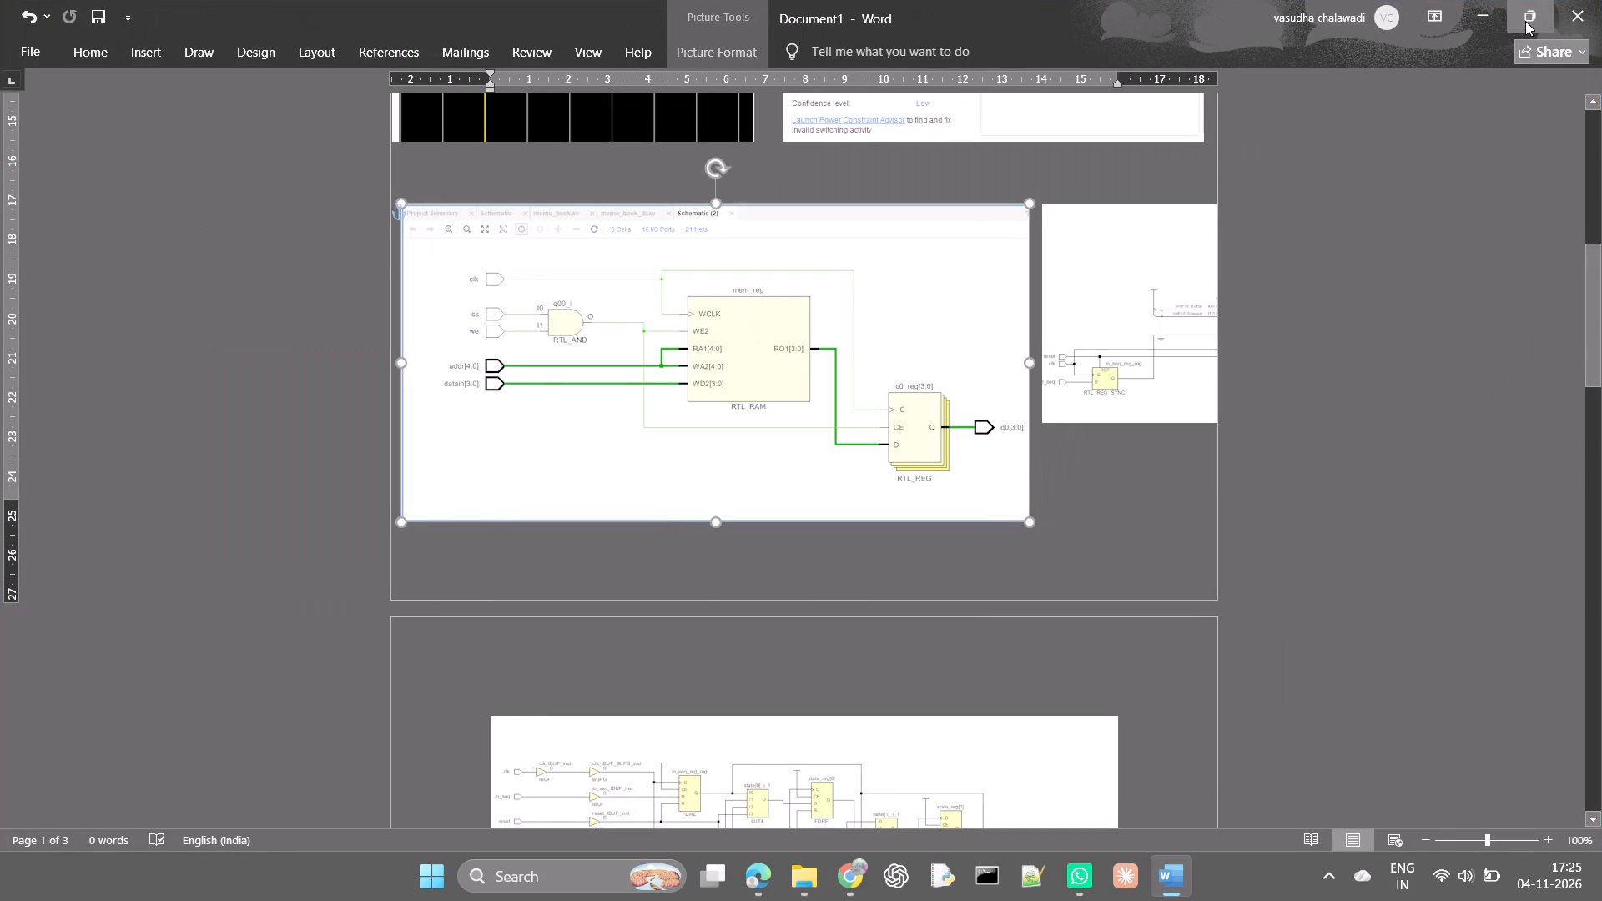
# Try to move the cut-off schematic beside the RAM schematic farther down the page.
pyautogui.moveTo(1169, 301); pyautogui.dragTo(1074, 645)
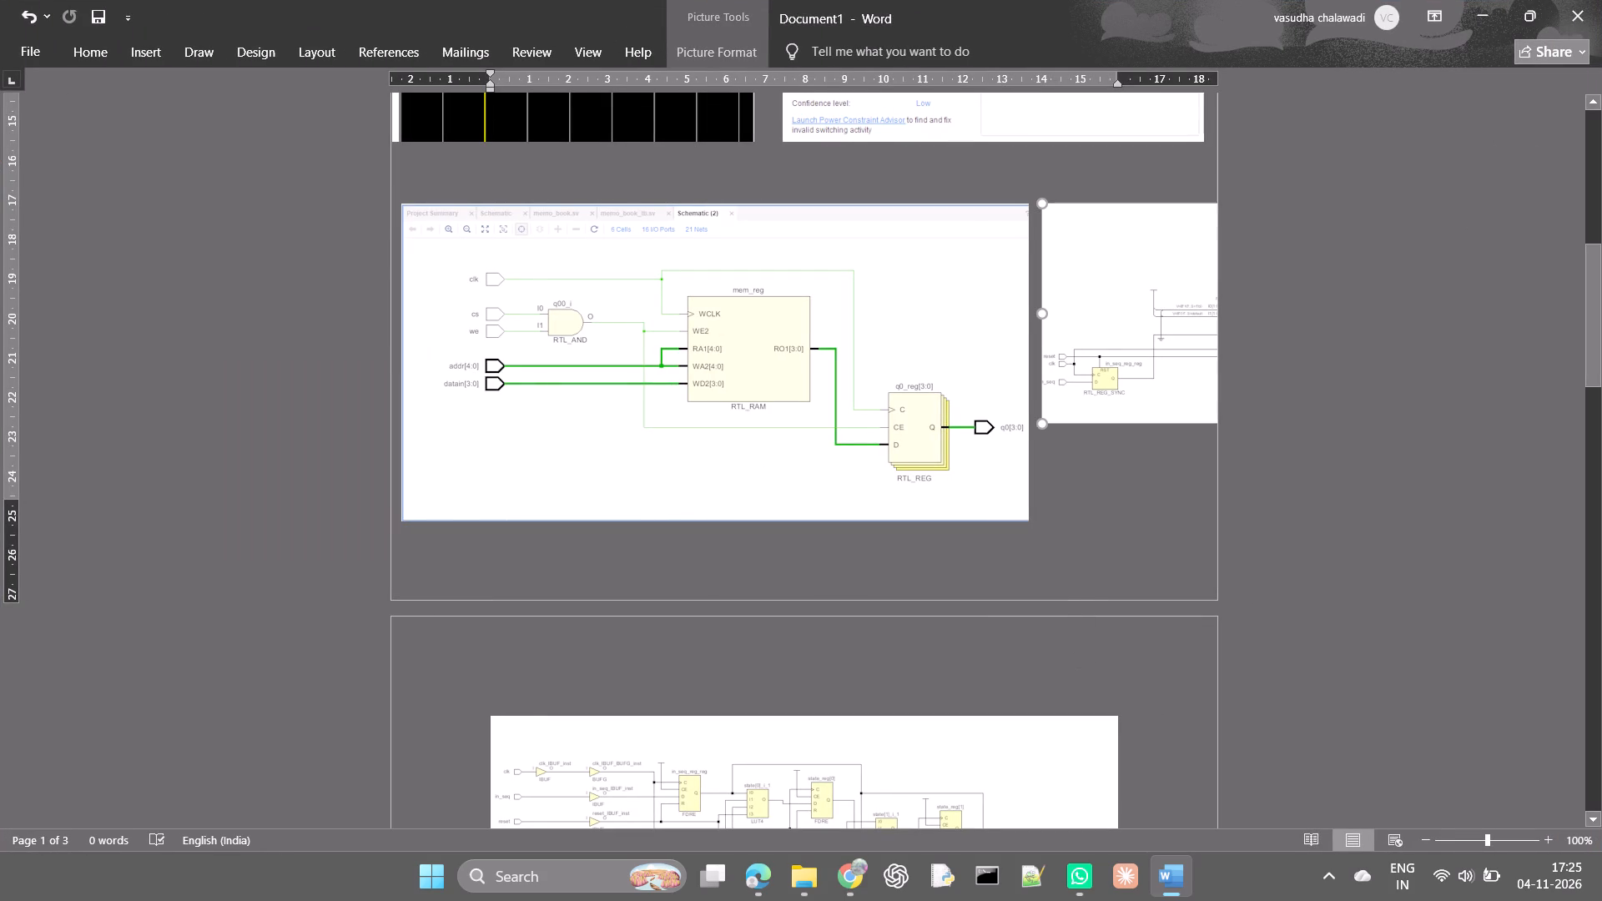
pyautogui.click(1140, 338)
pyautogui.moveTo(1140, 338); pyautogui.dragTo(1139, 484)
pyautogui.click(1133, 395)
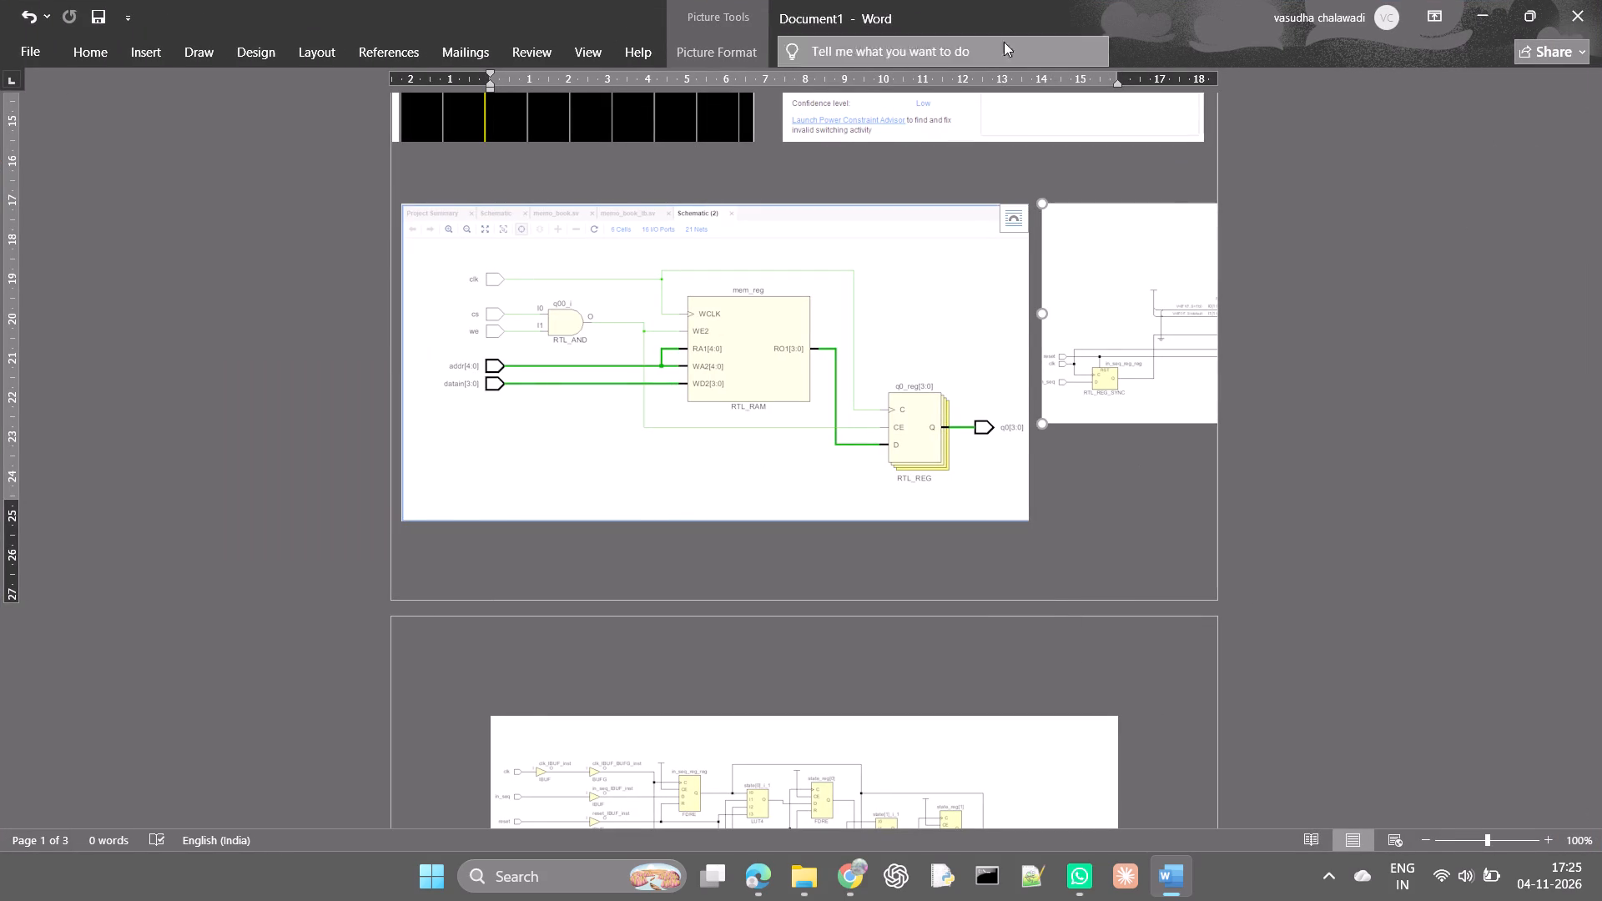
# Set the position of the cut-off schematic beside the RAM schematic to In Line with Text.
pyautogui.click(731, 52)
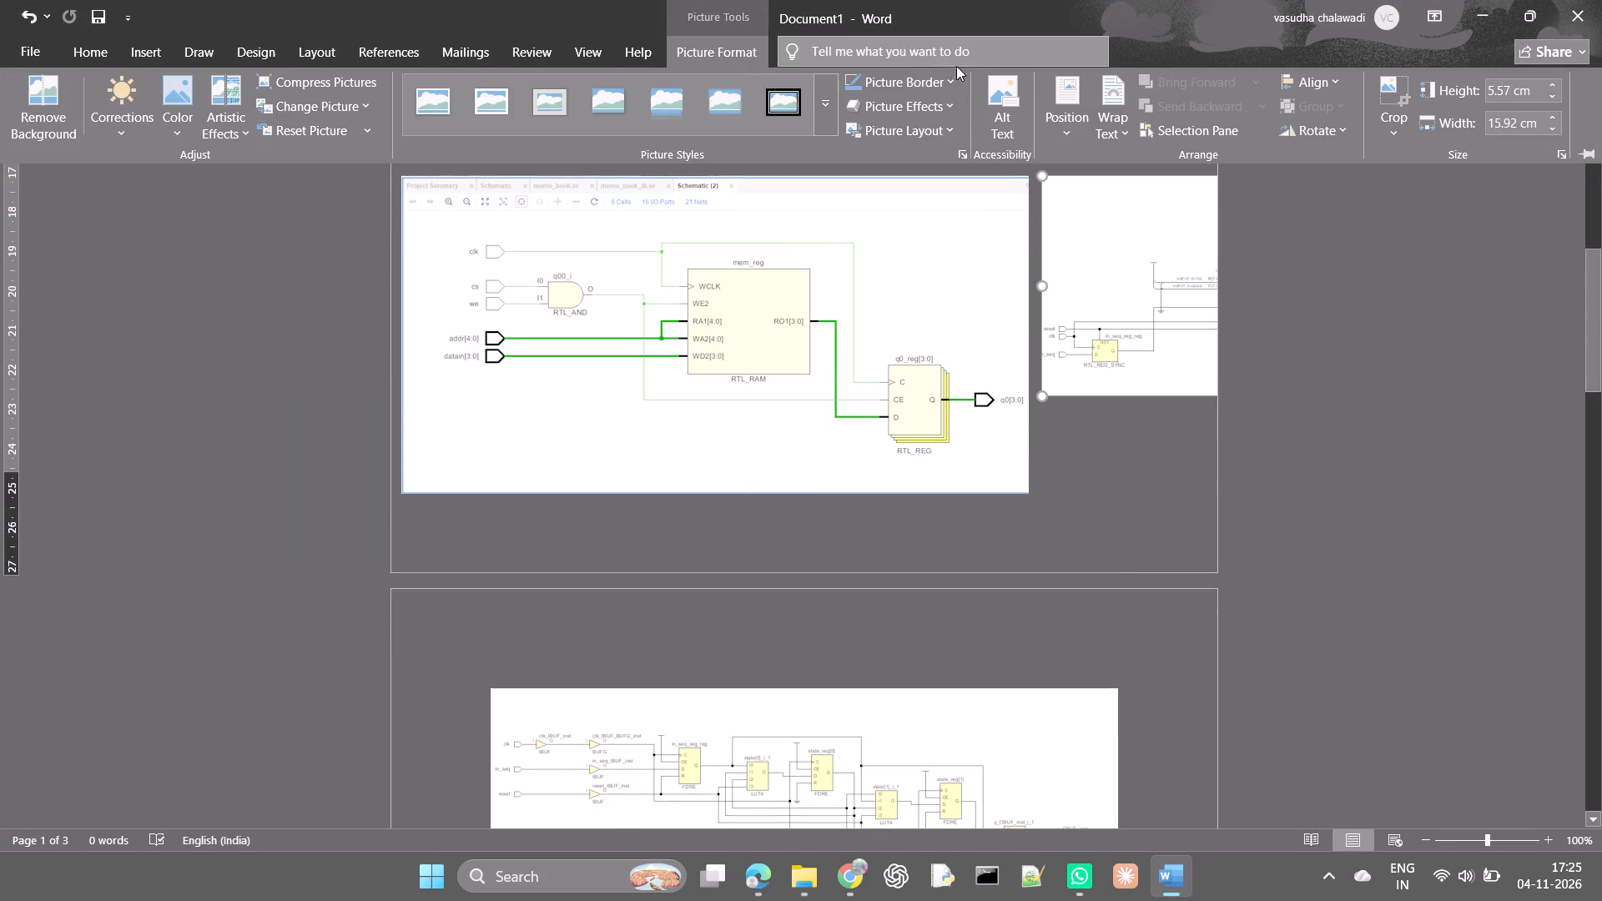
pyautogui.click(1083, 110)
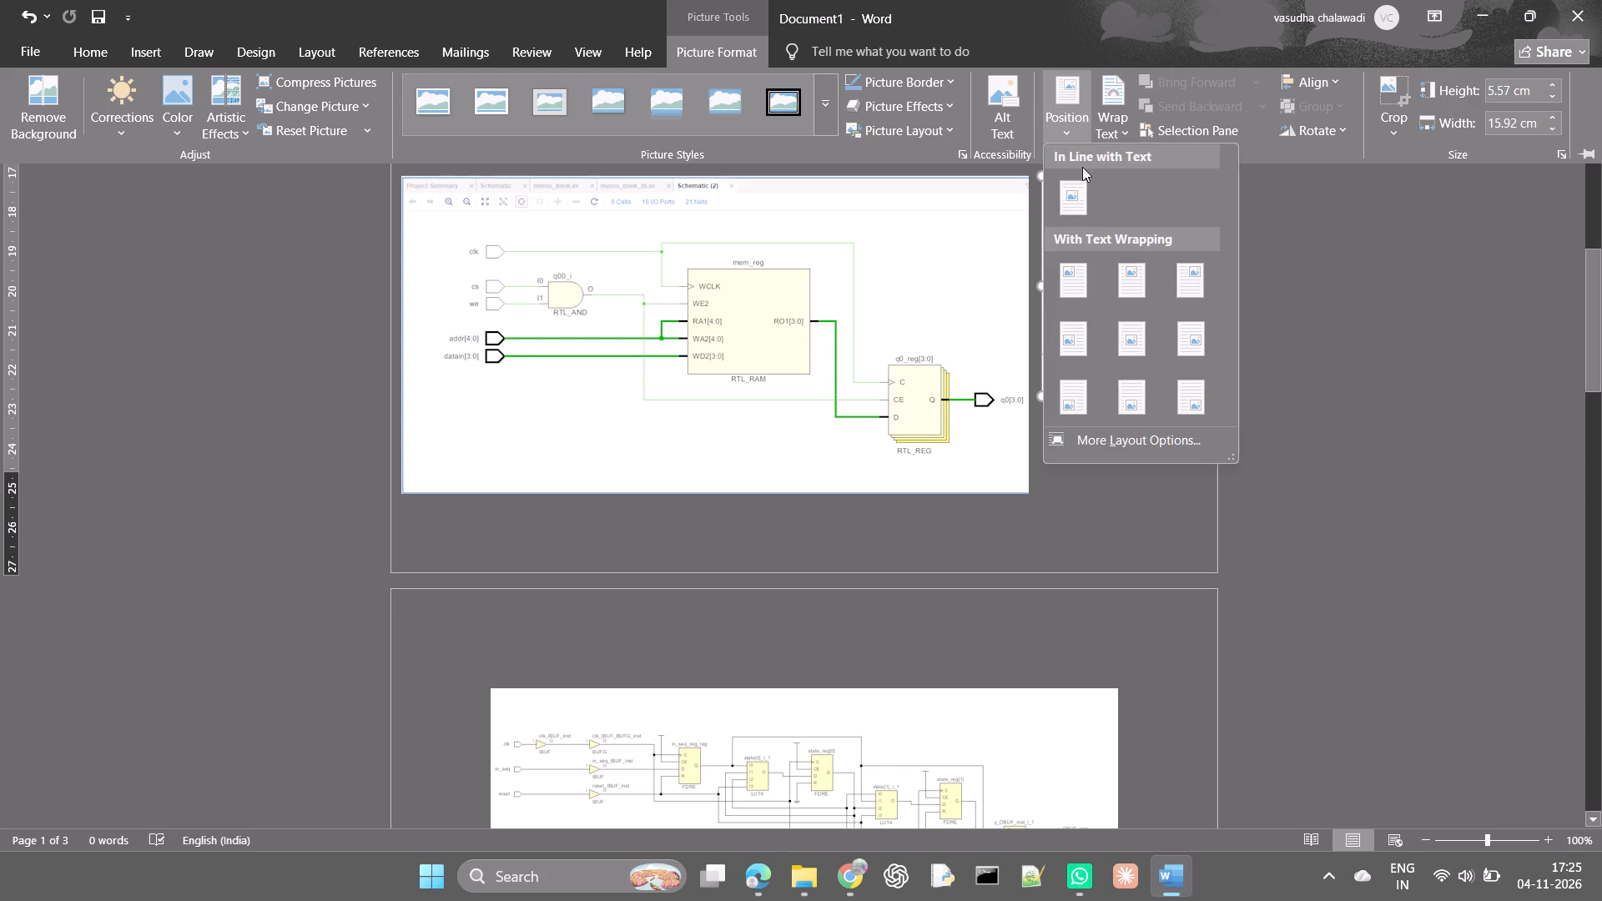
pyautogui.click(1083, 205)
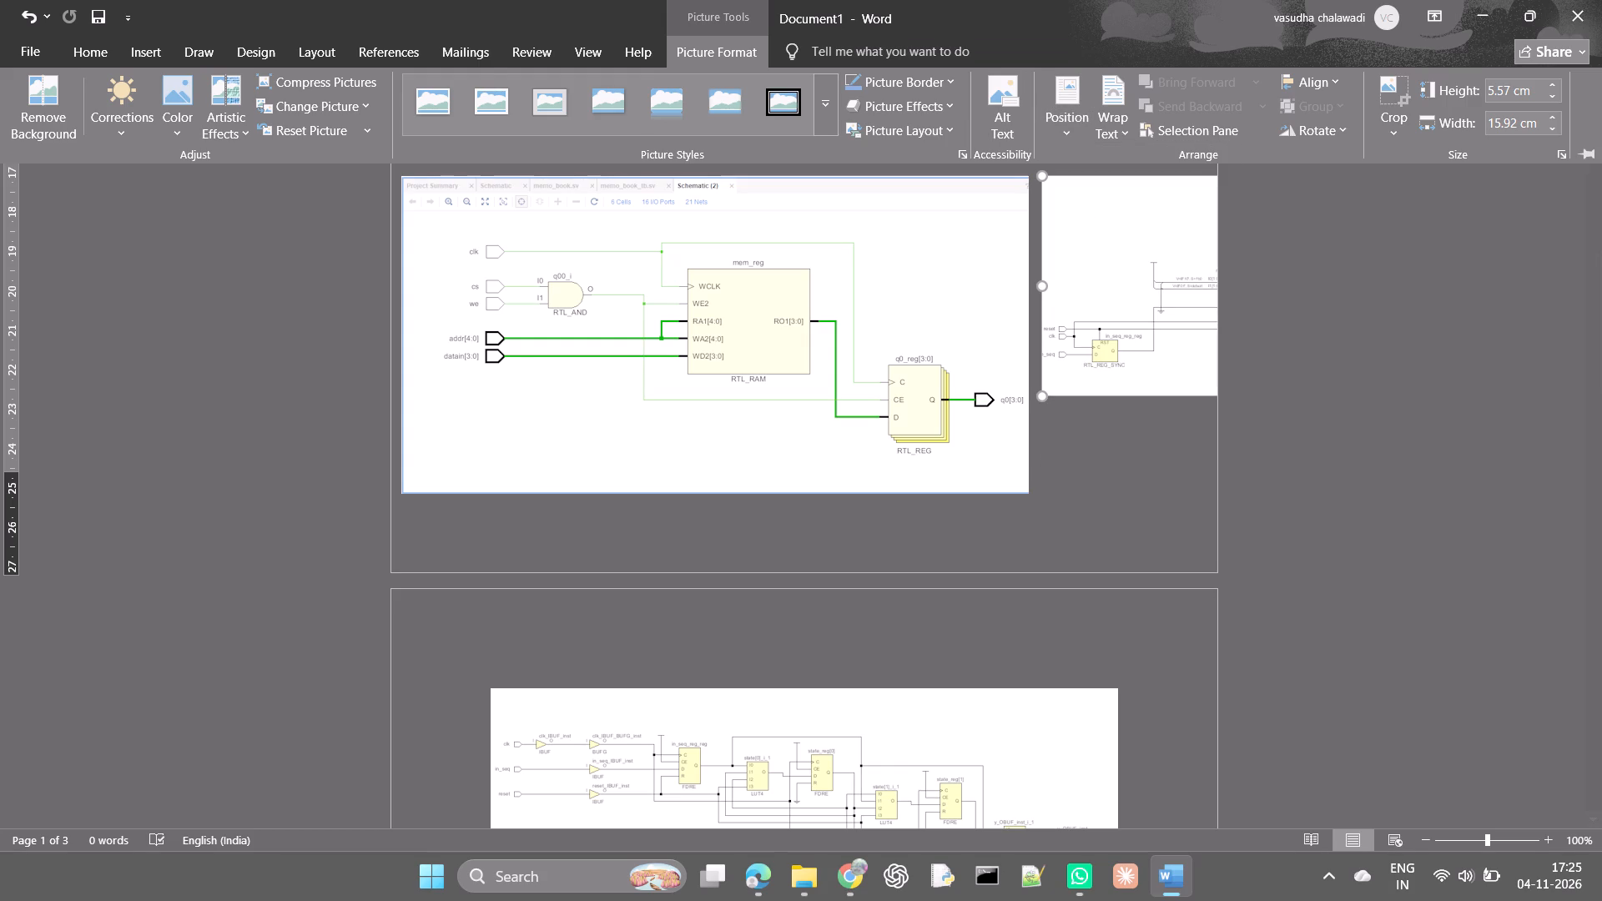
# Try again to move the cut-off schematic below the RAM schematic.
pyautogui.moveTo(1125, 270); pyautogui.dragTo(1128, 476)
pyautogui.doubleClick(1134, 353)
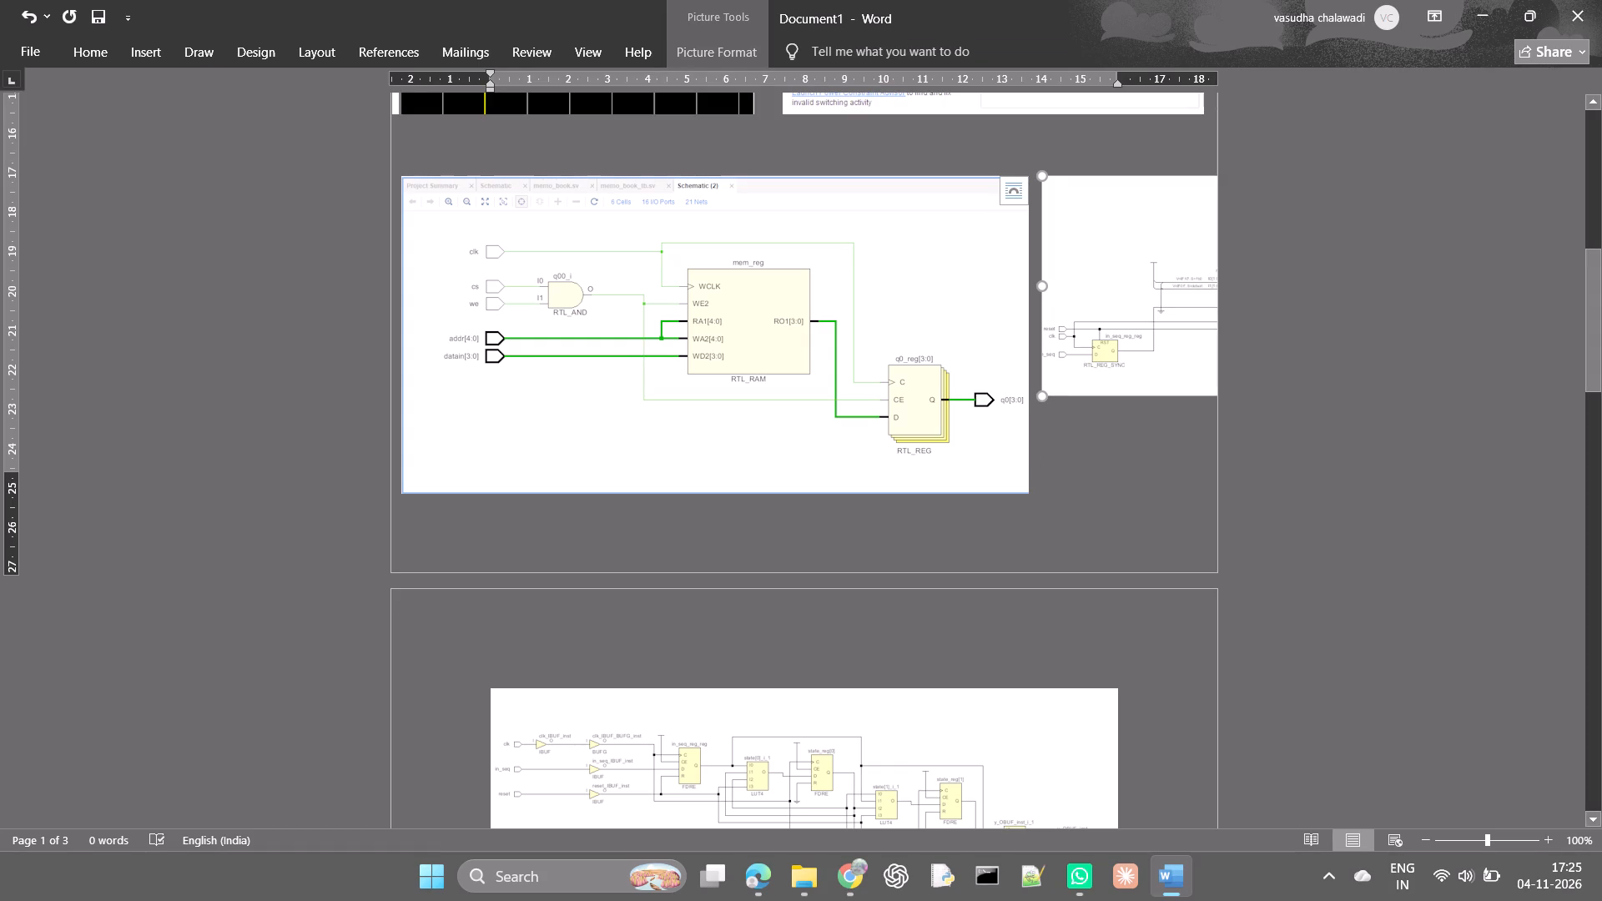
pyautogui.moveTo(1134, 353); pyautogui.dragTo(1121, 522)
# Cut the partly hidden schematic picture beside the RAM schematic out of the document.
pyautogui.click(1136, 353)
pyautogui.hotkey('ctrl', 'x')
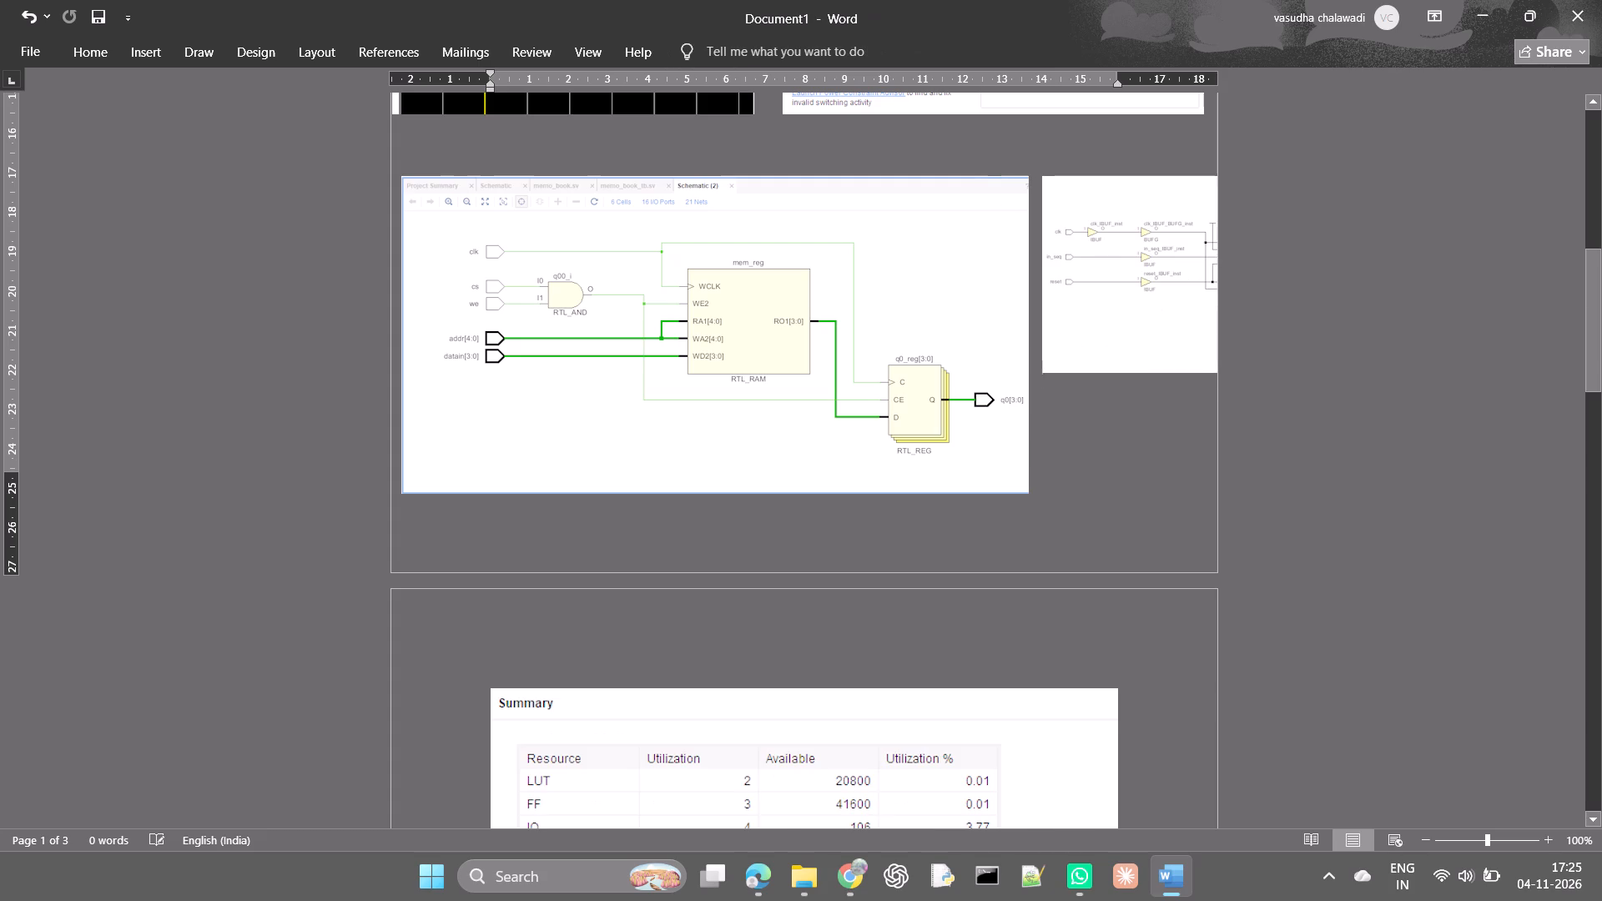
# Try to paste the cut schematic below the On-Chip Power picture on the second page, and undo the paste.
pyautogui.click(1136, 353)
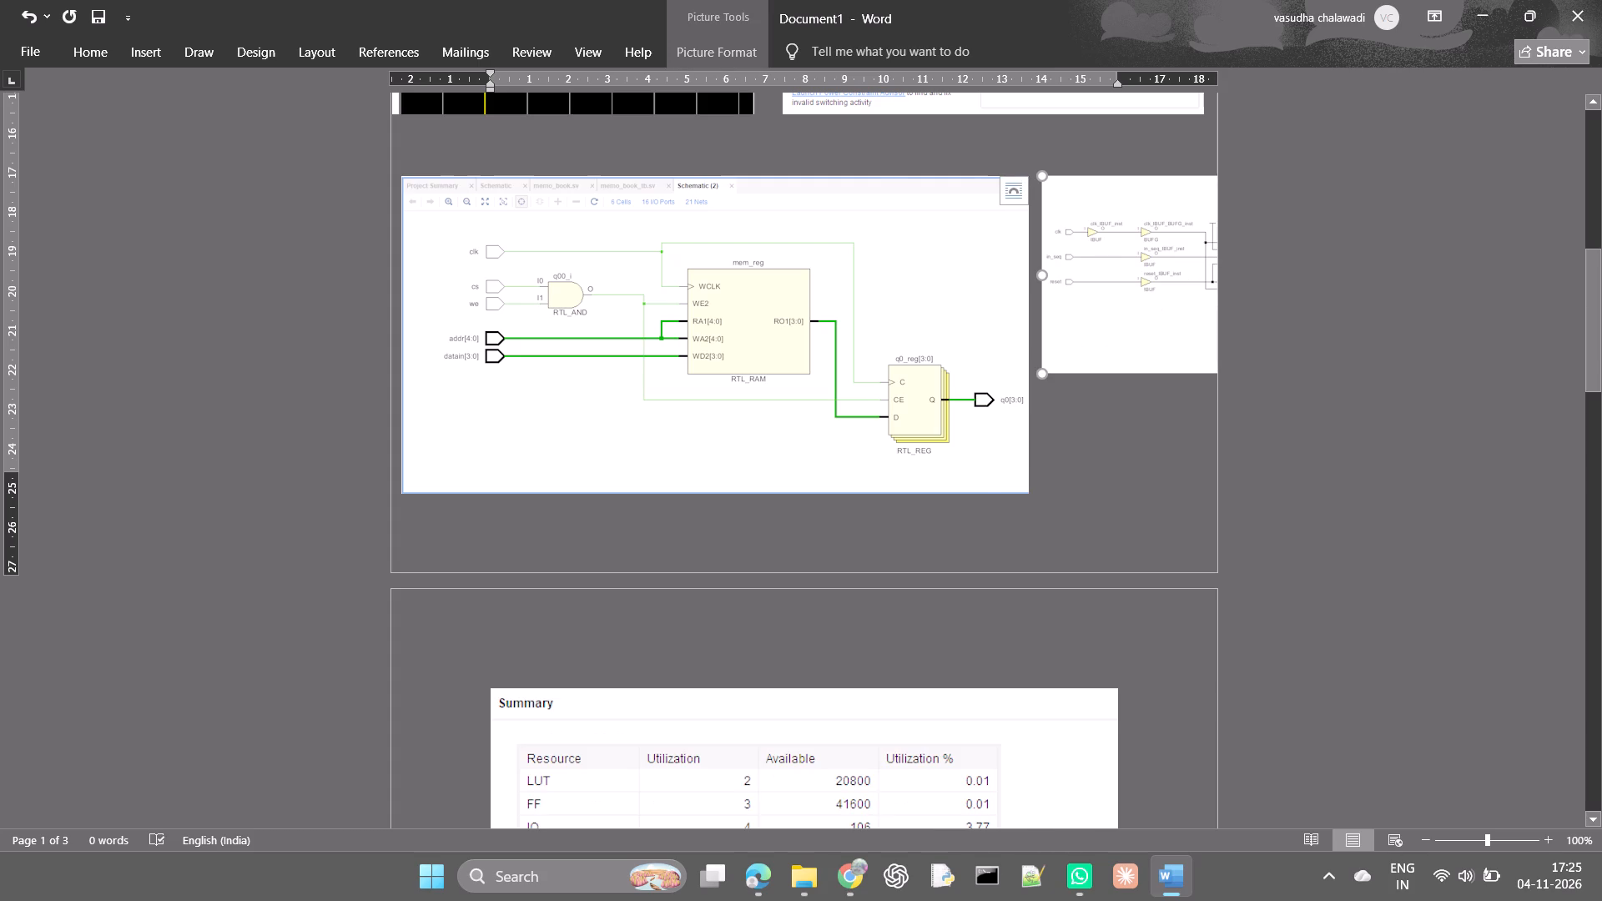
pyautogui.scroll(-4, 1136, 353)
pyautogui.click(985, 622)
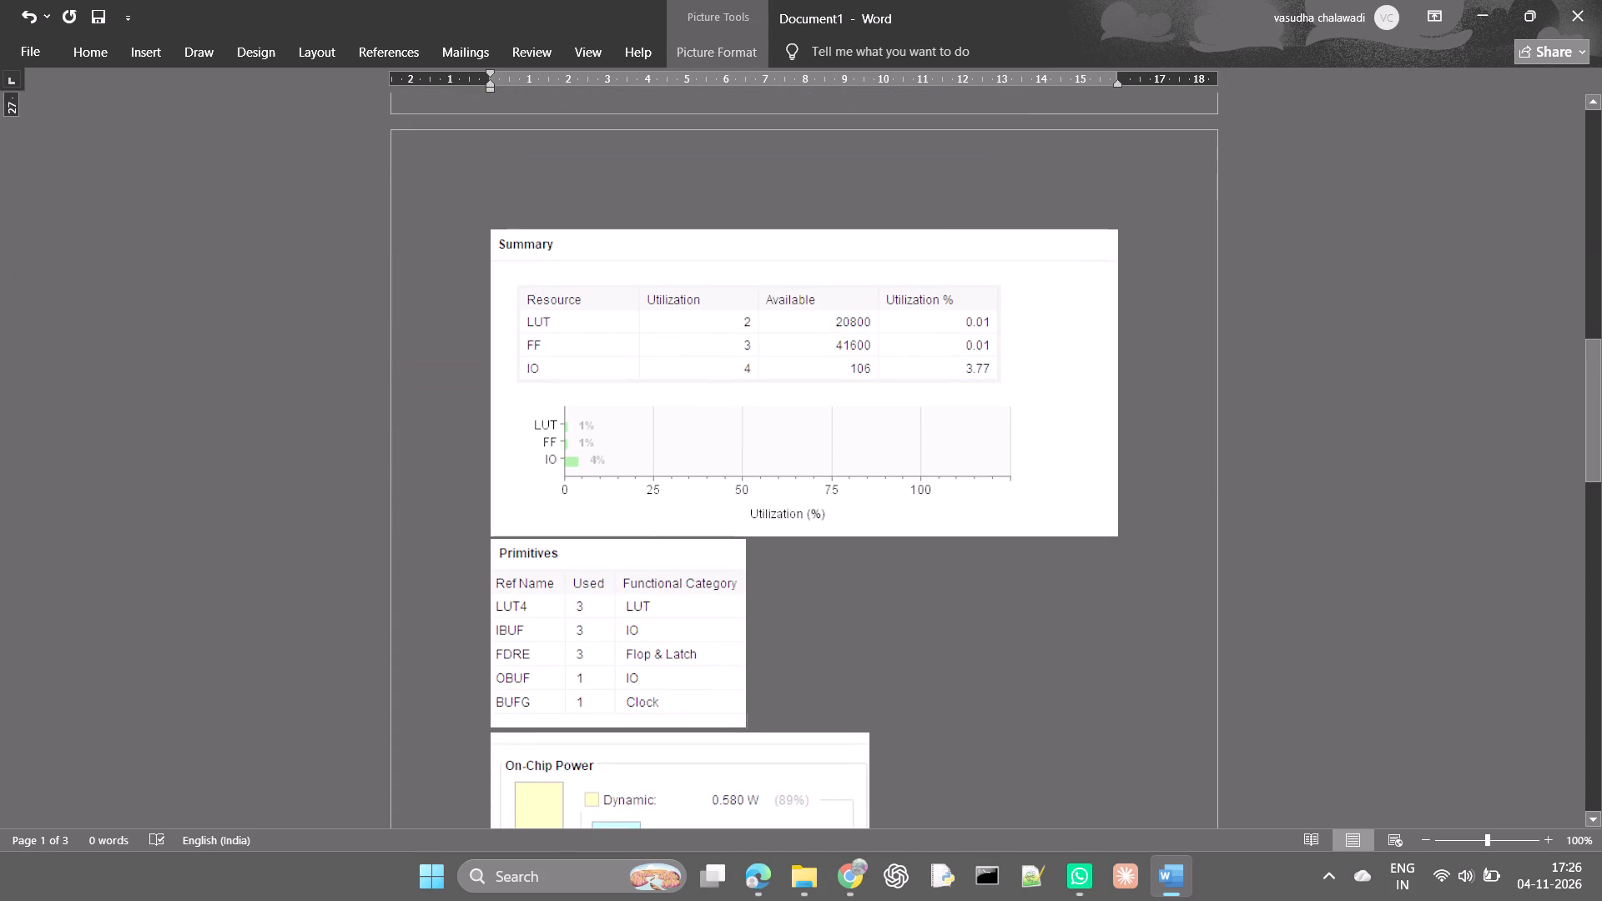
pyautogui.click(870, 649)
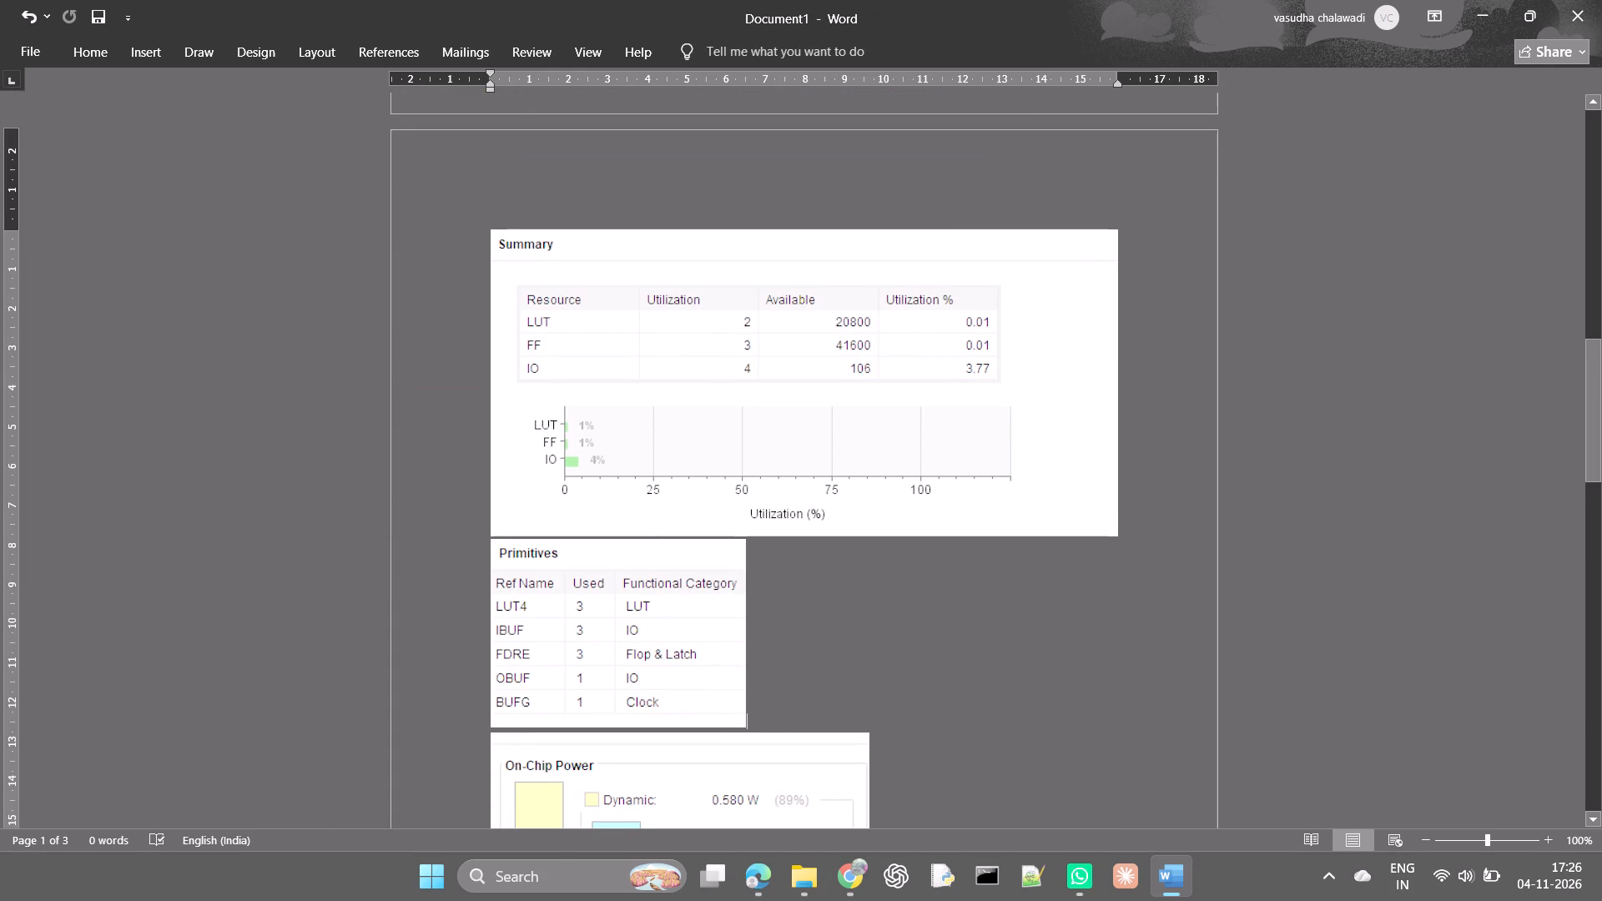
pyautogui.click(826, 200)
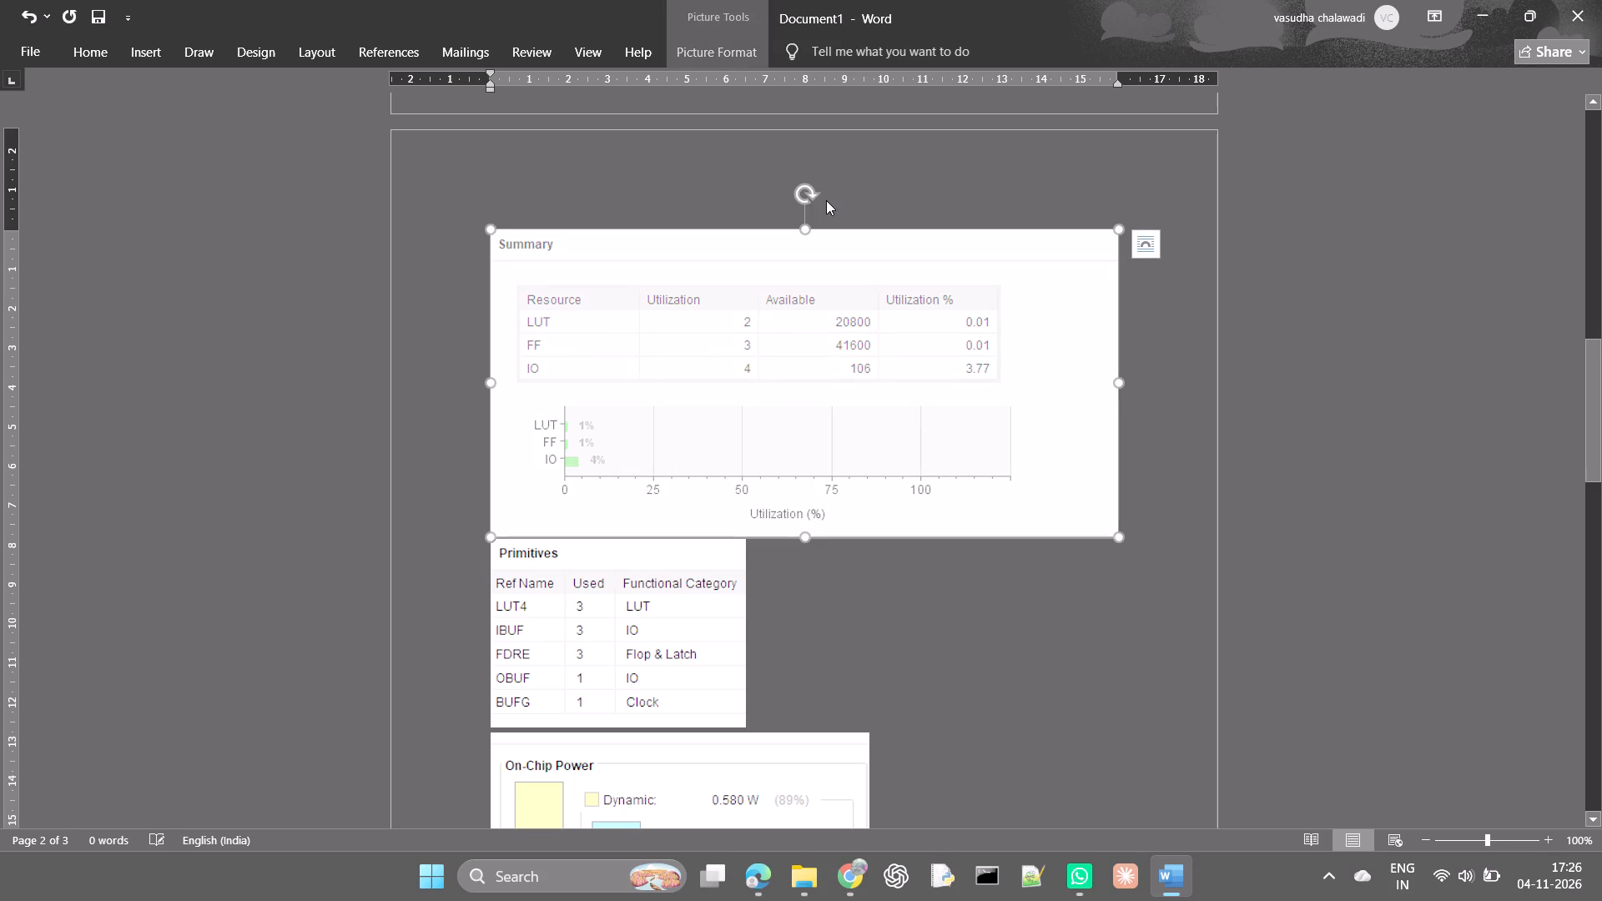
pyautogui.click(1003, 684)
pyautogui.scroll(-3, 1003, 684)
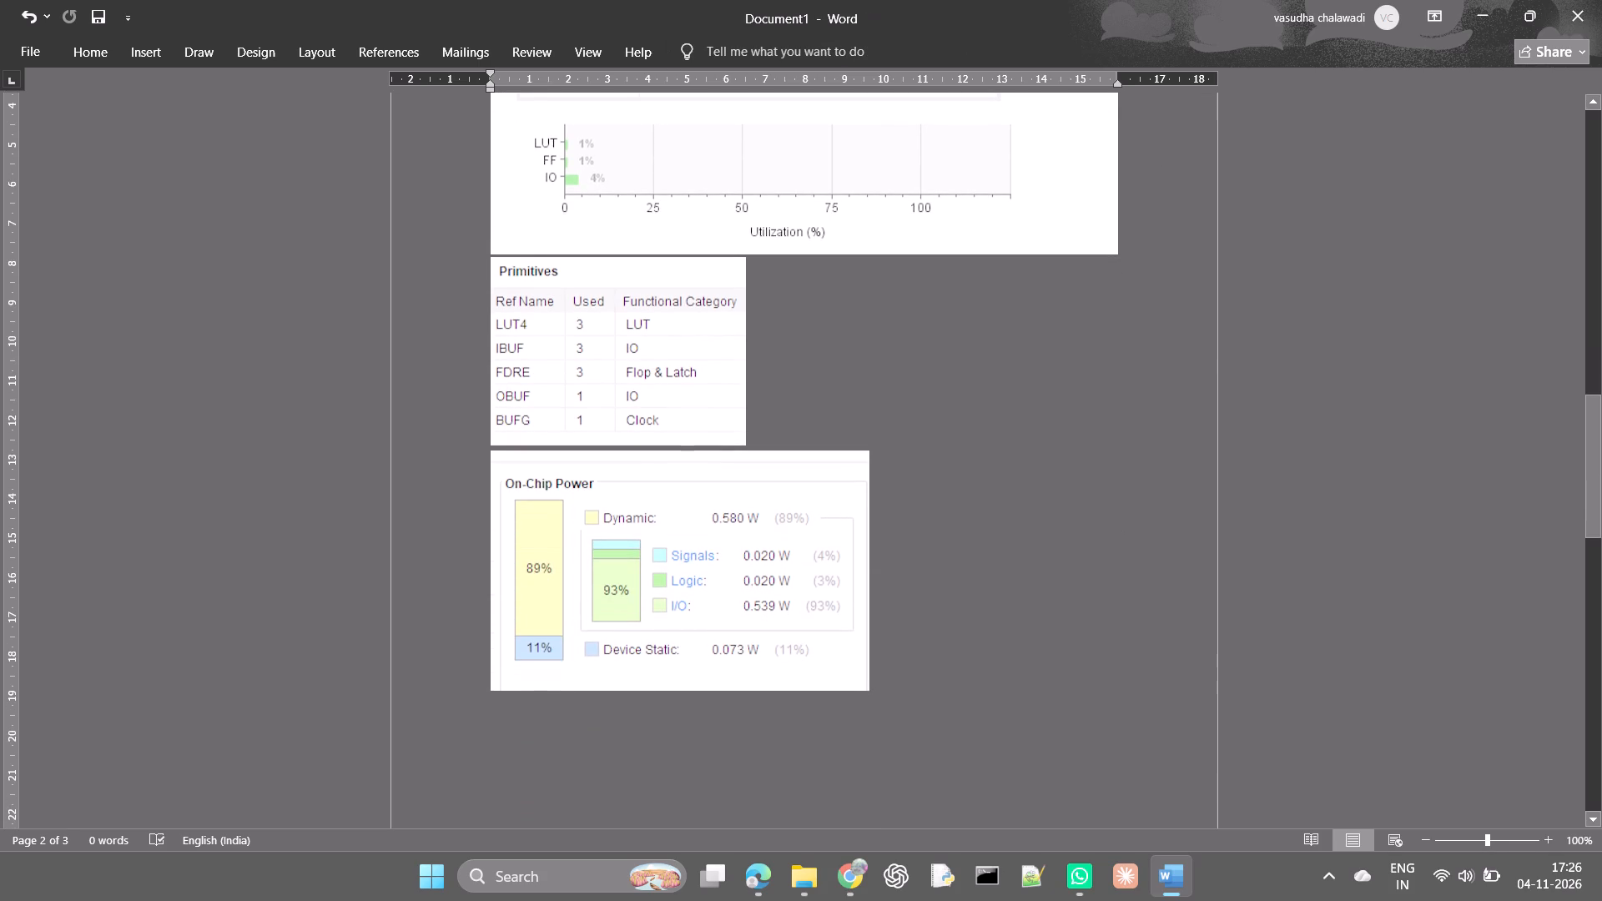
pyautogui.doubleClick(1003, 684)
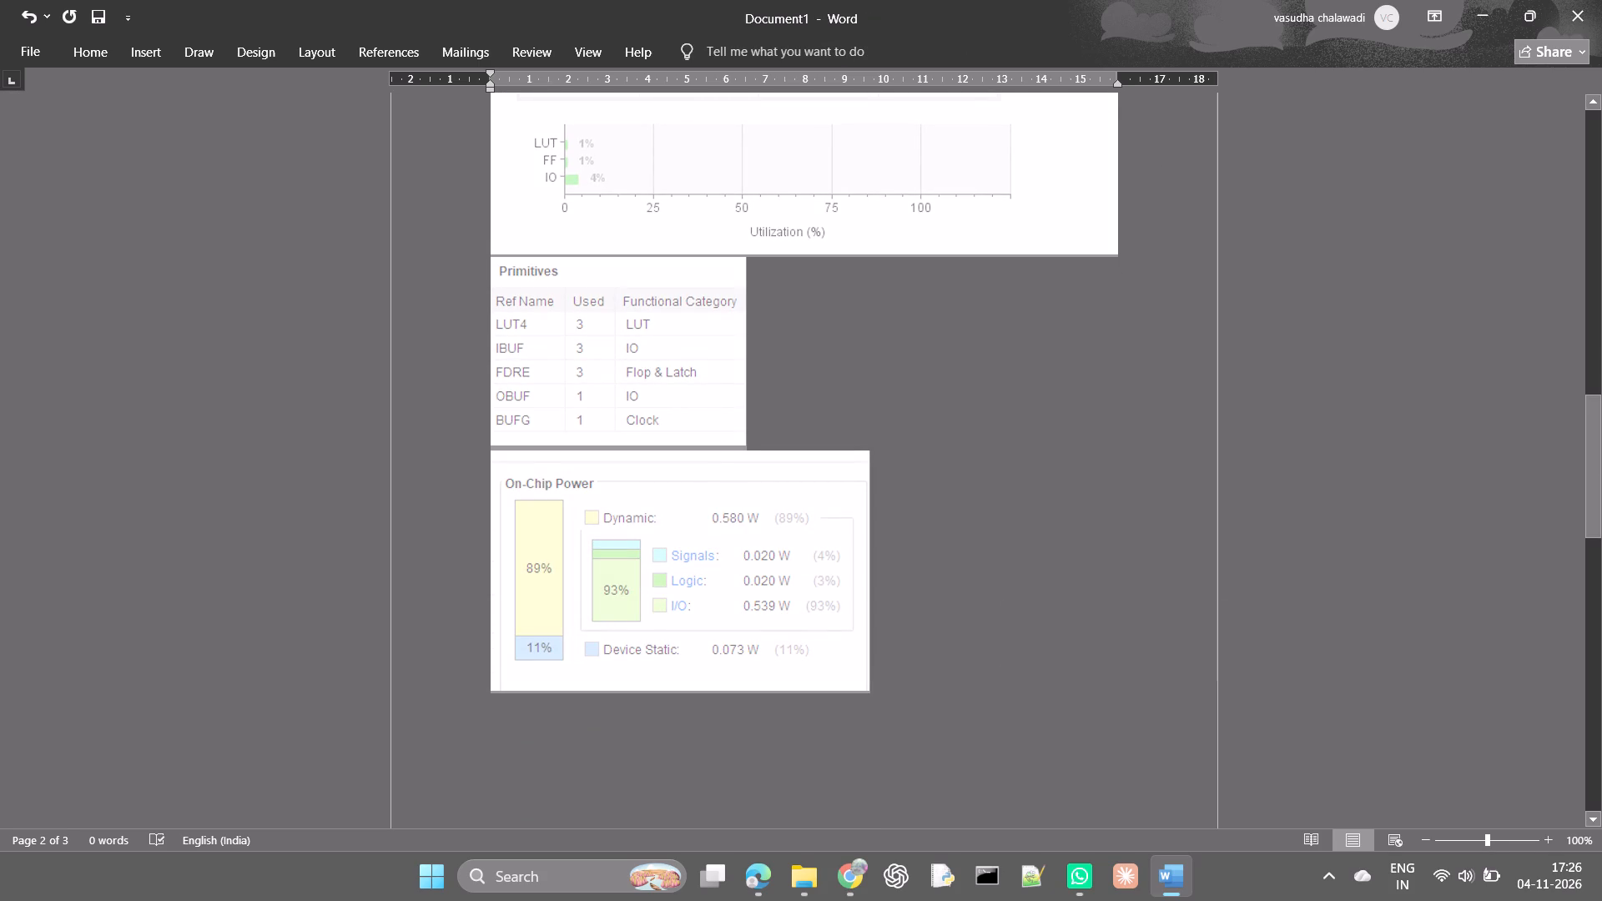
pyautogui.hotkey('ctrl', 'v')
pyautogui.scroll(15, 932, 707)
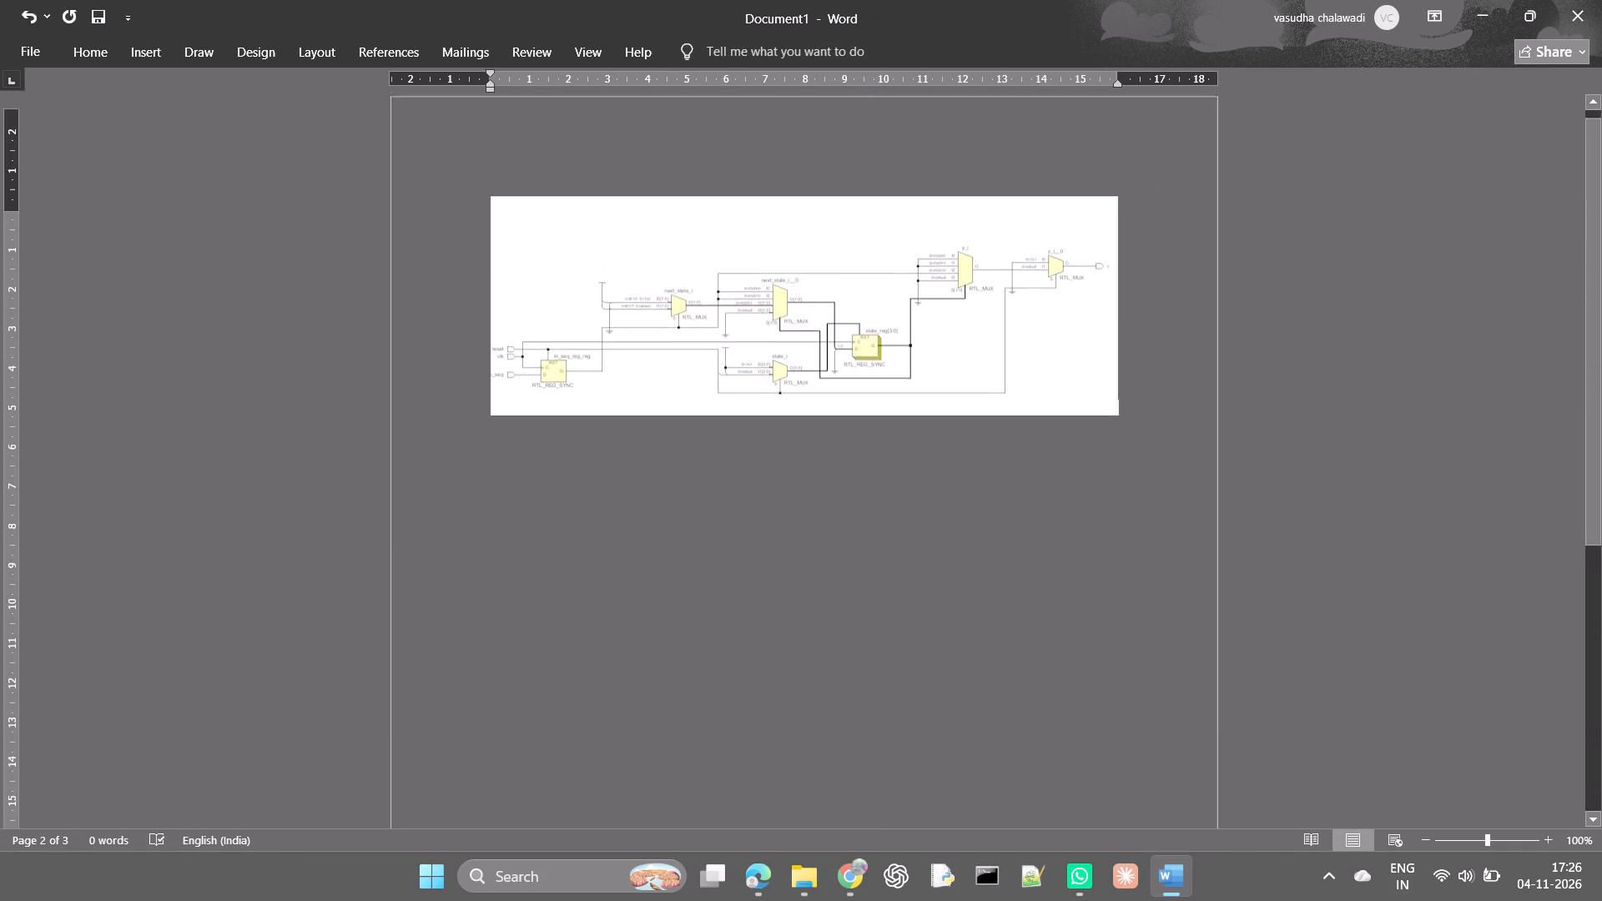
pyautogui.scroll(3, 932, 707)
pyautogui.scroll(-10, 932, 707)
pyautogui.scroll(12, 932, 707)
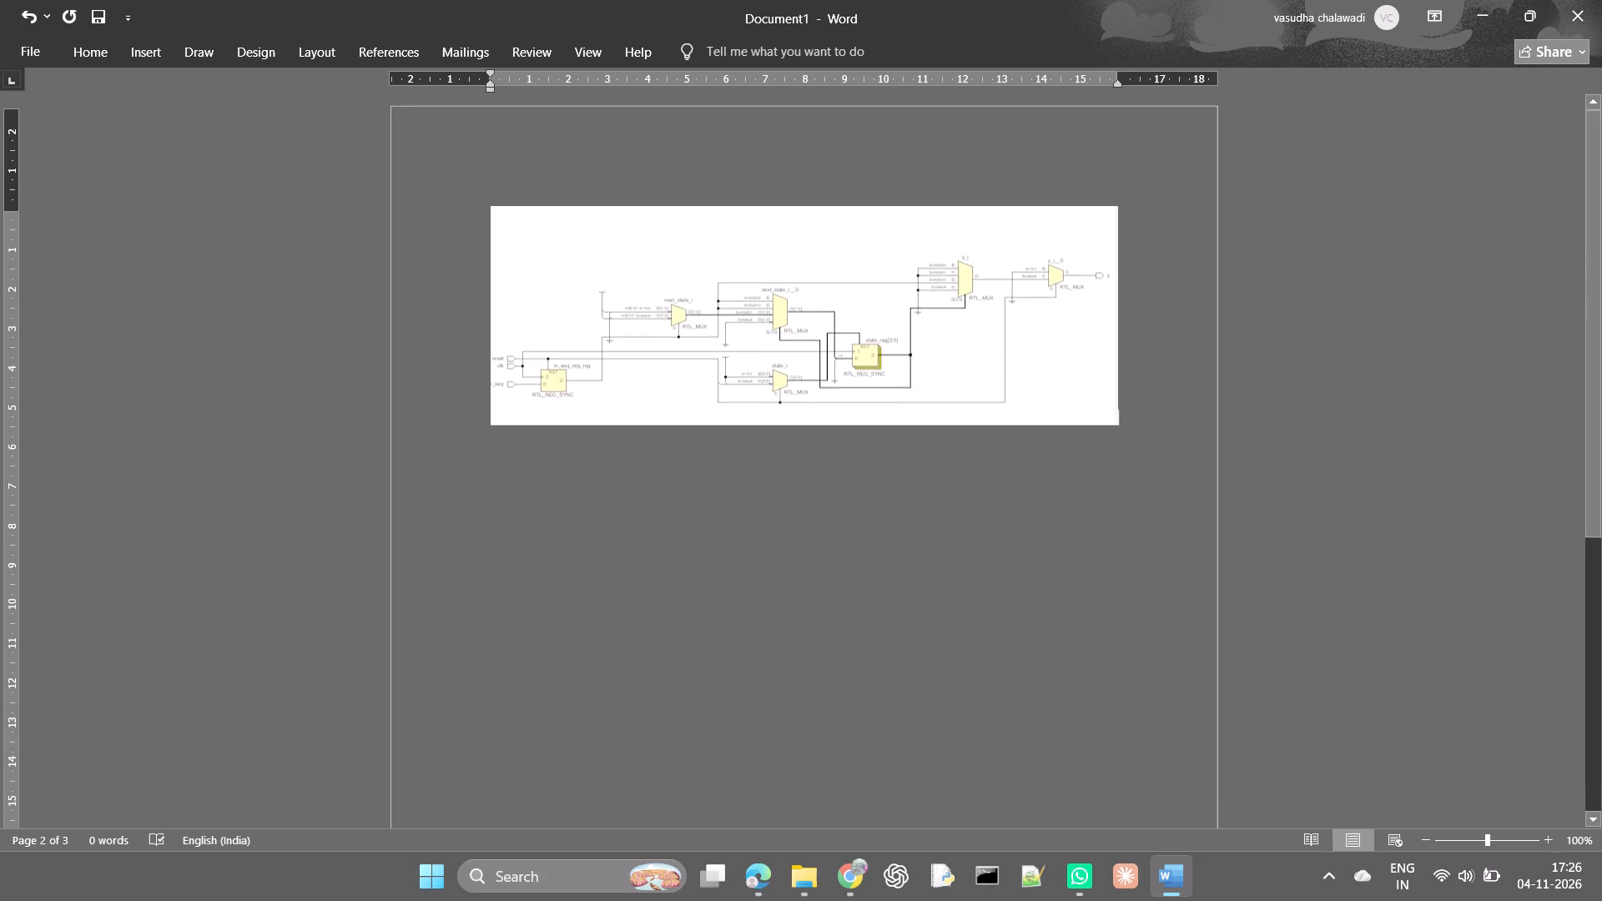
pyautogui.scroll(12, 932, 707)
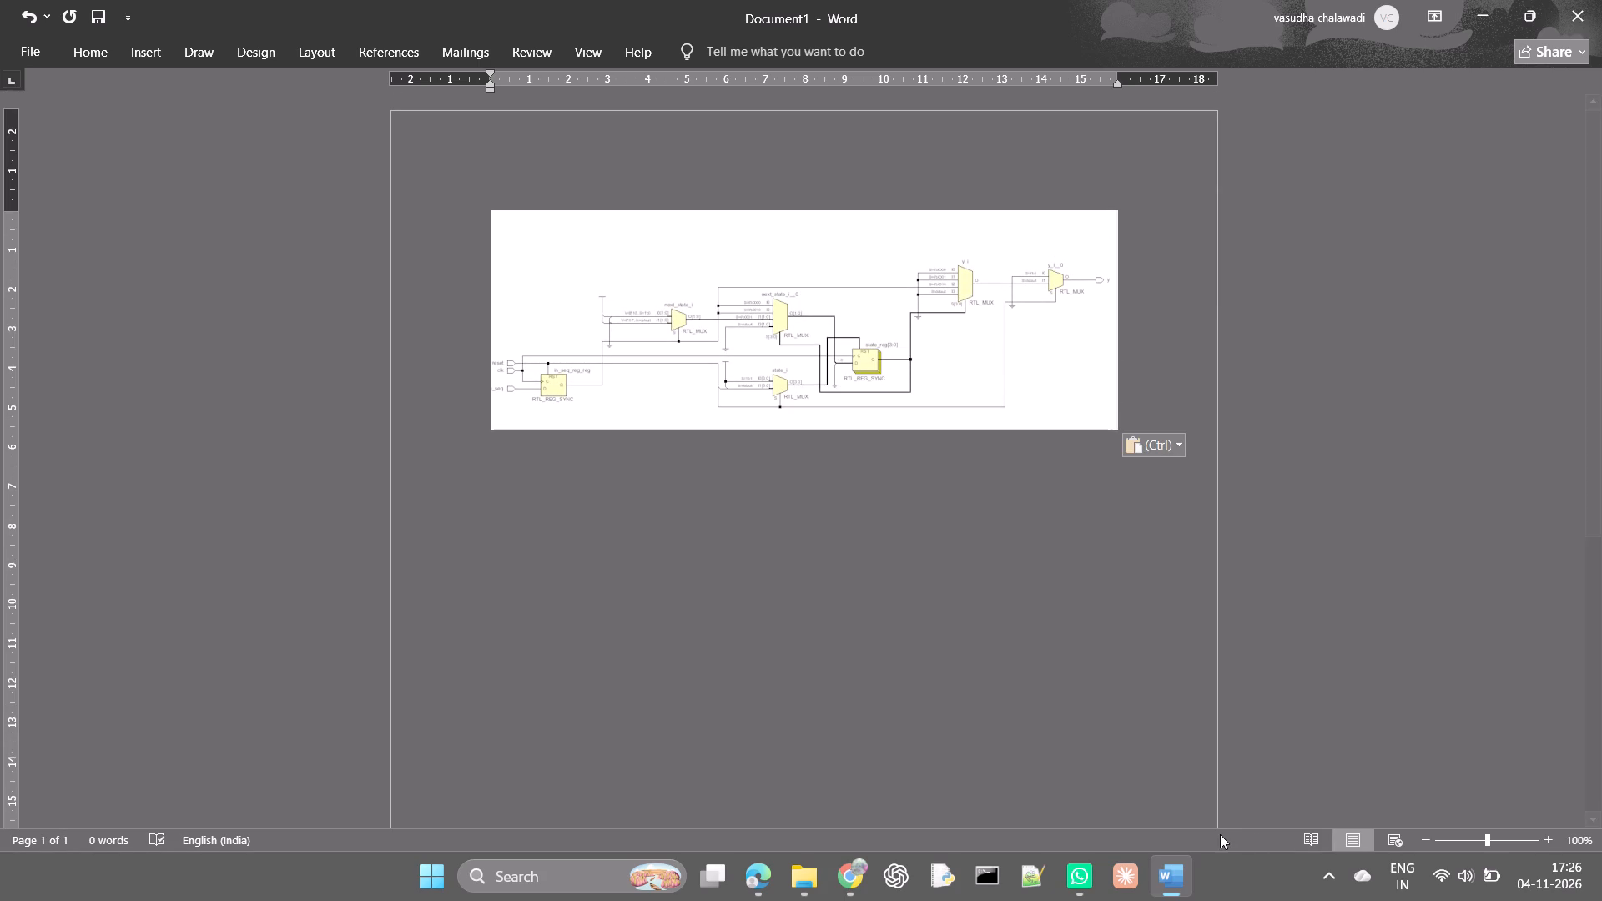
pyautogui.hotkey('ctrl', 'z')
# Cut the partly hidden schematic picture beside the RAM schematic out of the first page.
pyautogui.scroll(-4, 1215, 832)
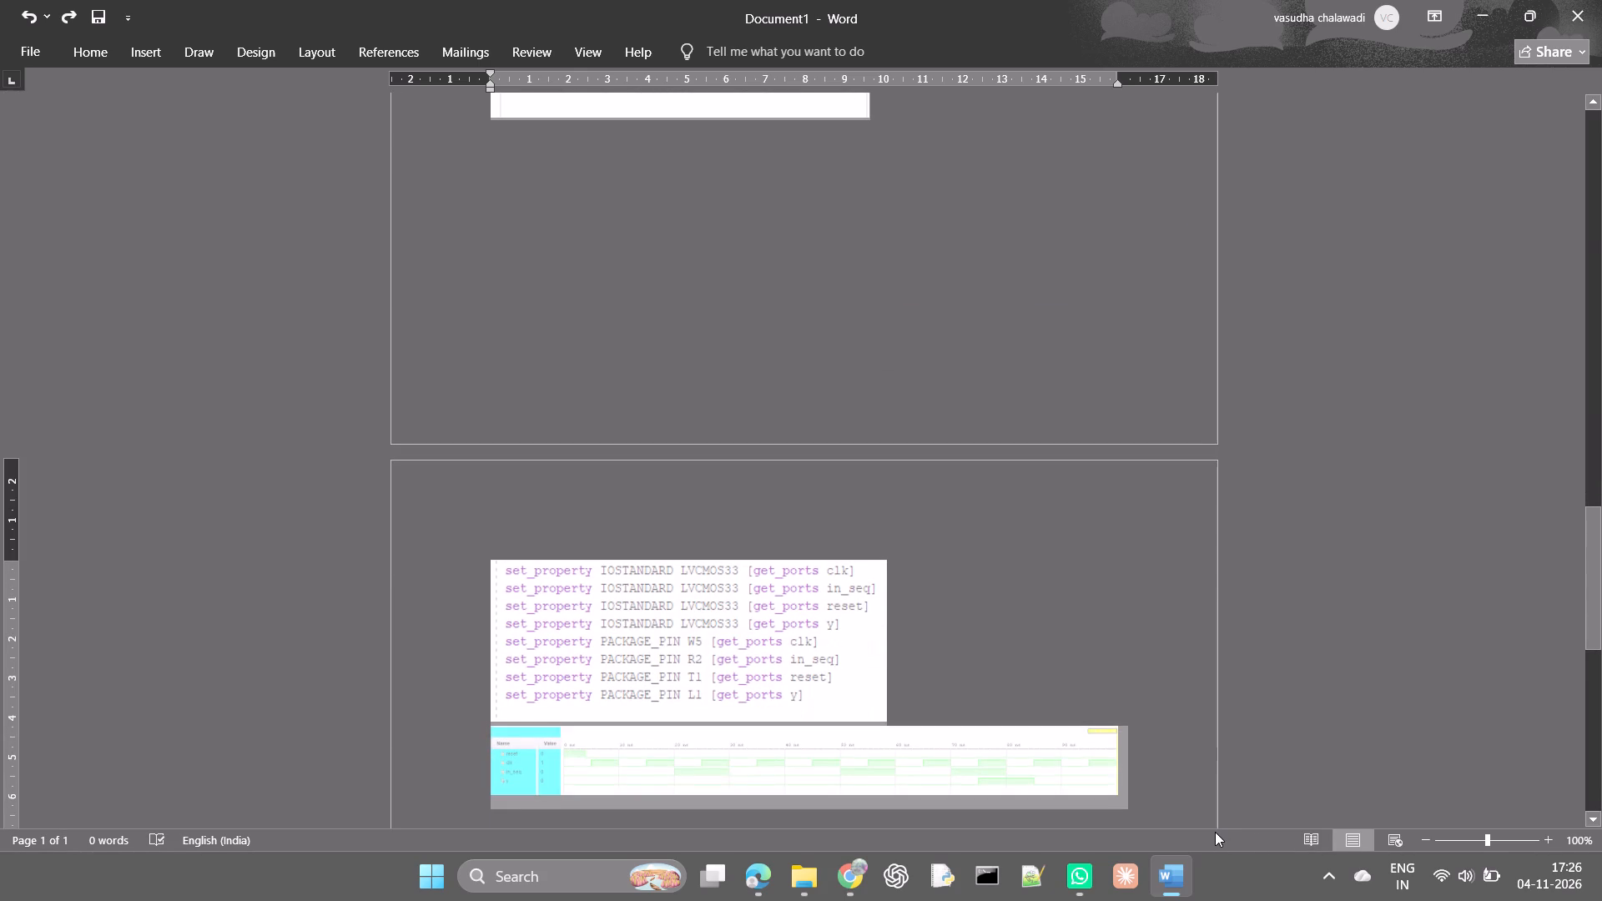
pyautogui.scroll(-3, 1215, 832)
pyautogui.scroll(9, 1215, 832)
pyautogui.click(1593, 414)
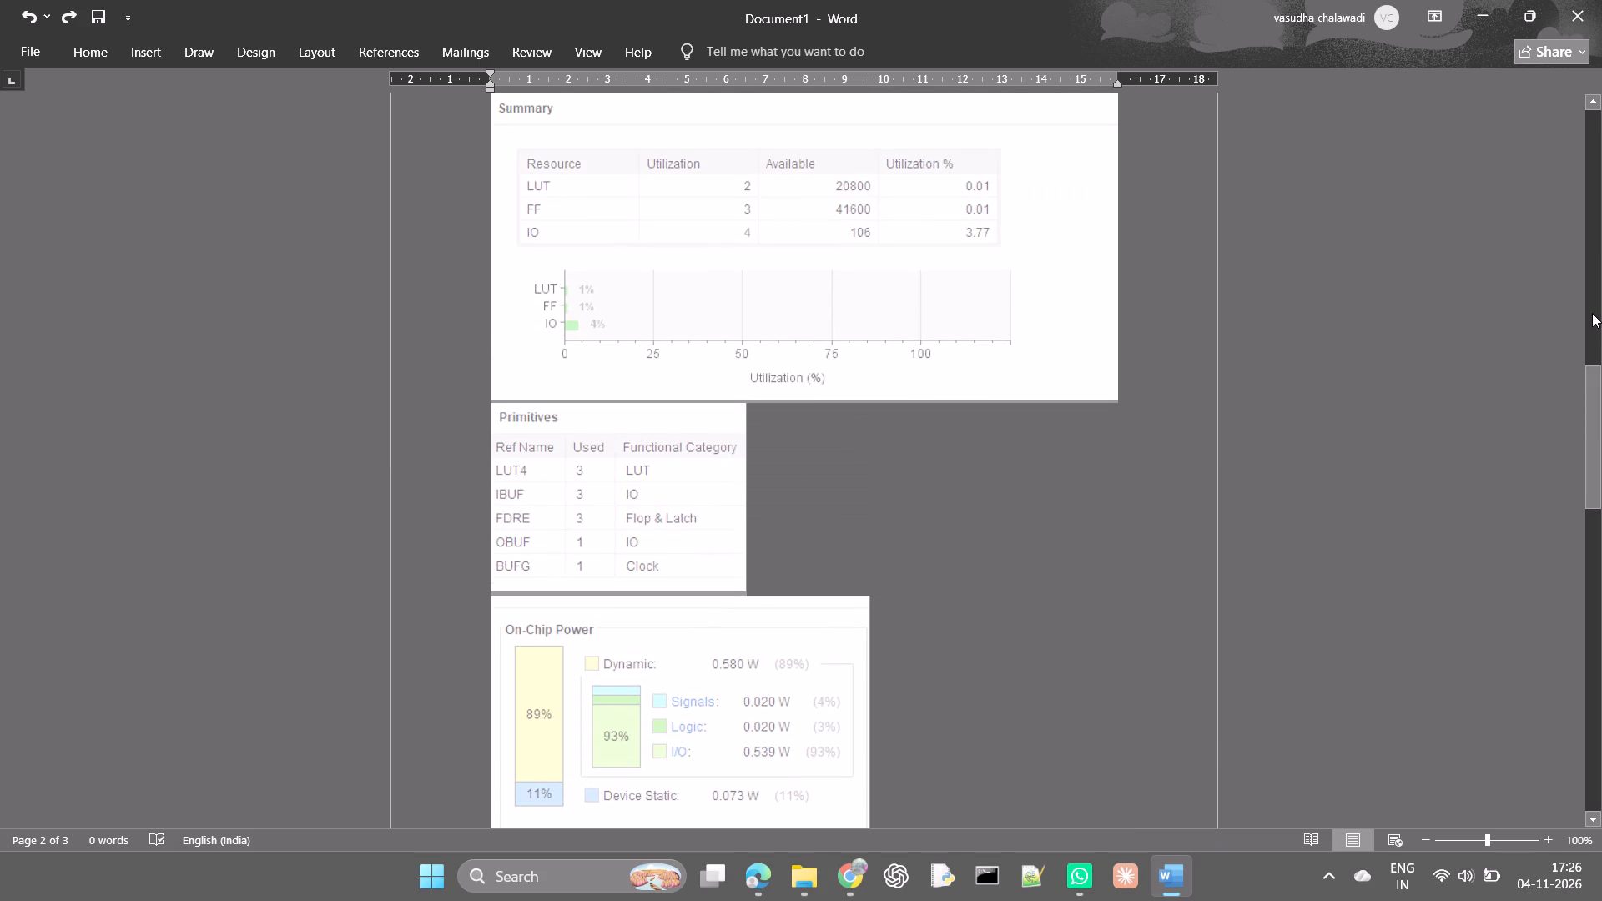
pyautogui.click(1593, 312)
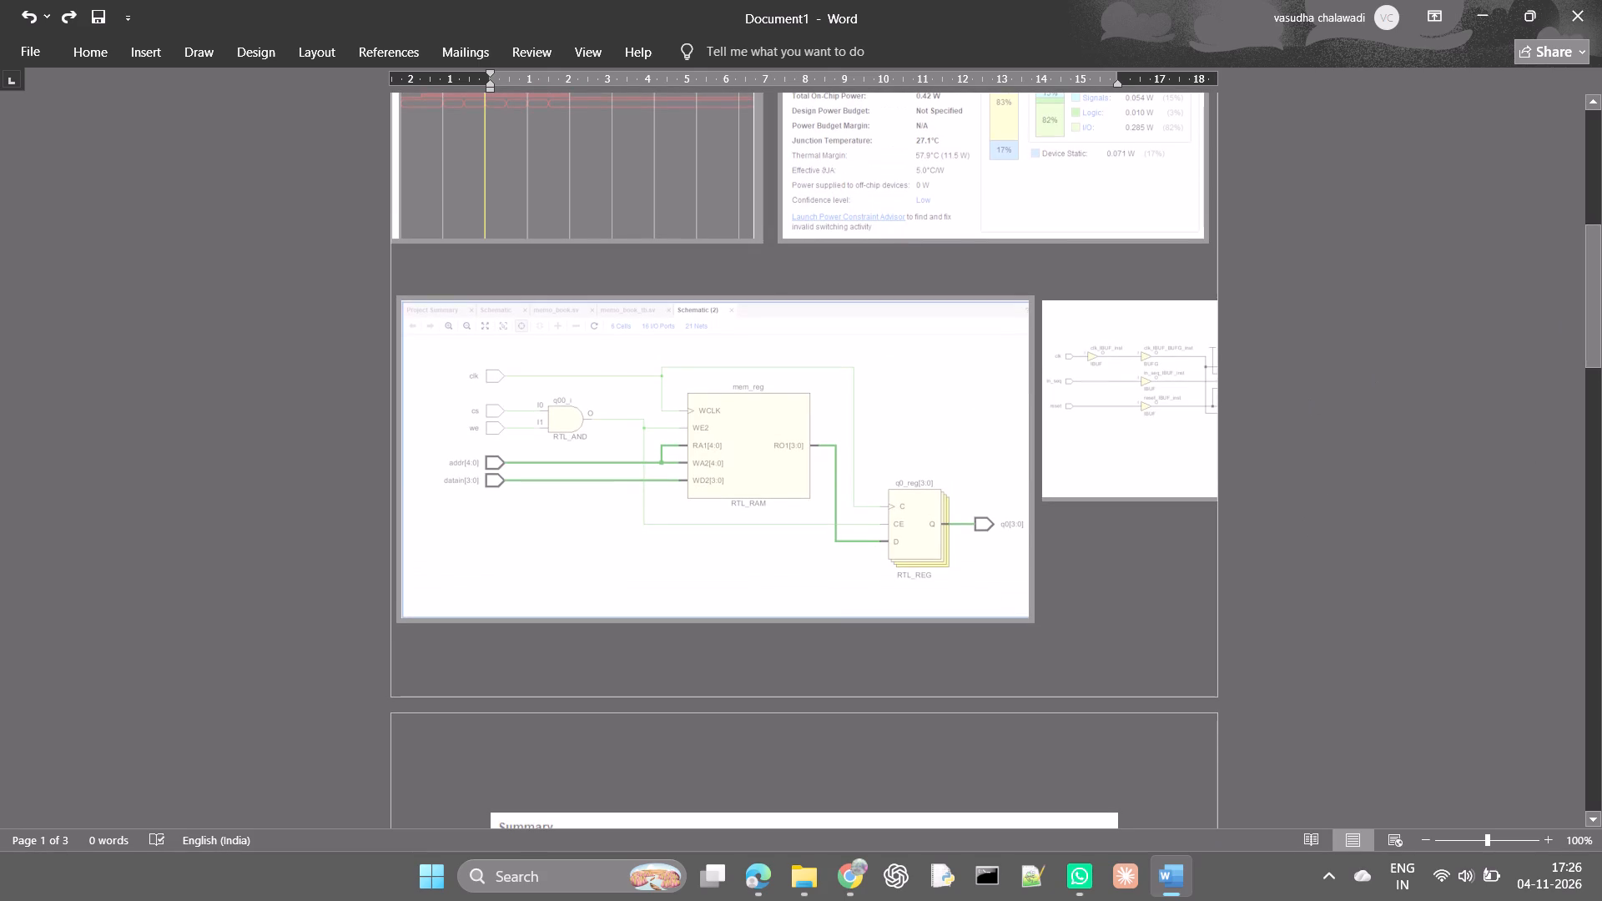
pyautogui.scroll(7, 1195, 469)
pyautogui.scroll(-5, 1195, 469)
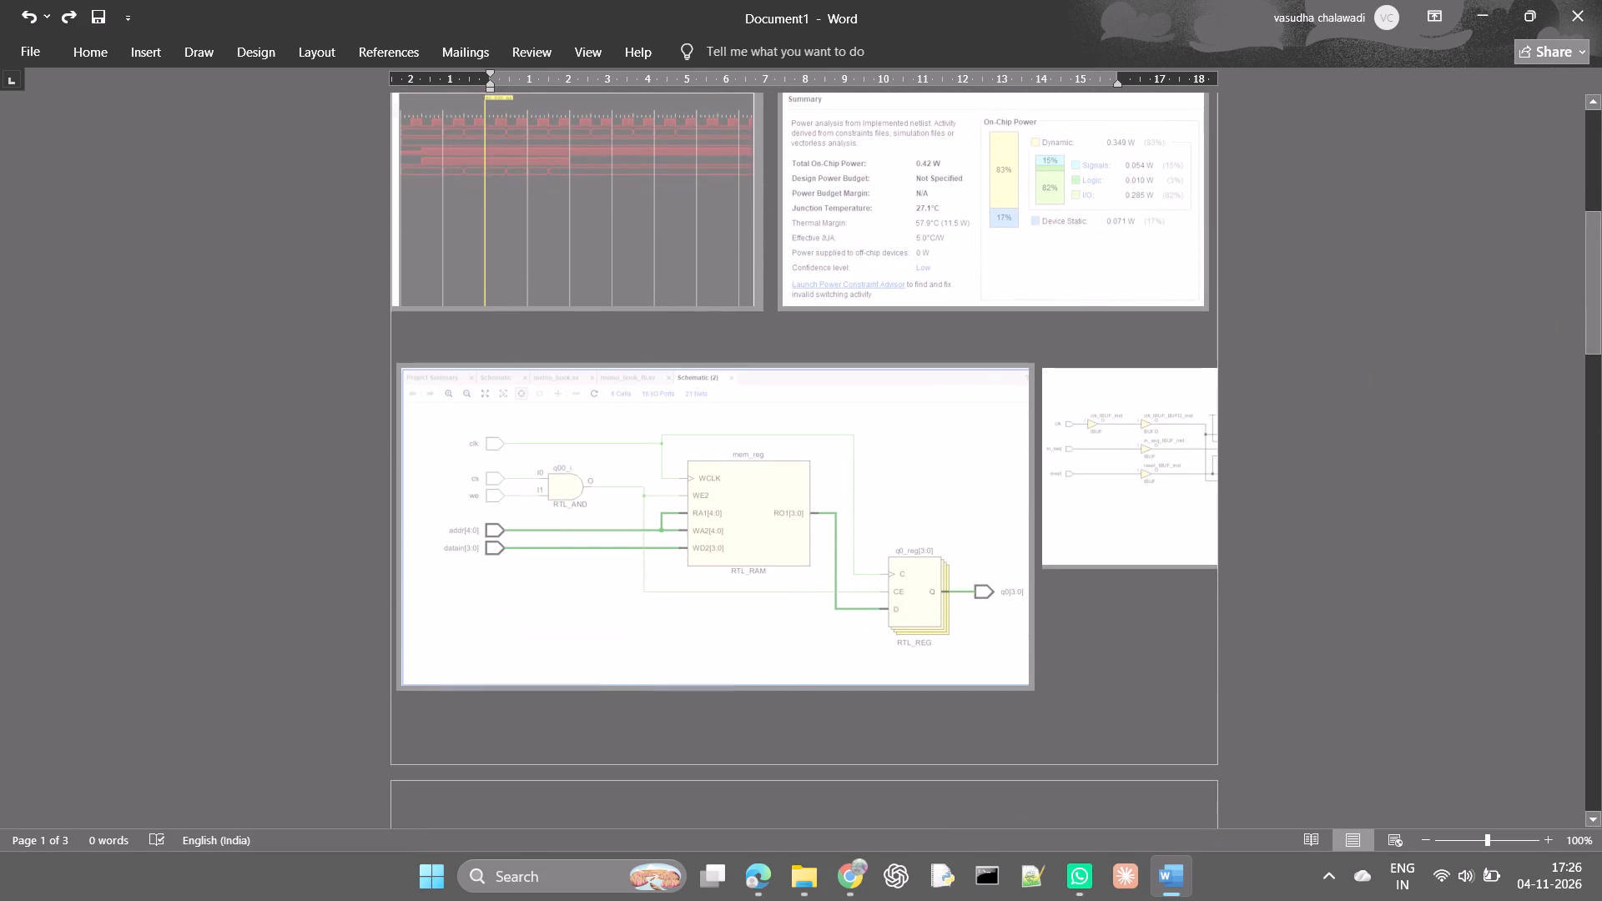
pyautogui.click(1194, 470)
pyautogui.hotkey('ctrl', 'x')
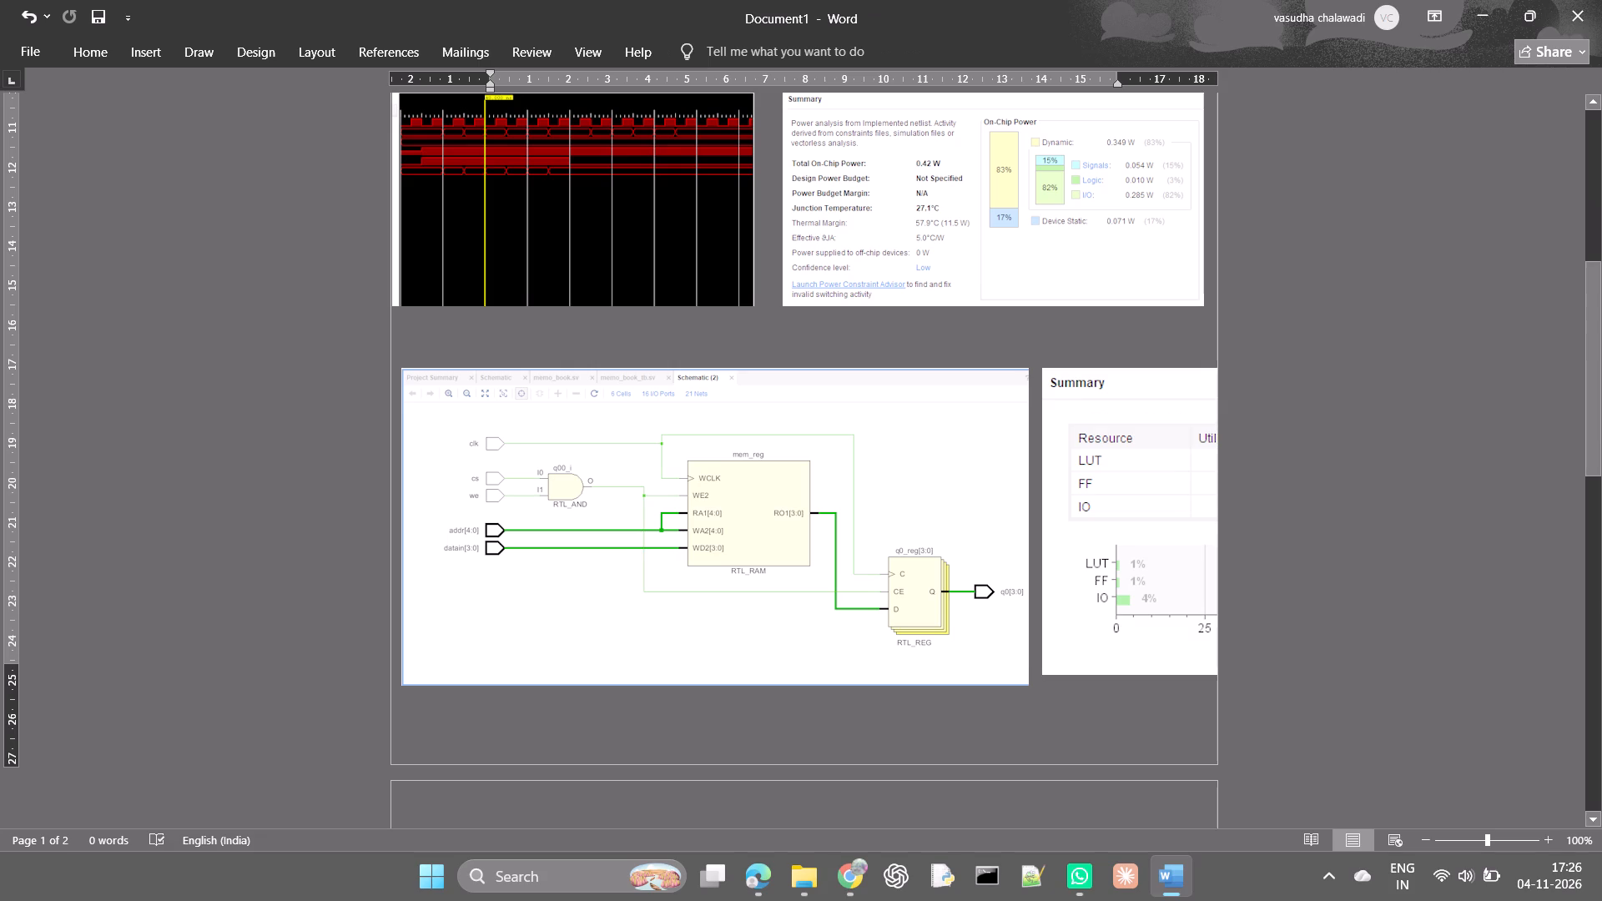
pyautogui.hotkey('ctrl', 'x')
# Cut the cut-off utilization Summary and Primitives table pictures beside the RAM schematic out of the document.
pyautogui.click(1143, 504)
pyautogui.hotkey('ctrl', 'x')
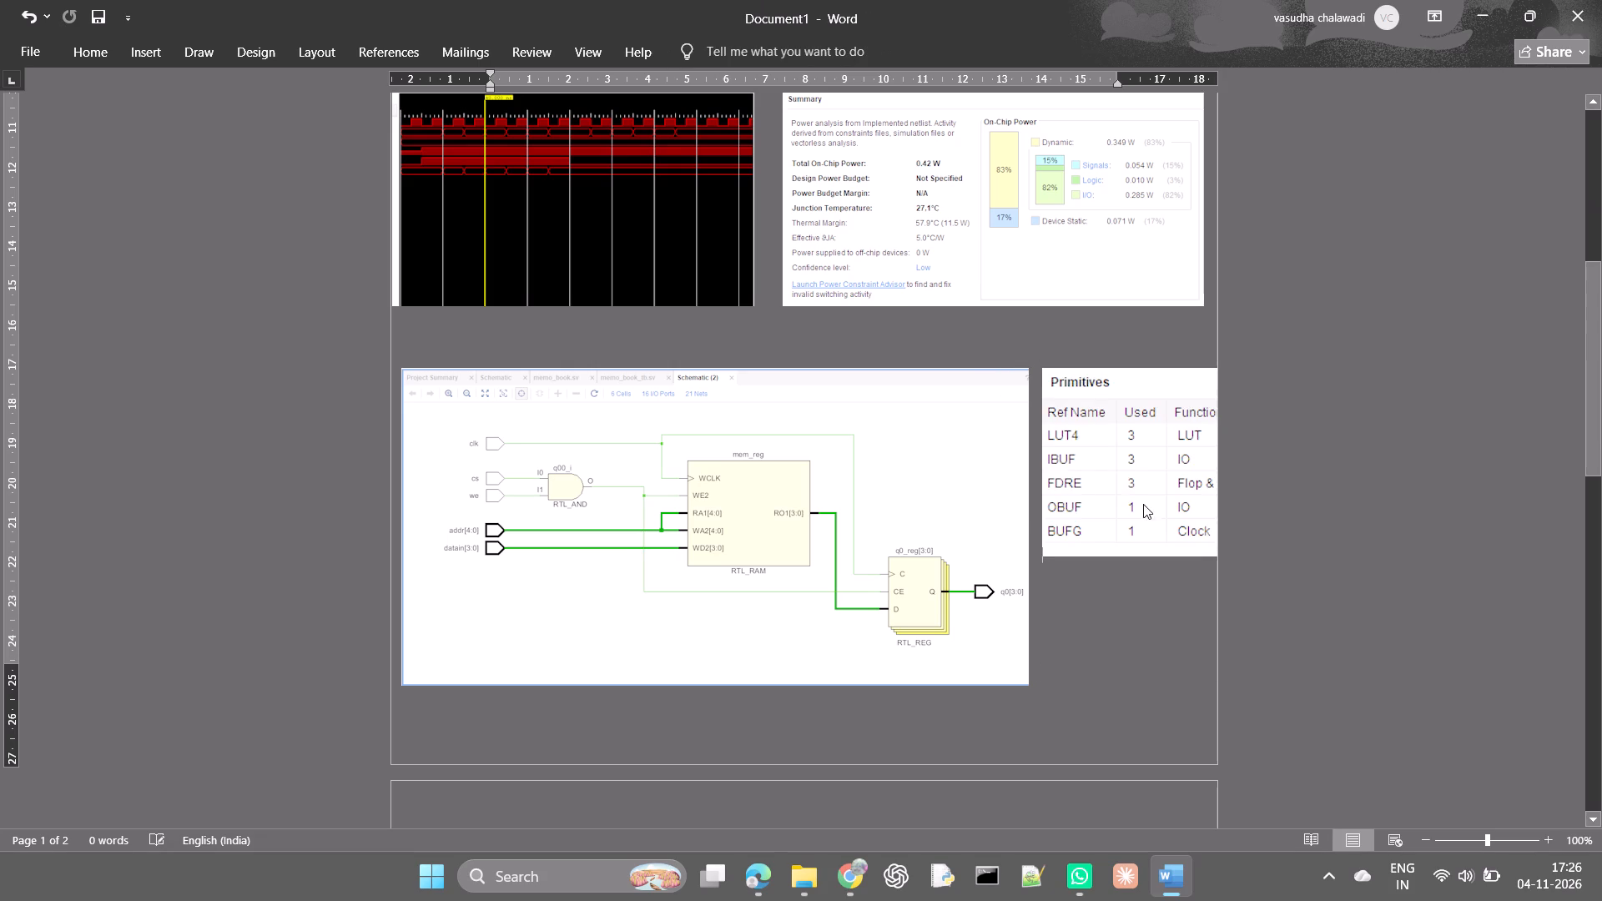
pyautogui.click(1143, 504)
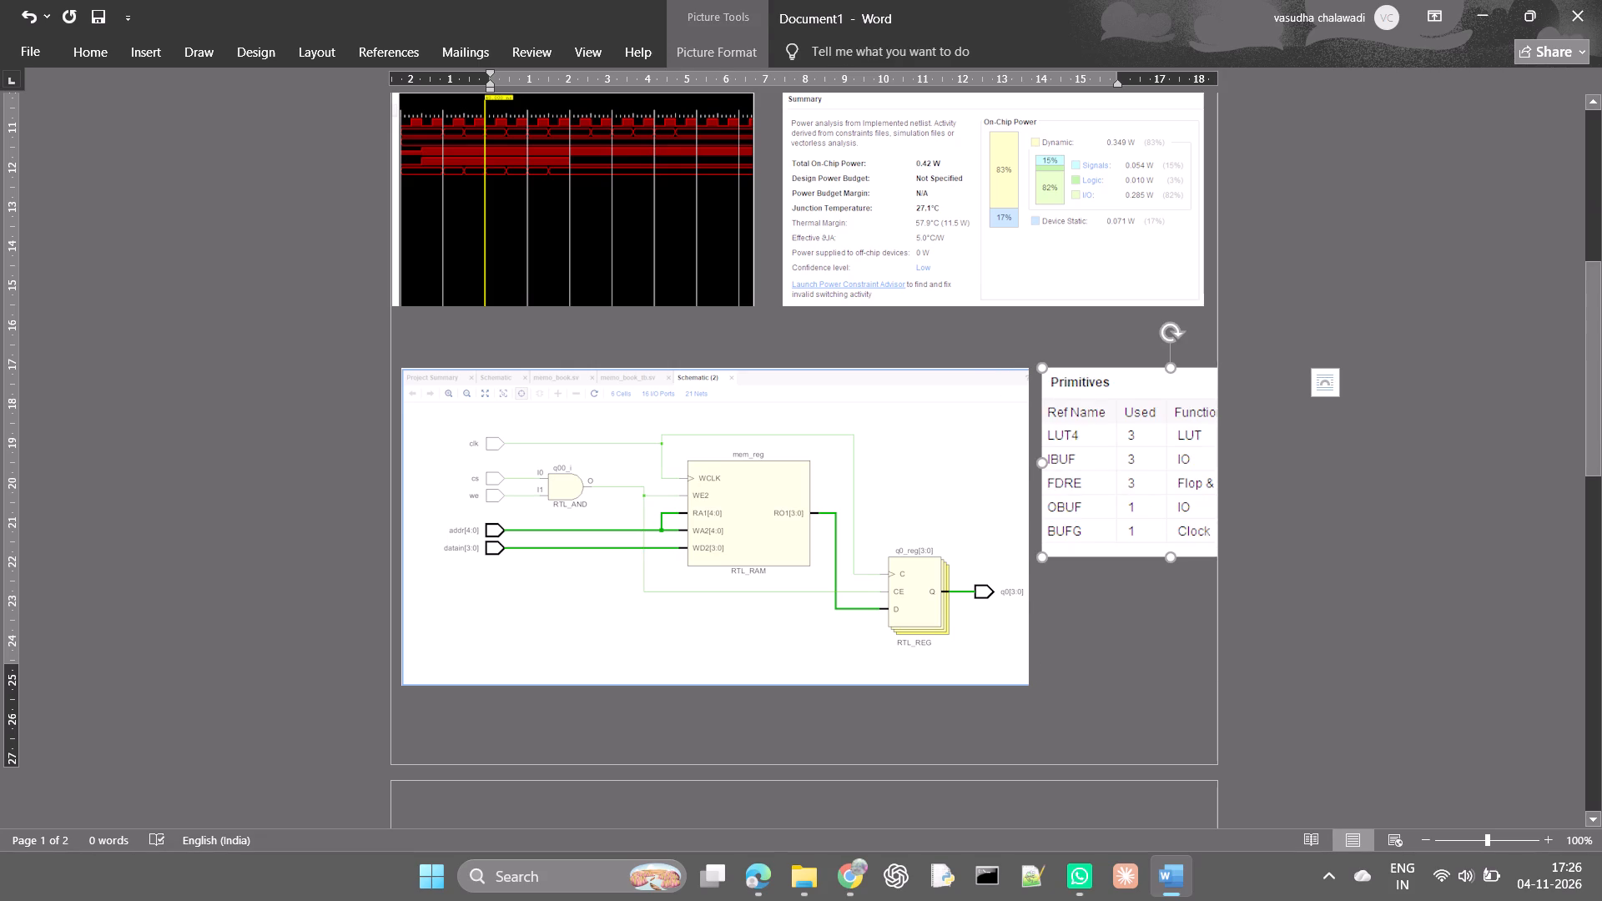
pyautogui.hotkey('ctrl', 'x')
# Cut the On-Chip Power picture with the 89% dynamic share out of the document.
pyautogui.click(1143, 504)
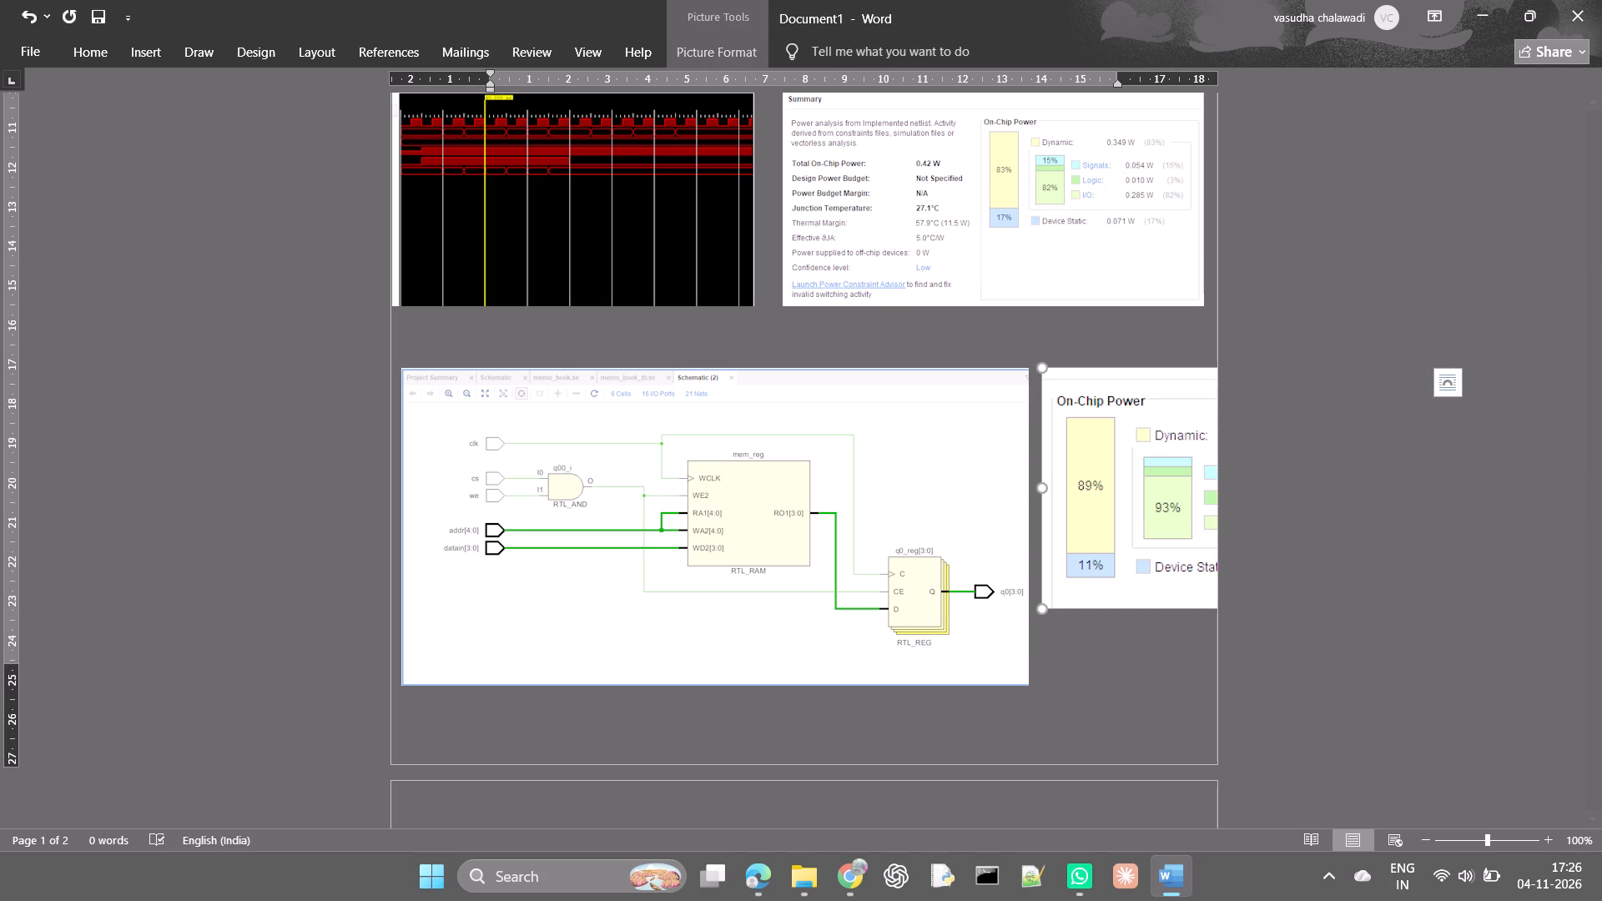
pyautogui.press('x')
pyautogui.scroll(-6, 1143, 504)
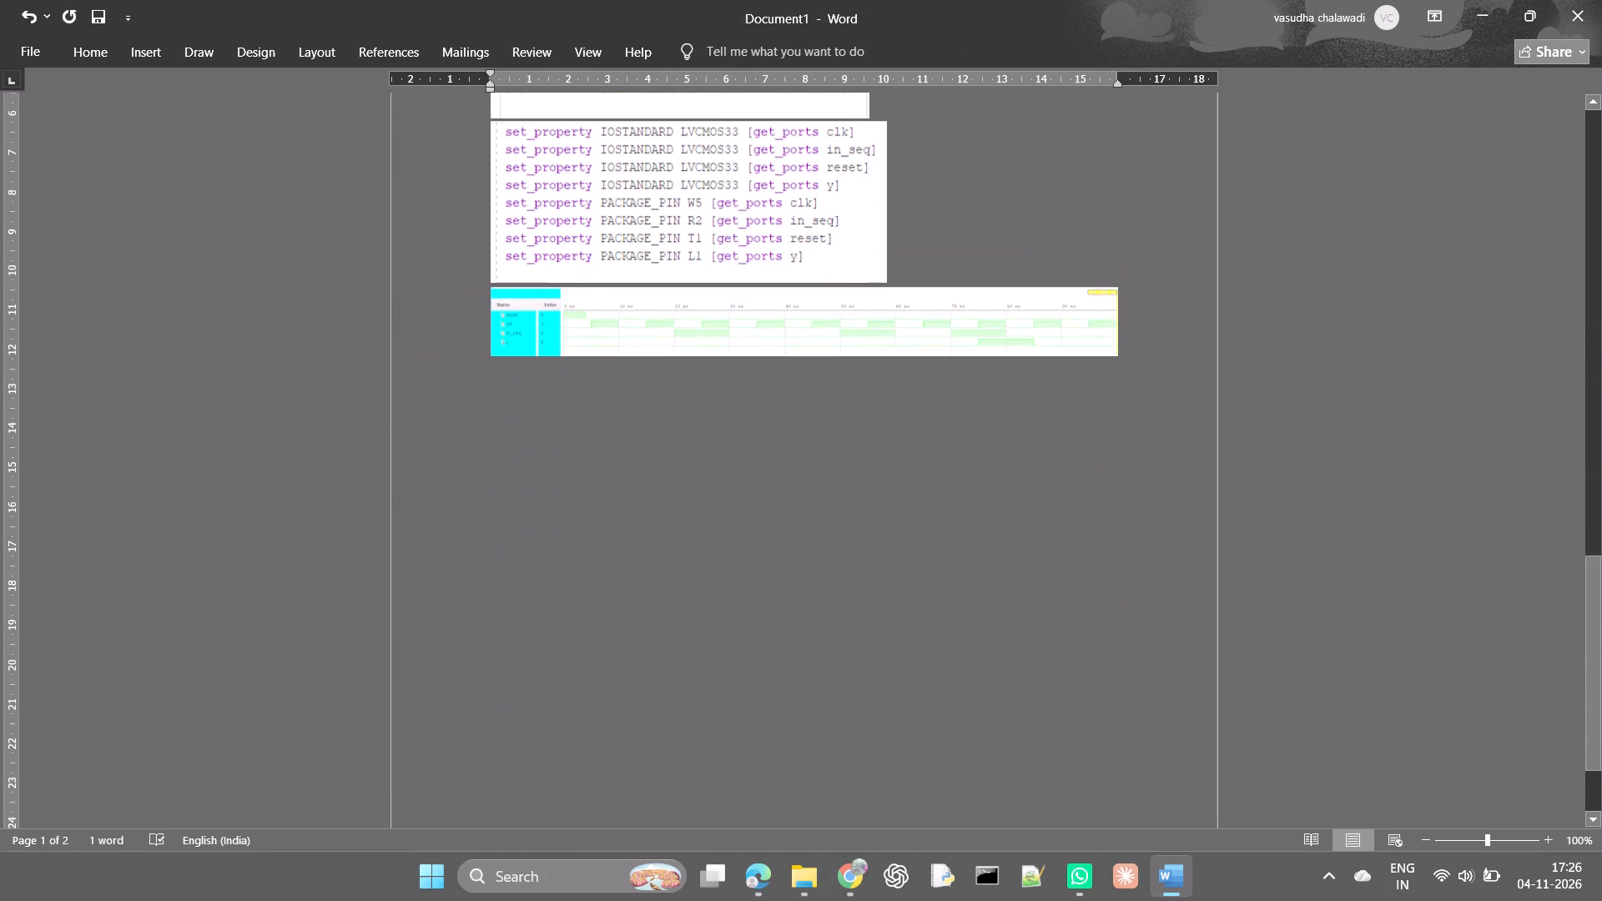
pyautogui.scroll(-8, 1143, 504)
pyautogui.scroll(4, 1143, 504)
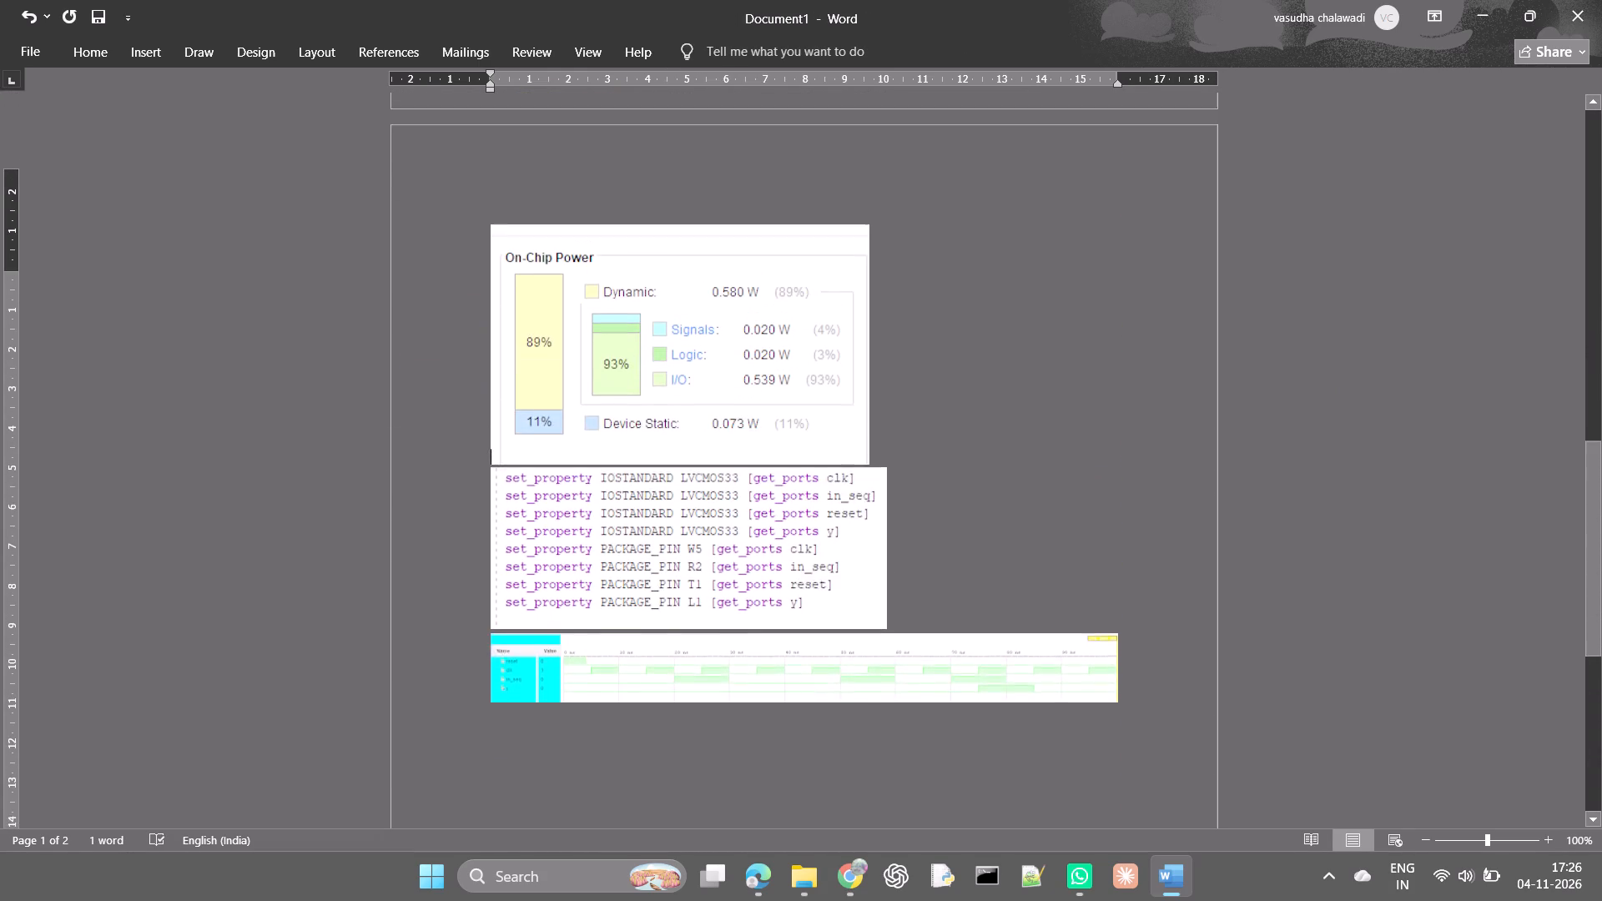
pyautogui.scroll(1, 1143, 504)
pyautogui.click(701, 457)
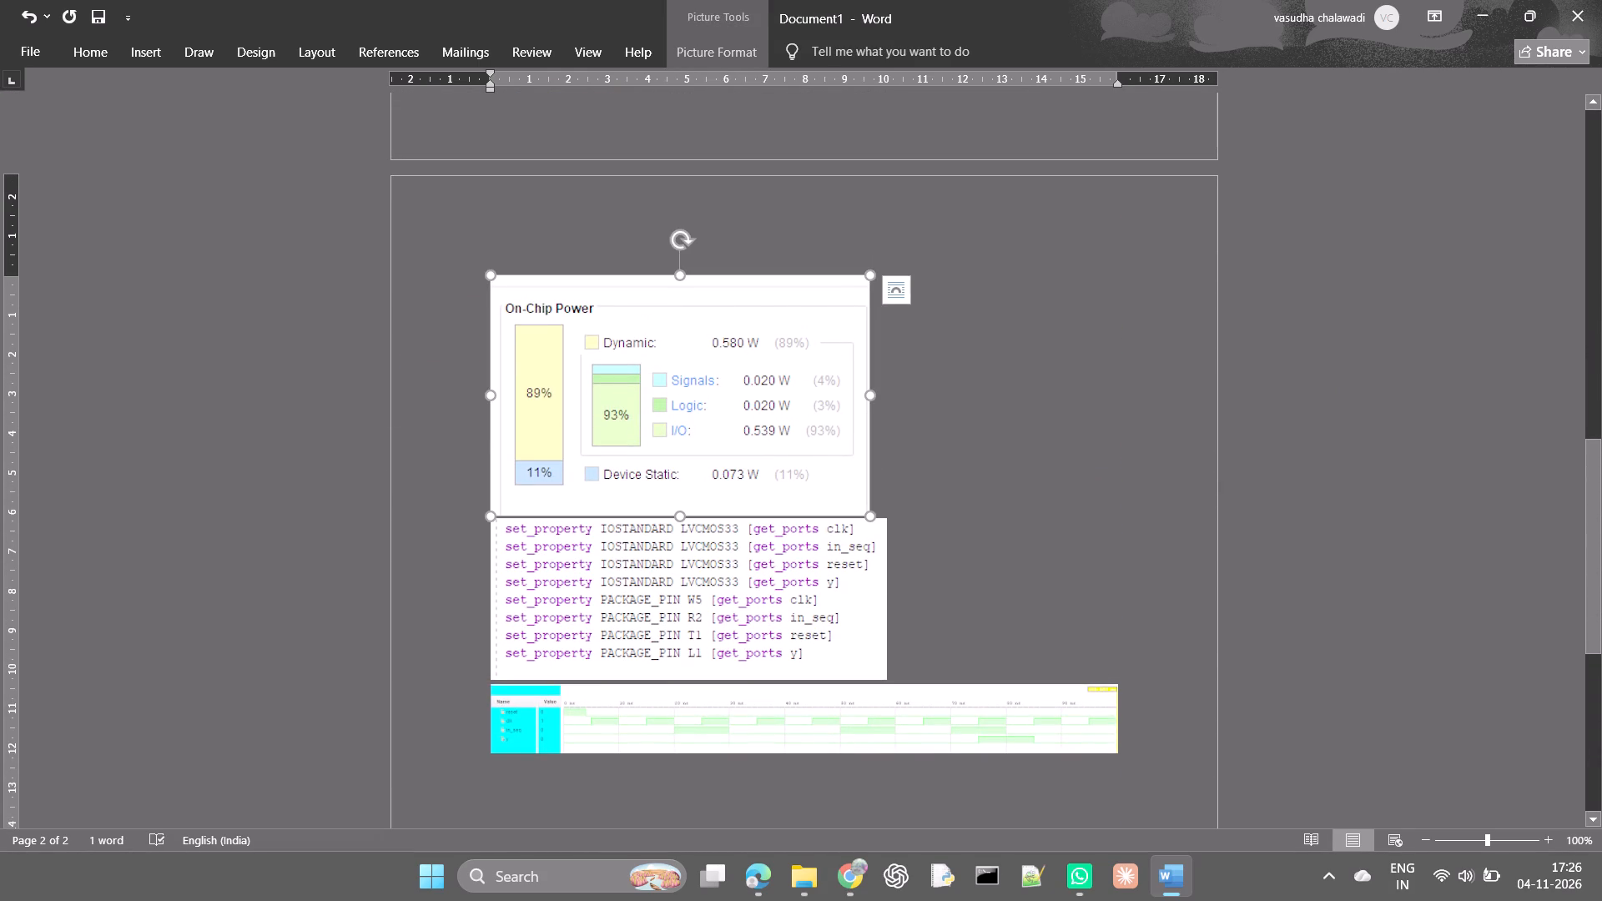
pyautogui.hotkey('ctrl', 'x')
# Cut the set_property port constraints picture above the waveform on the second page.
pyautogui.click(705, 366)
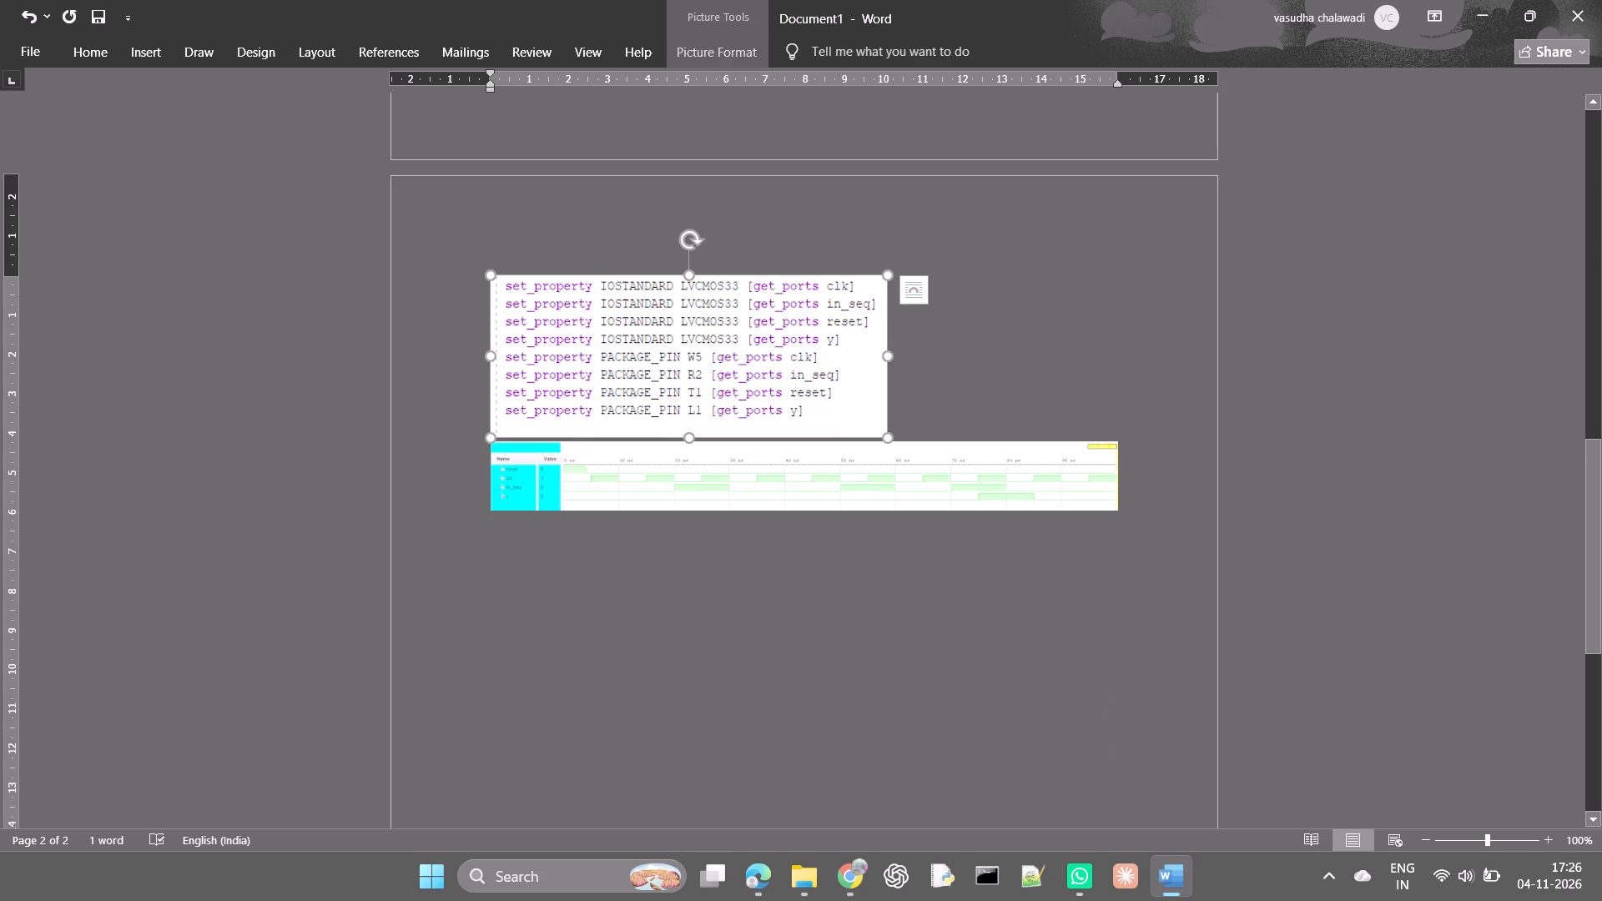
pyautogui.hotkey('ctrl', 'x')
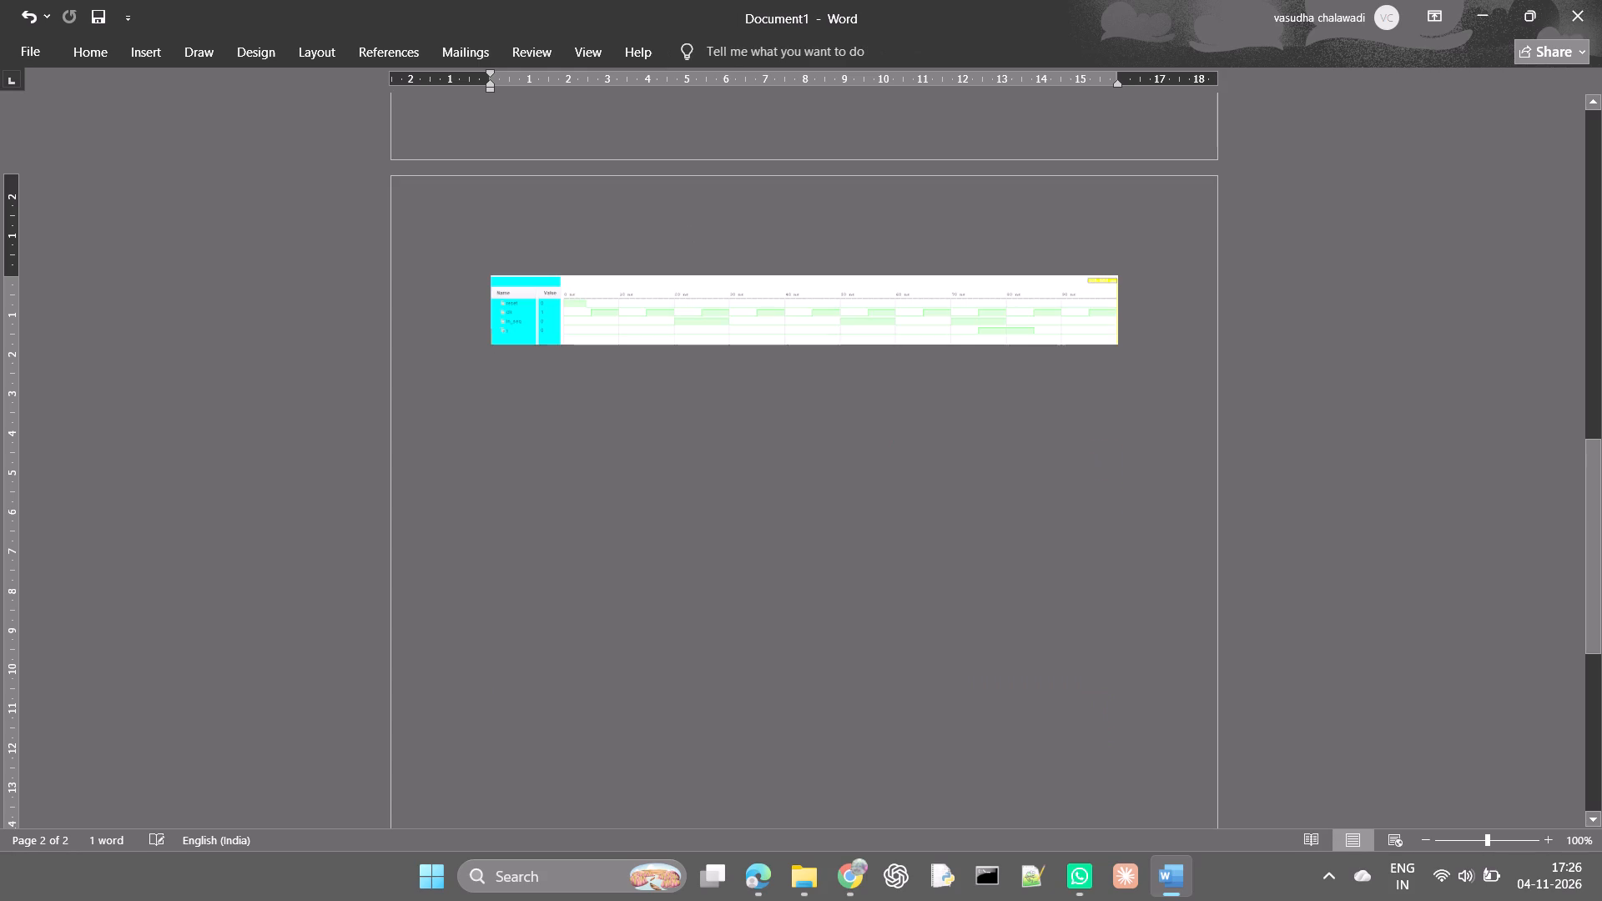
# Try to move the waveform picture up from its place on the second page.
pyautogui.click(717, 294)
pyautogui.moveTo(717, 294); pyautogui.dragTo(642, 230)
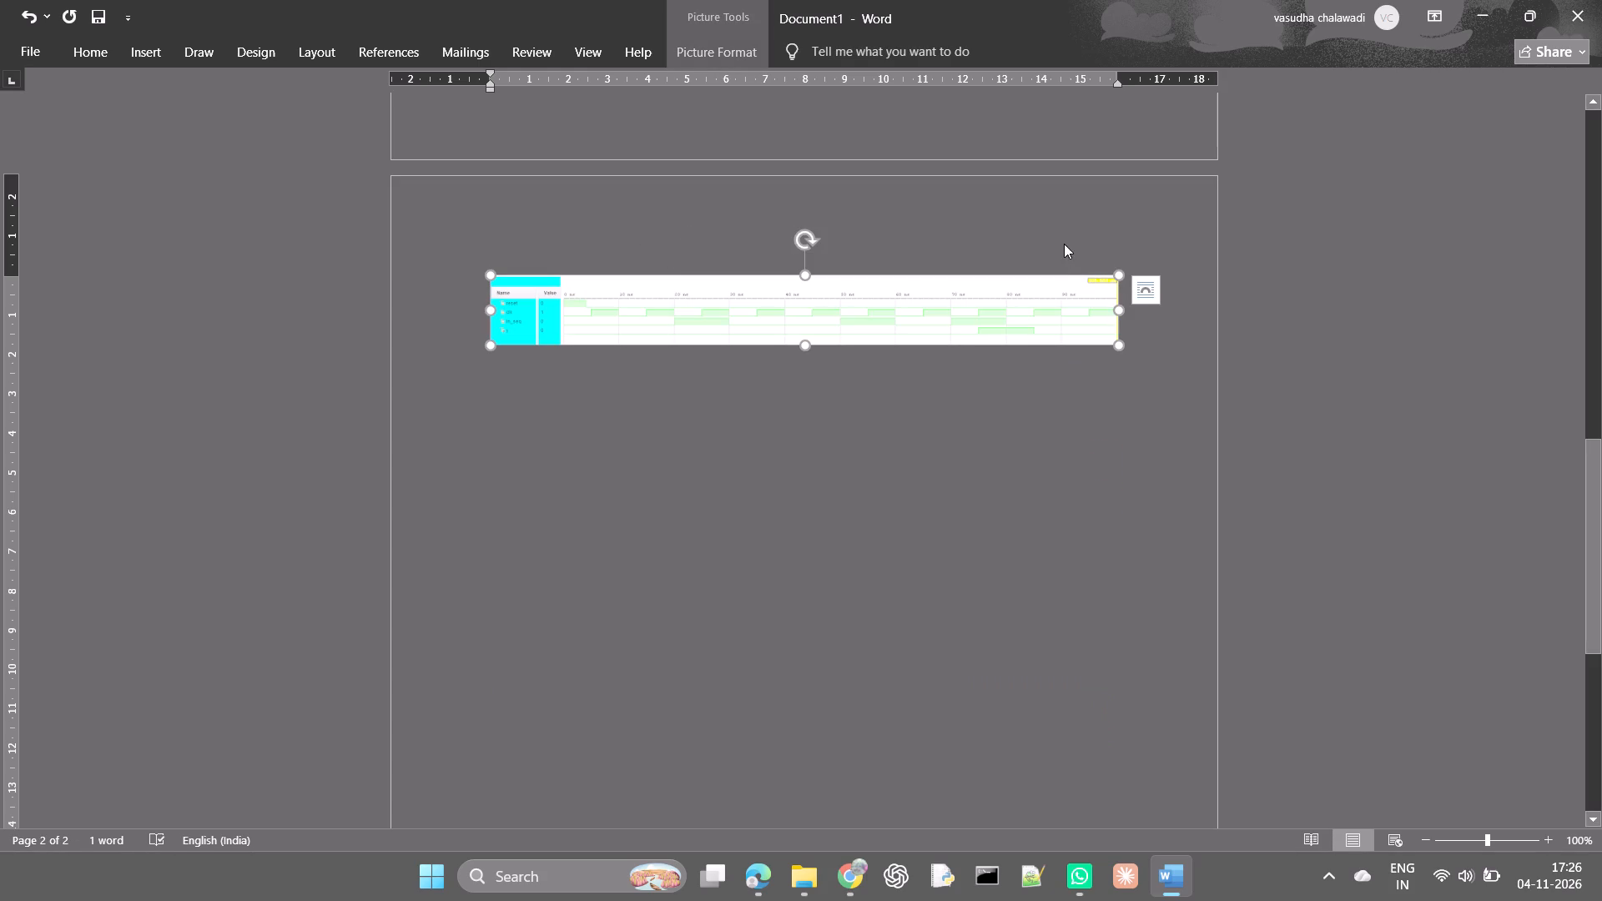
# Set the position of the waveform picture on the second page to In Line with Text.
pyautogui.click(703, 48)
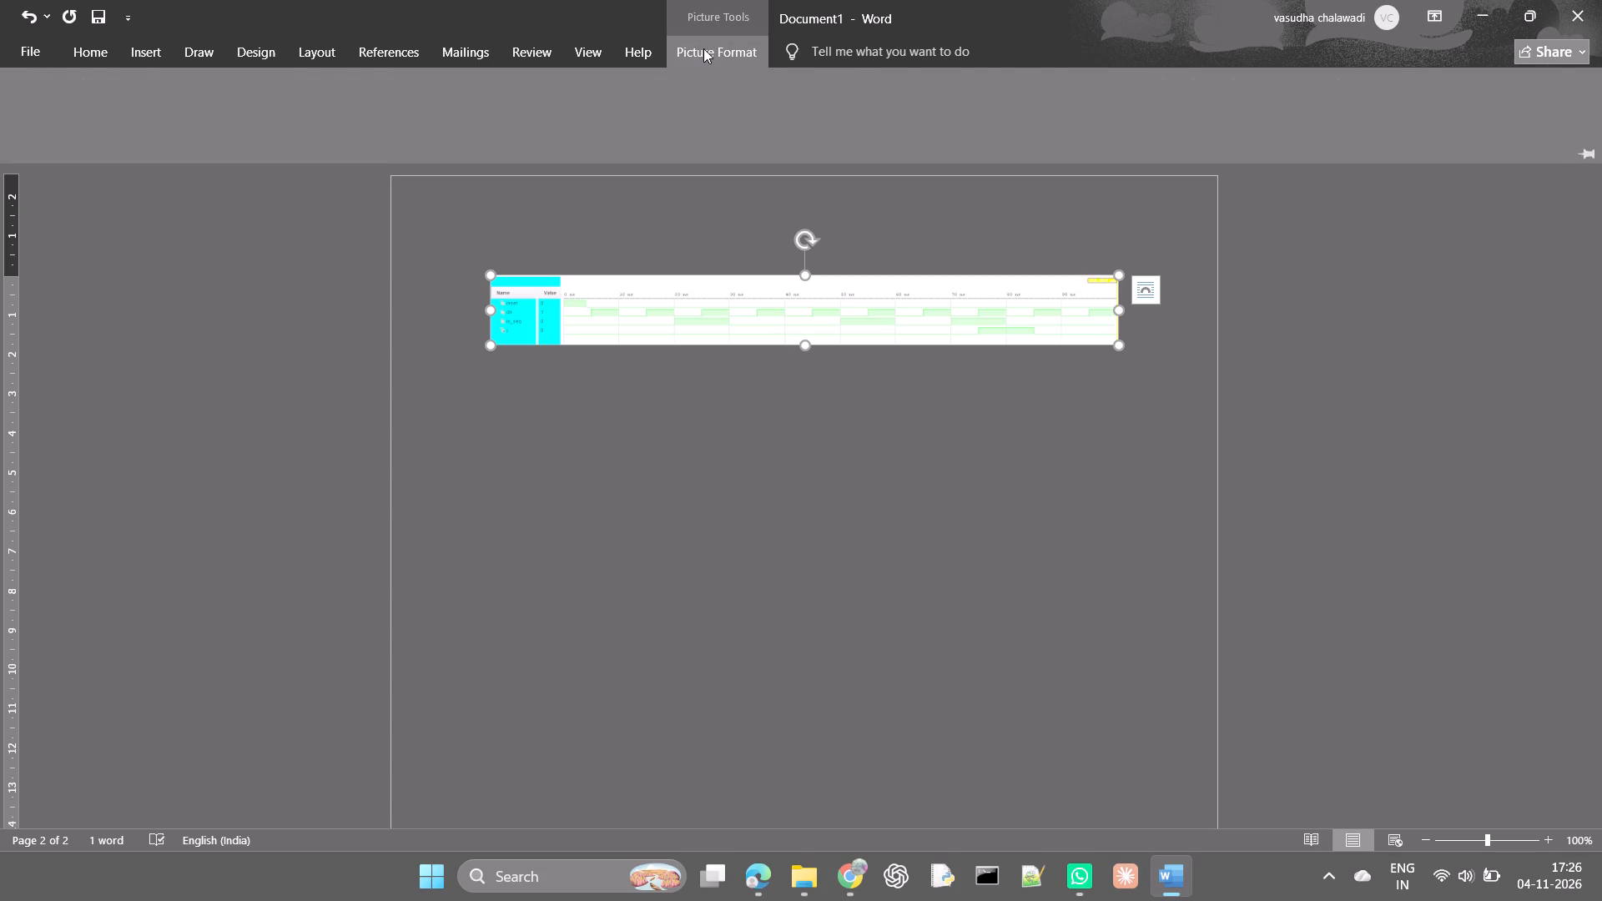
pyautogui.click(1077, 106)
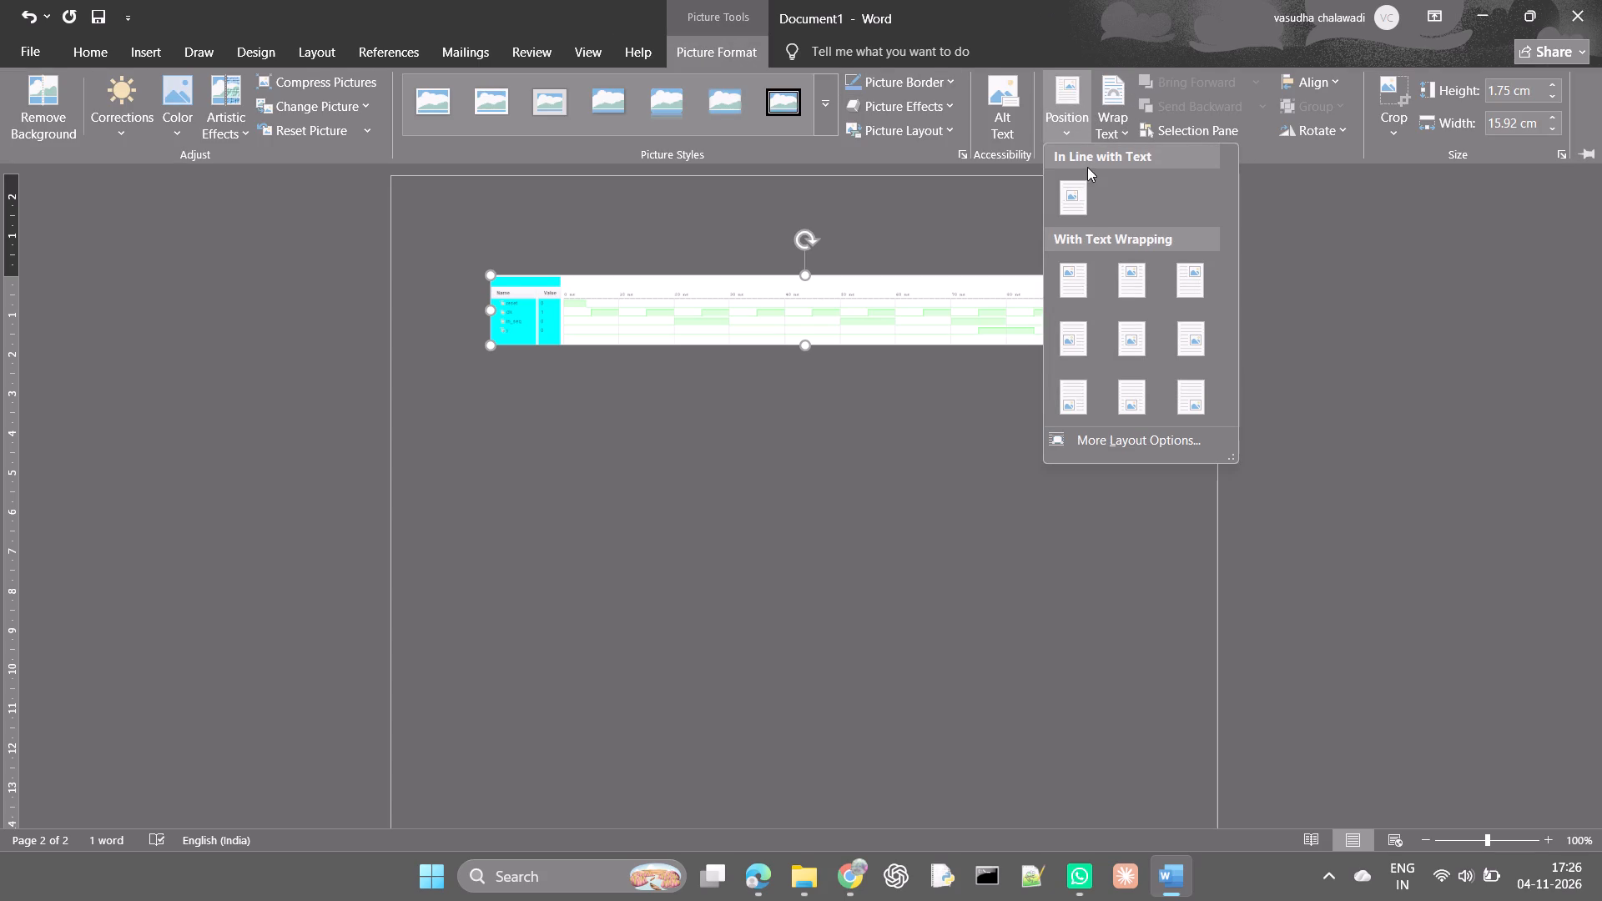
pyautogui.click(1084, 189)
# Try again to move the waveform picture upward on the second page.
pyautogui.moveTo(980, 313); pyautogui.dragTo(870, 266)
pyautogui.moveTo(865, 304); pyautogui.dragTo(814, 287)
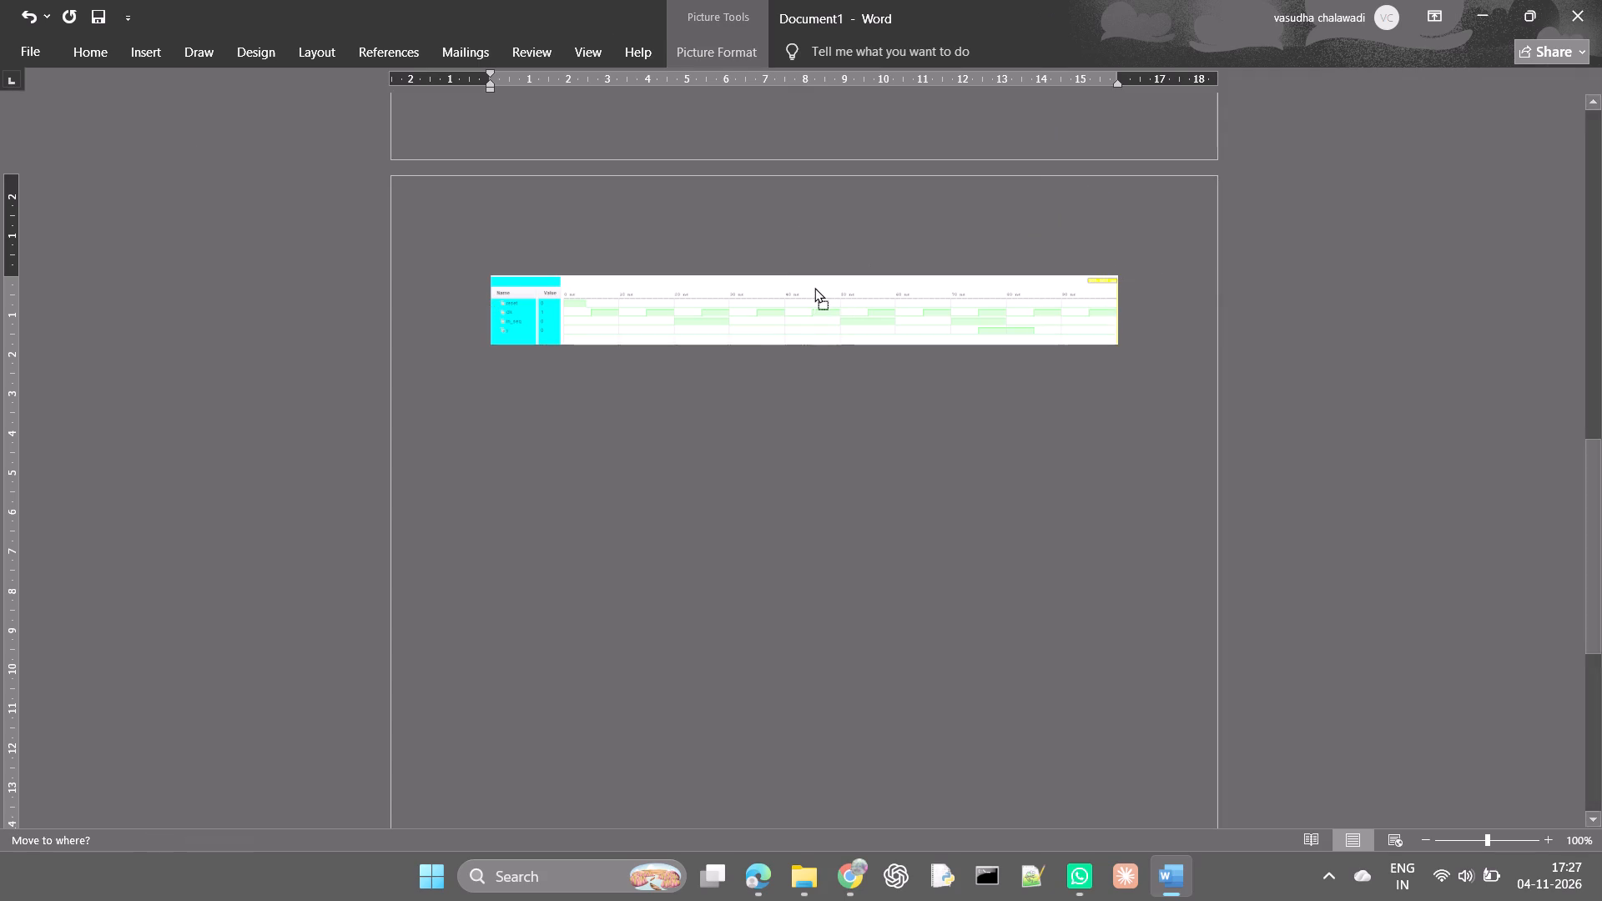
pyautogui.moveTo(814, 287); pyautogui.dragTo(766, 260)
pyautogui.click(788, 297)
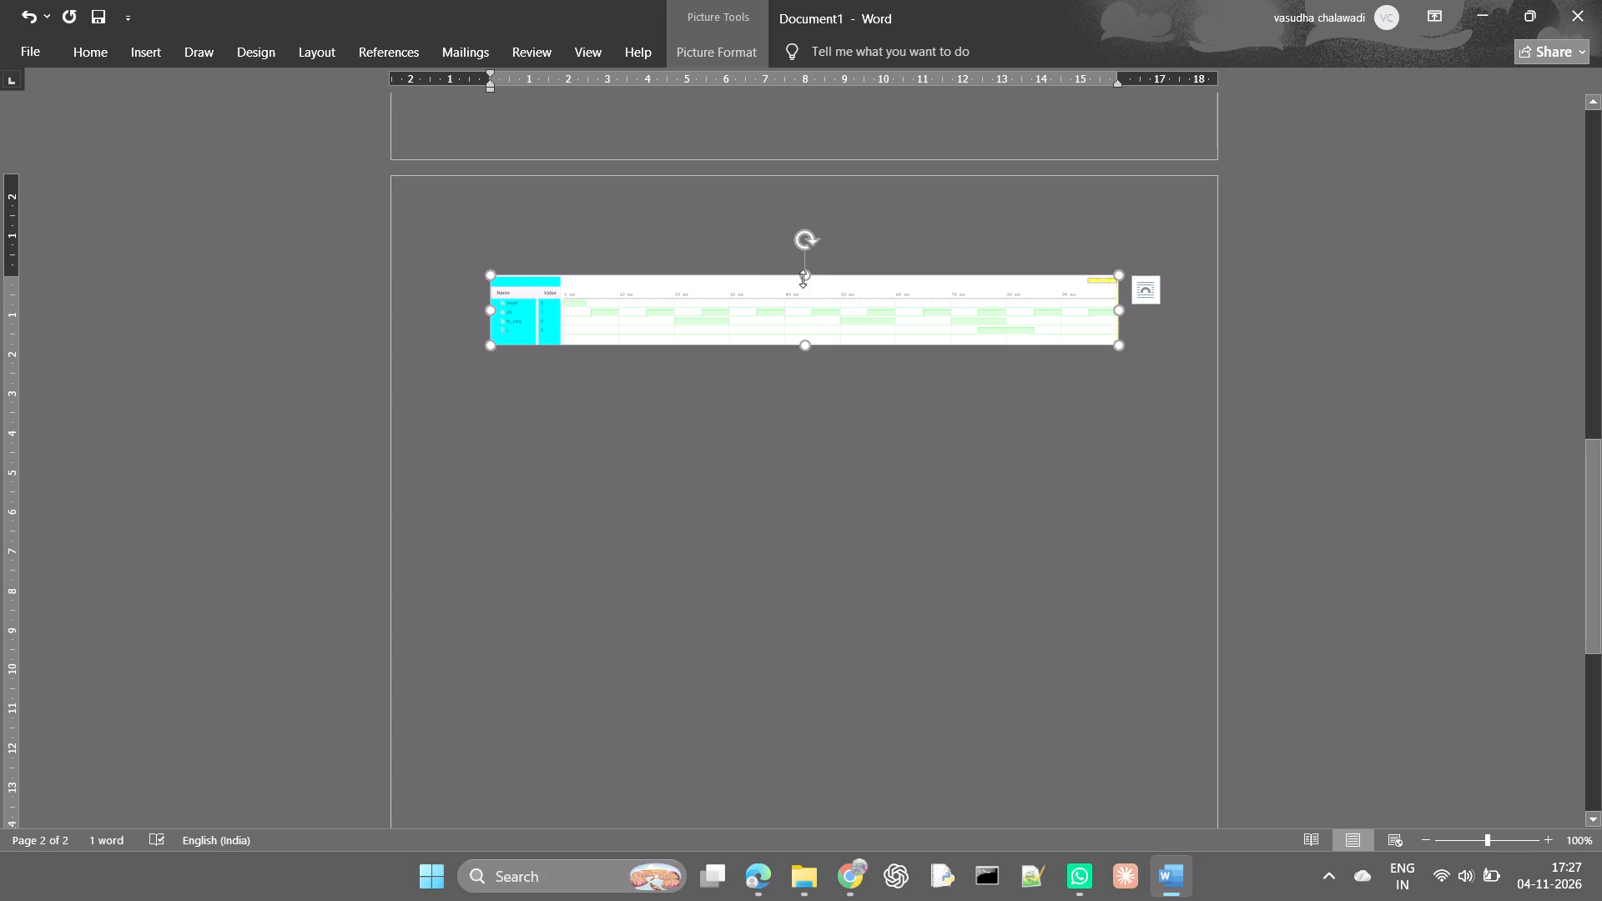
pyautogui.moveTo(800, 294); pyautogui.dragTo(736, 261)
# Position the waveform picture at the page's top left with text wrapping.
pyautogui.click(727, 53)
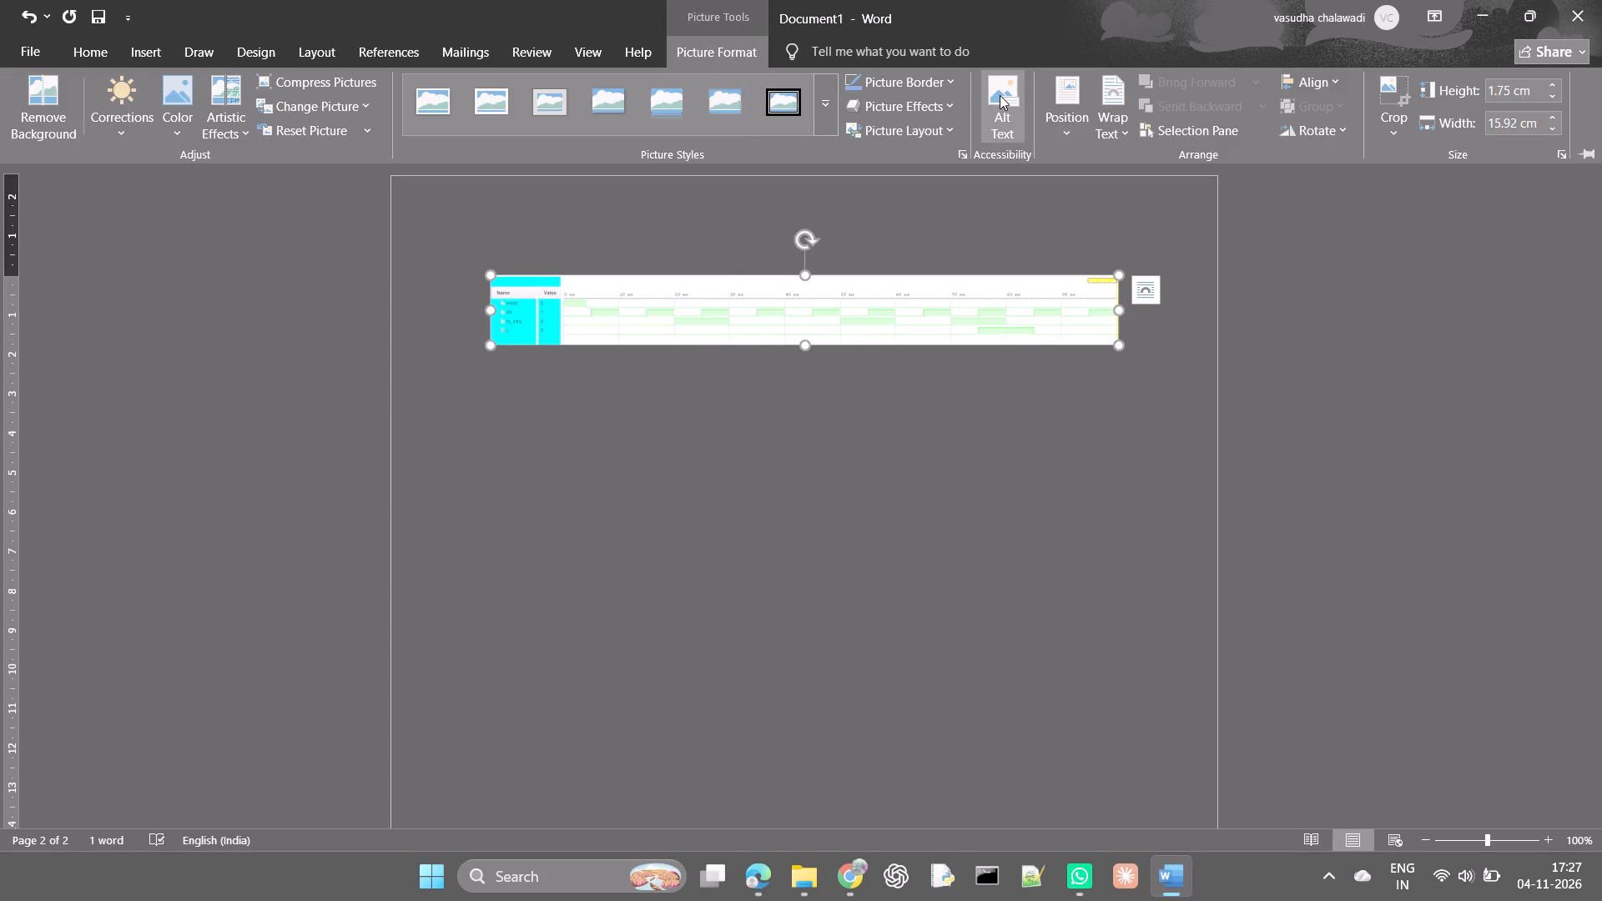
pyautogui.click(1050, 96)
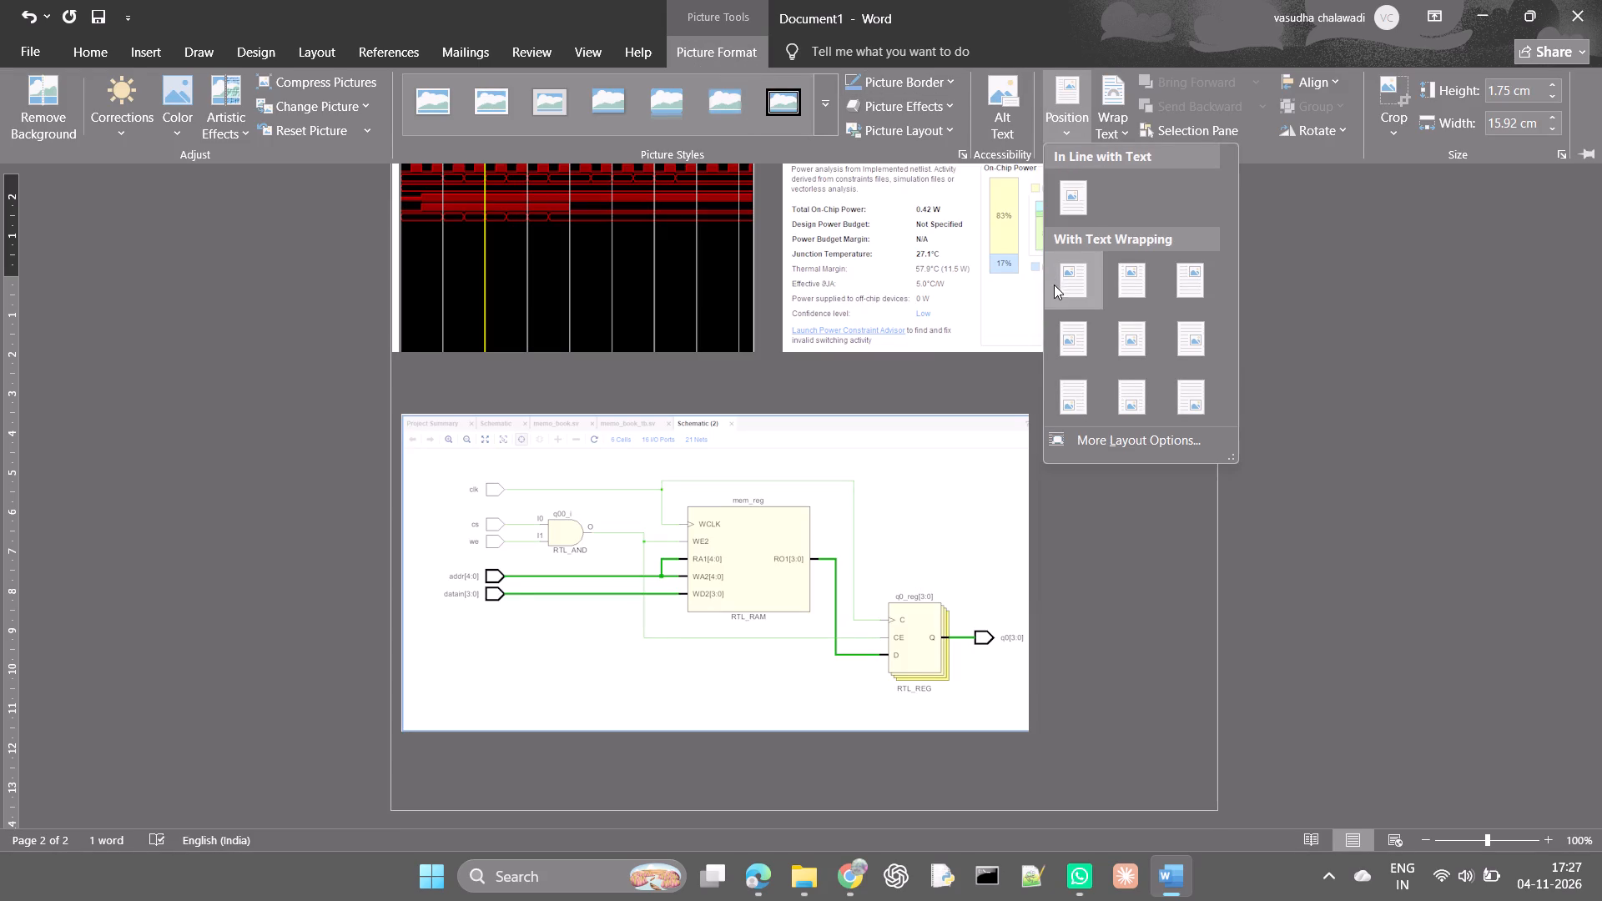
pyautogui.click(1073, 279)
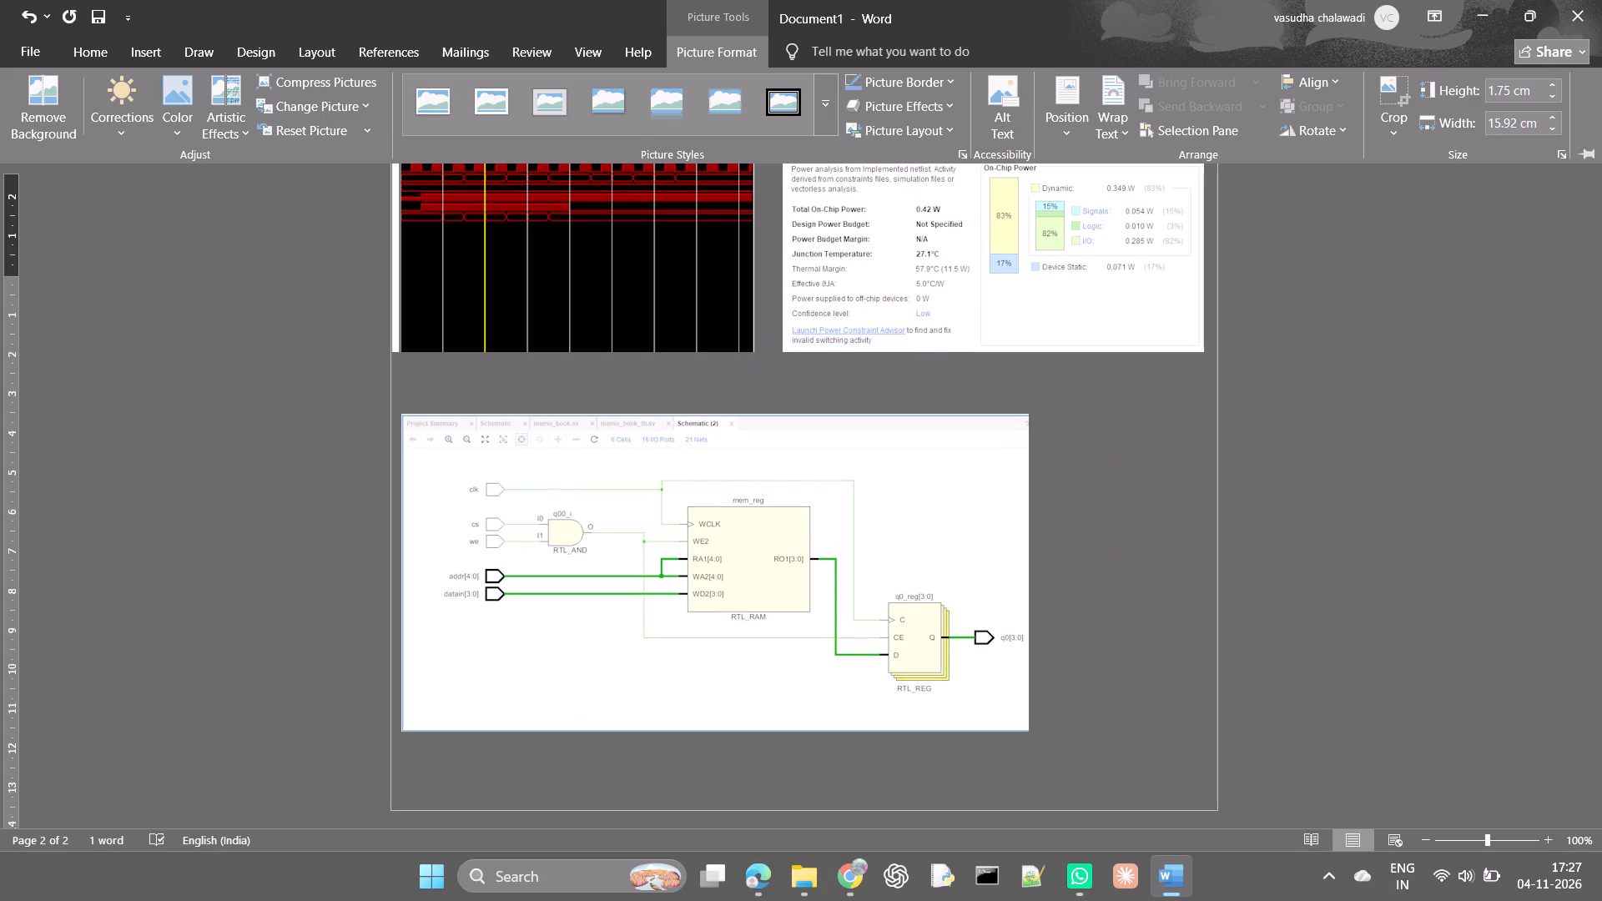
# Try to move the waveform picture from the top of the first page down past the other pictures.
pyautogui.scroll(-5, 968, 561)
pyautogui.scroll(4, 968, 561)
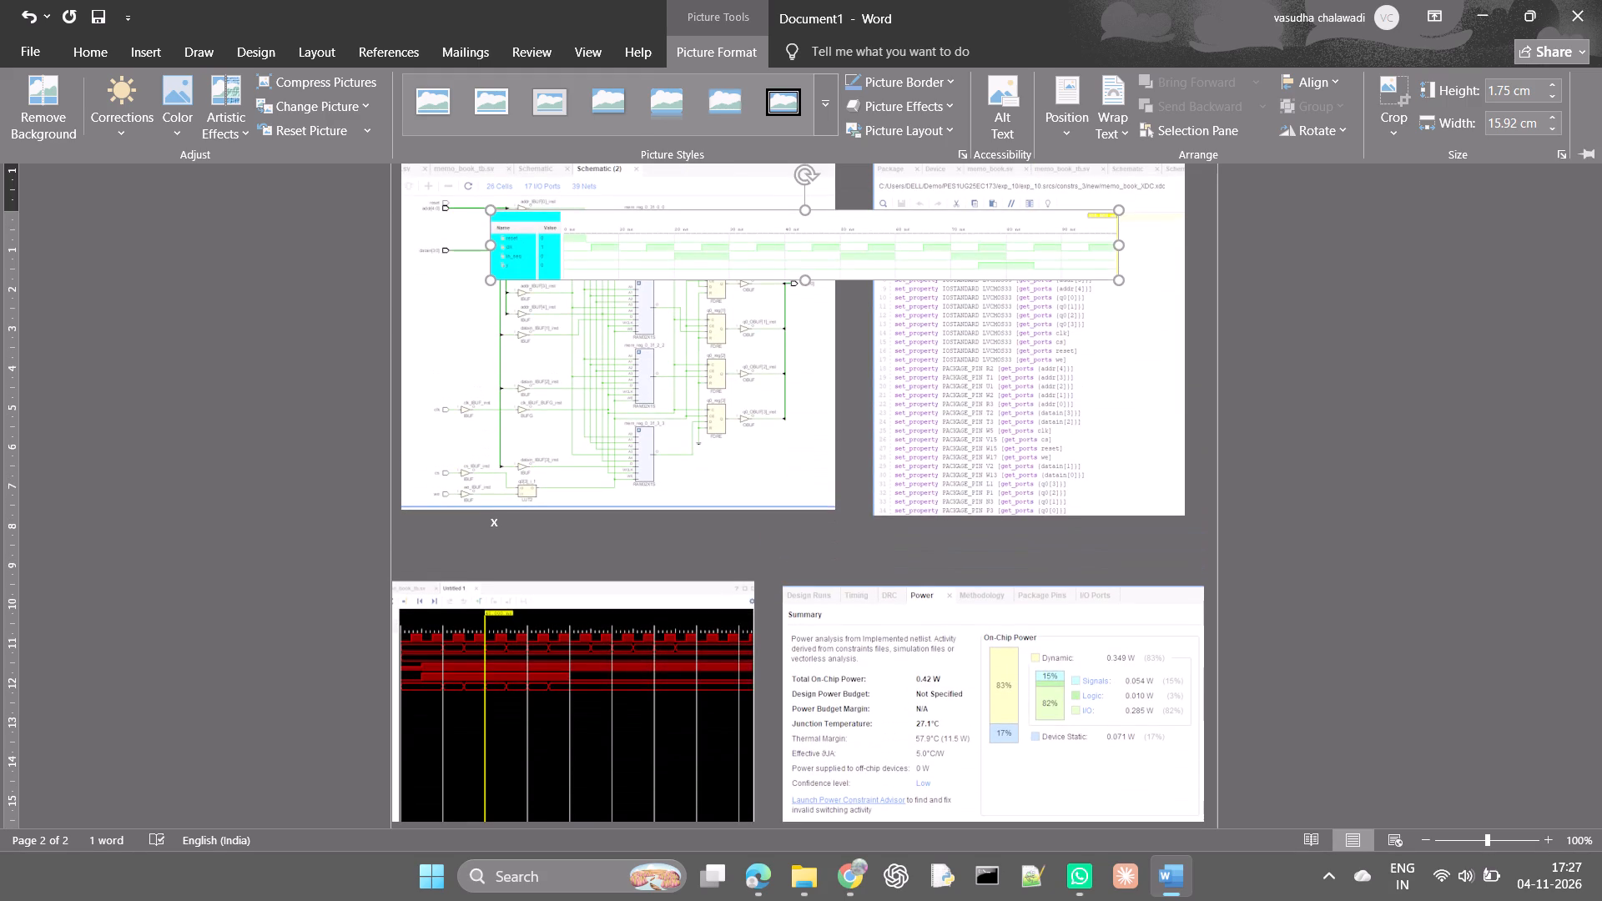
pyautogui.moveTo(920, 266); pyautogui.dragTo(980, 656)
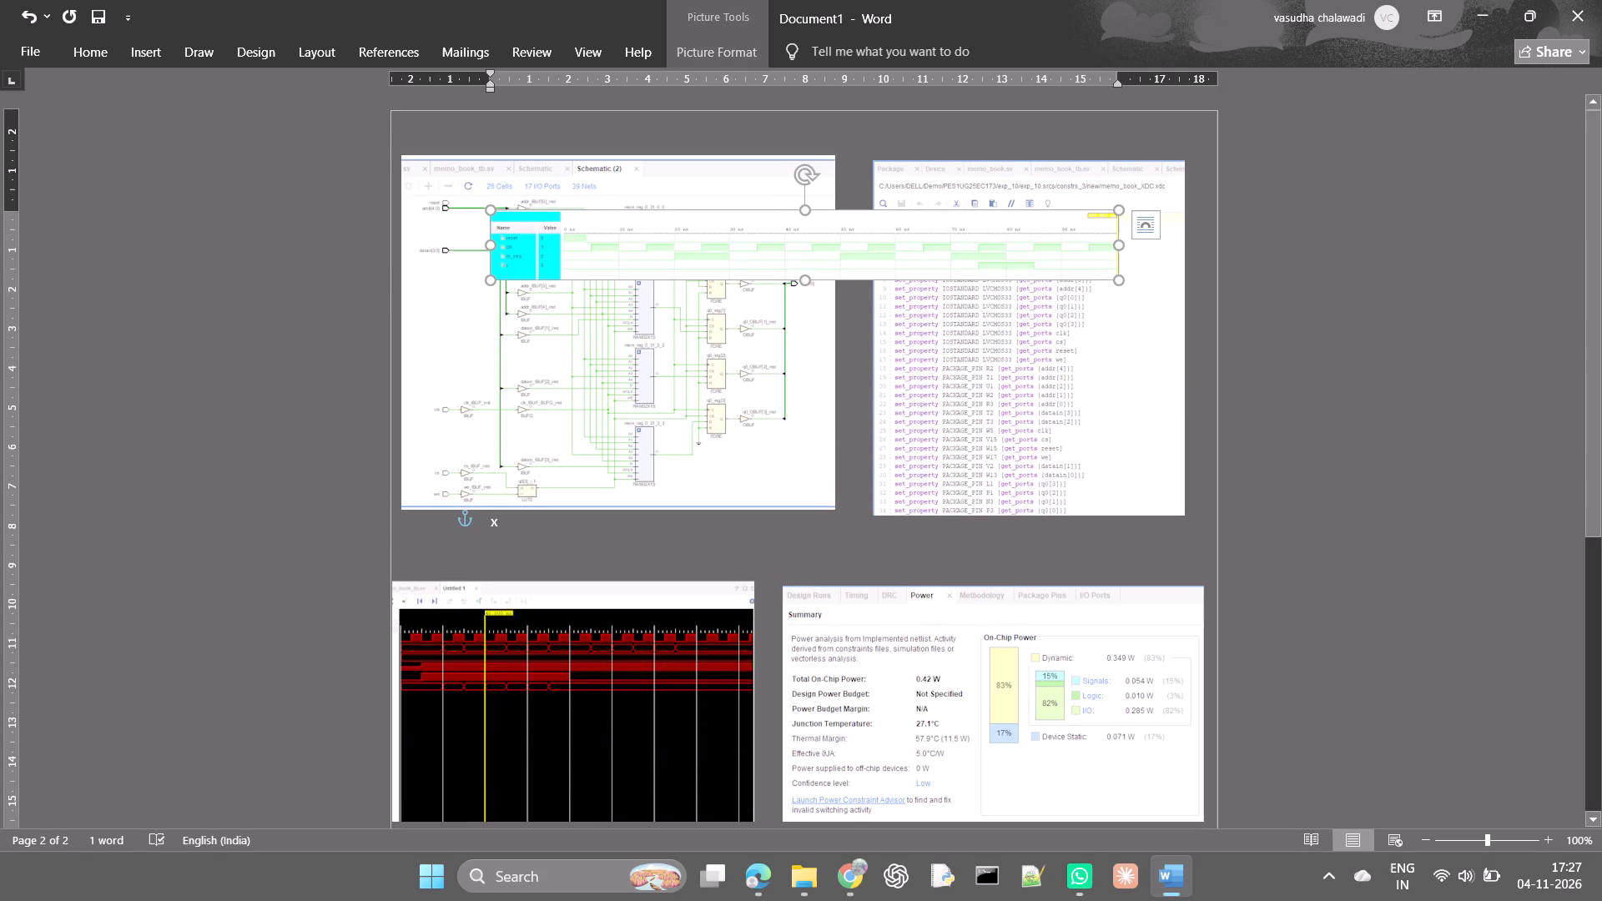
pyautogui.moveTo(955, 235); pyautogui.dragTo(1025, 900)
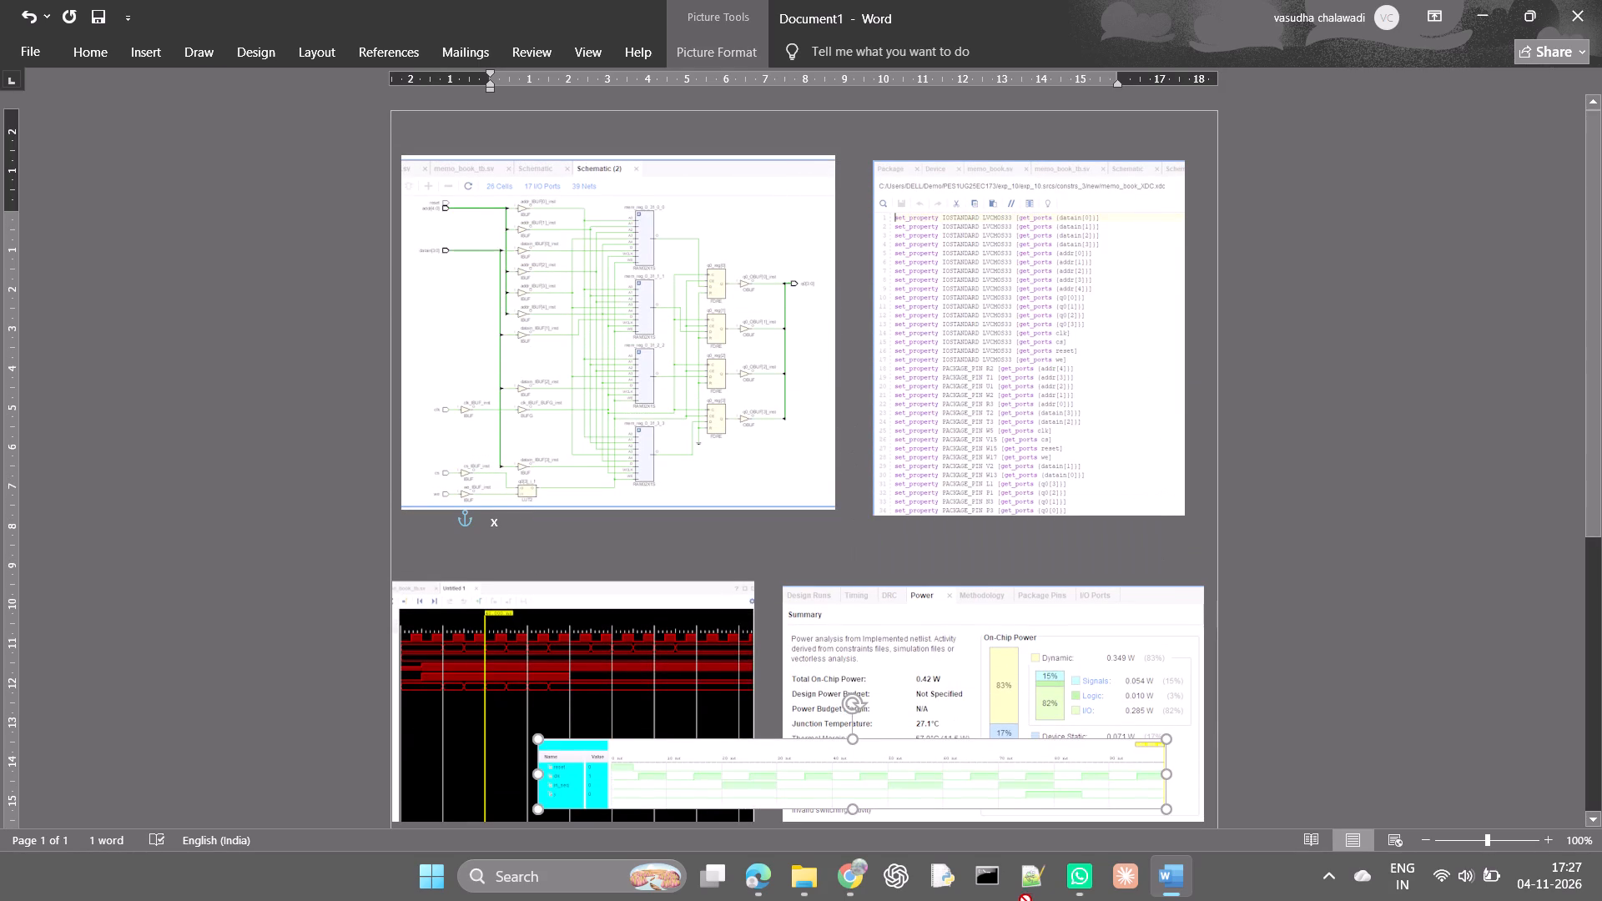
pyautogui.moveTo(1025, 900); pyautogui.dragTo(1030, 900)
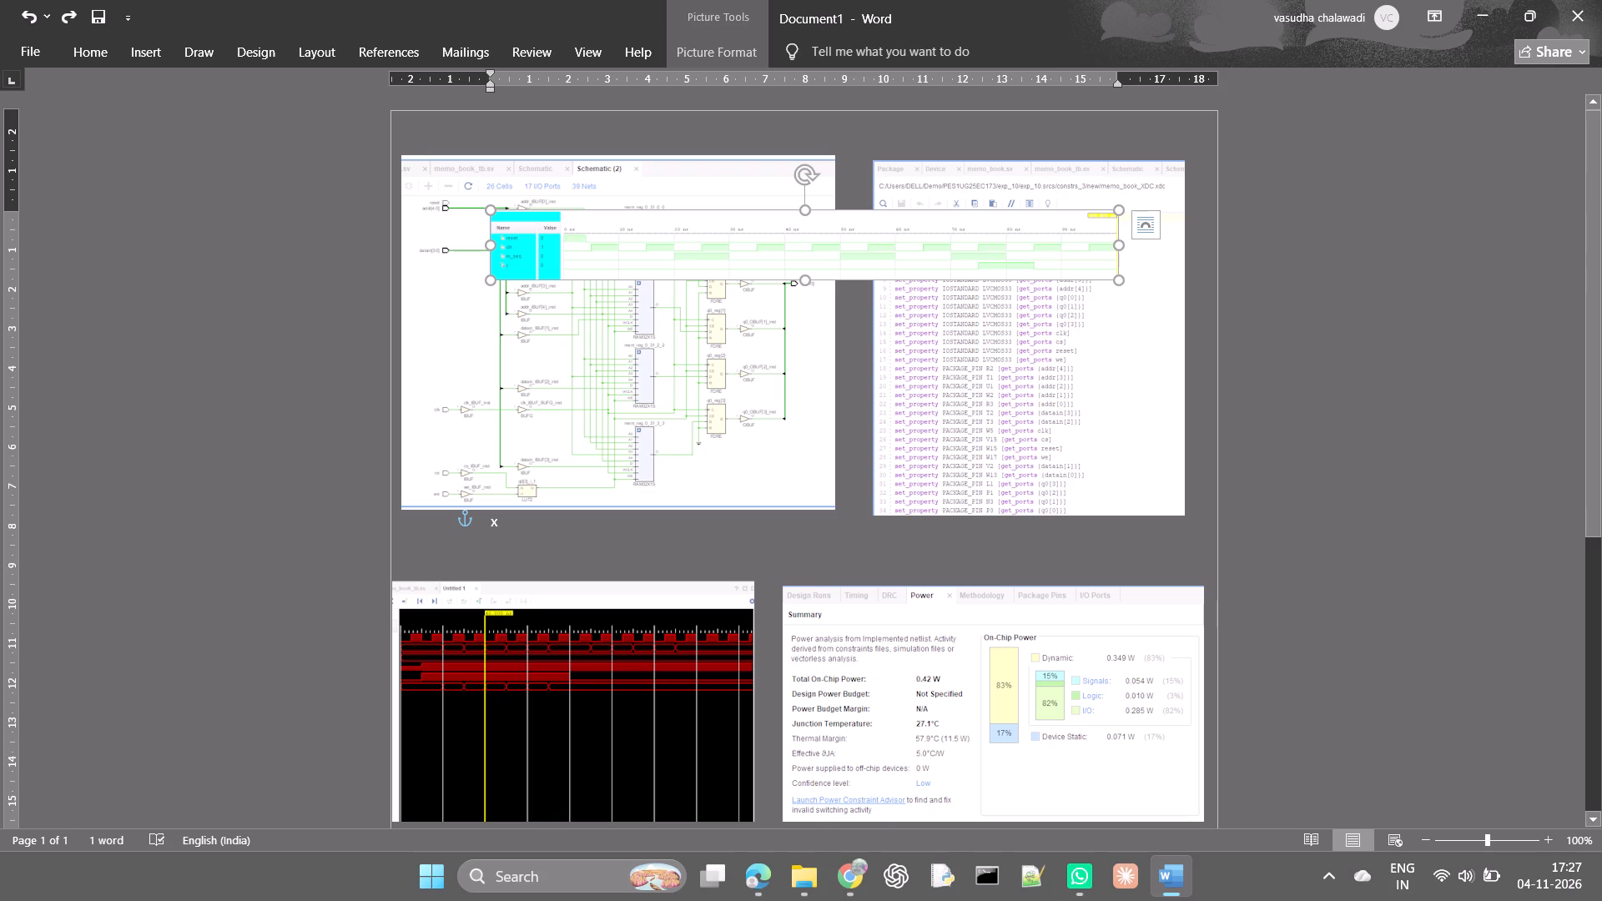
# Cut the waveform picture that overlaps the schematic and constraints pictures at the top of the first page.
pyautogui.click(137, 51)
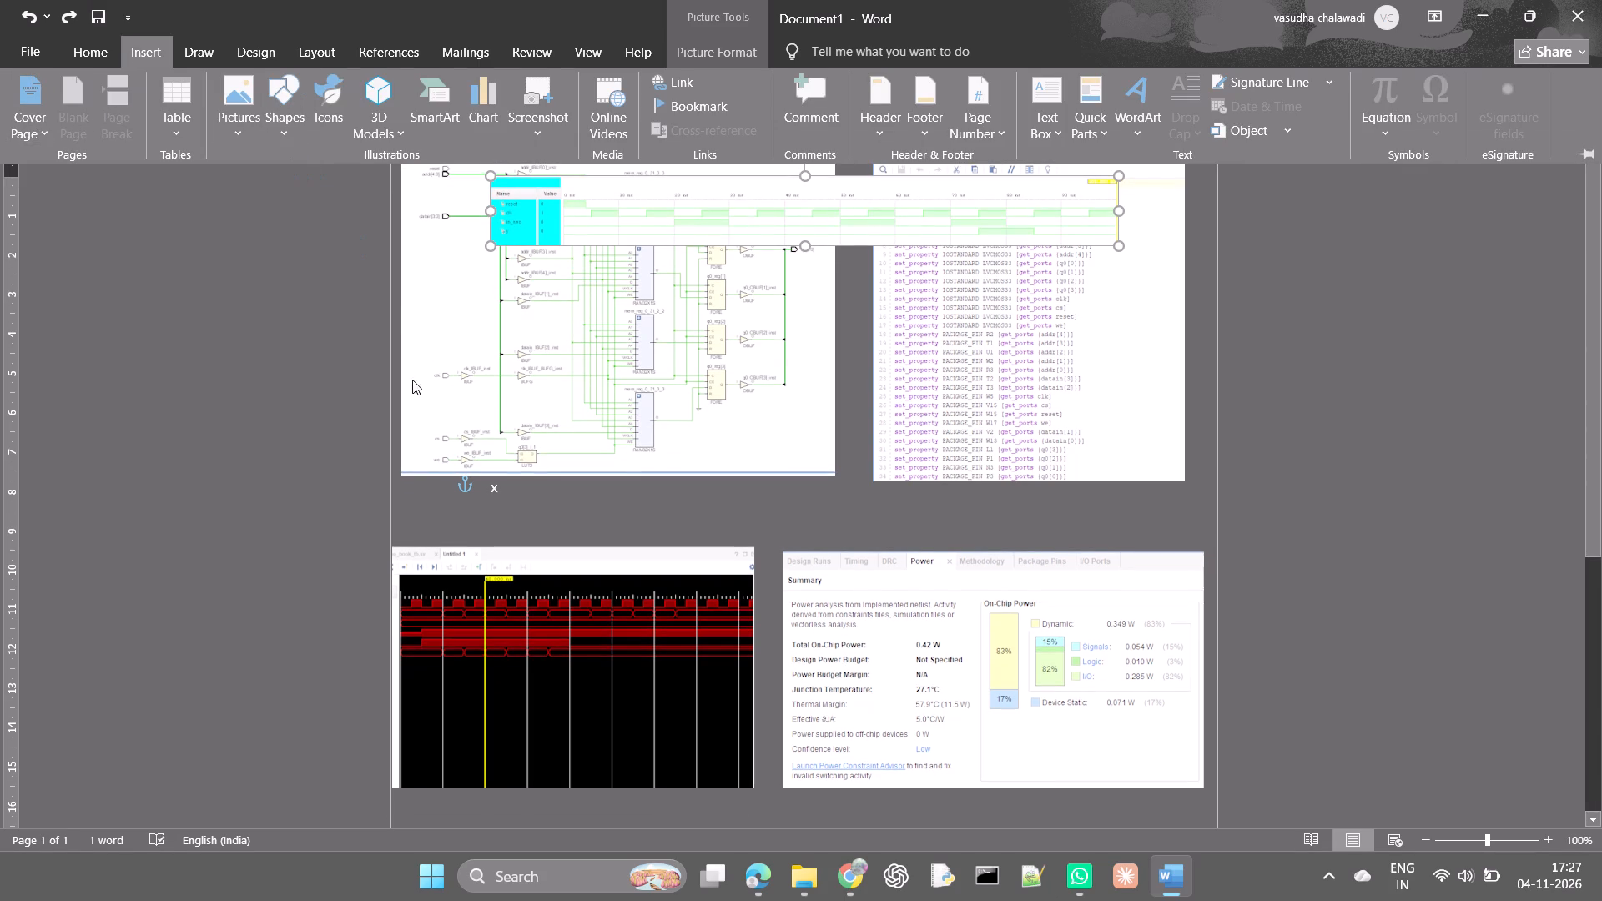
pyautogui.scroll(5, 202, 403)
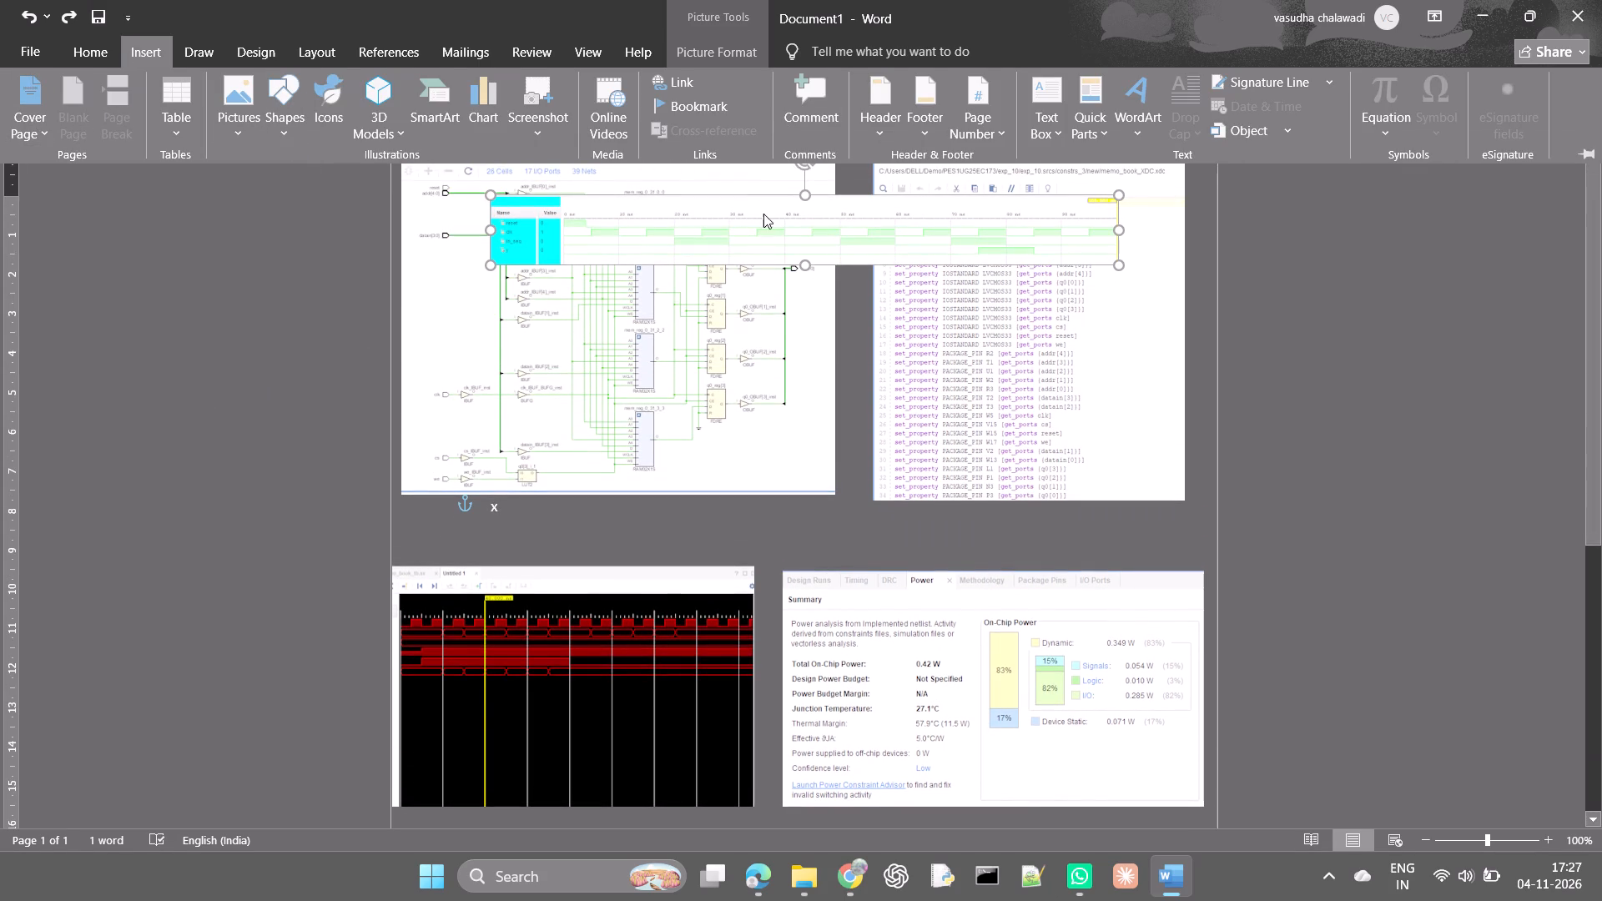
pyautogui.click(763, 217)
pyautogui.click(763, 217)
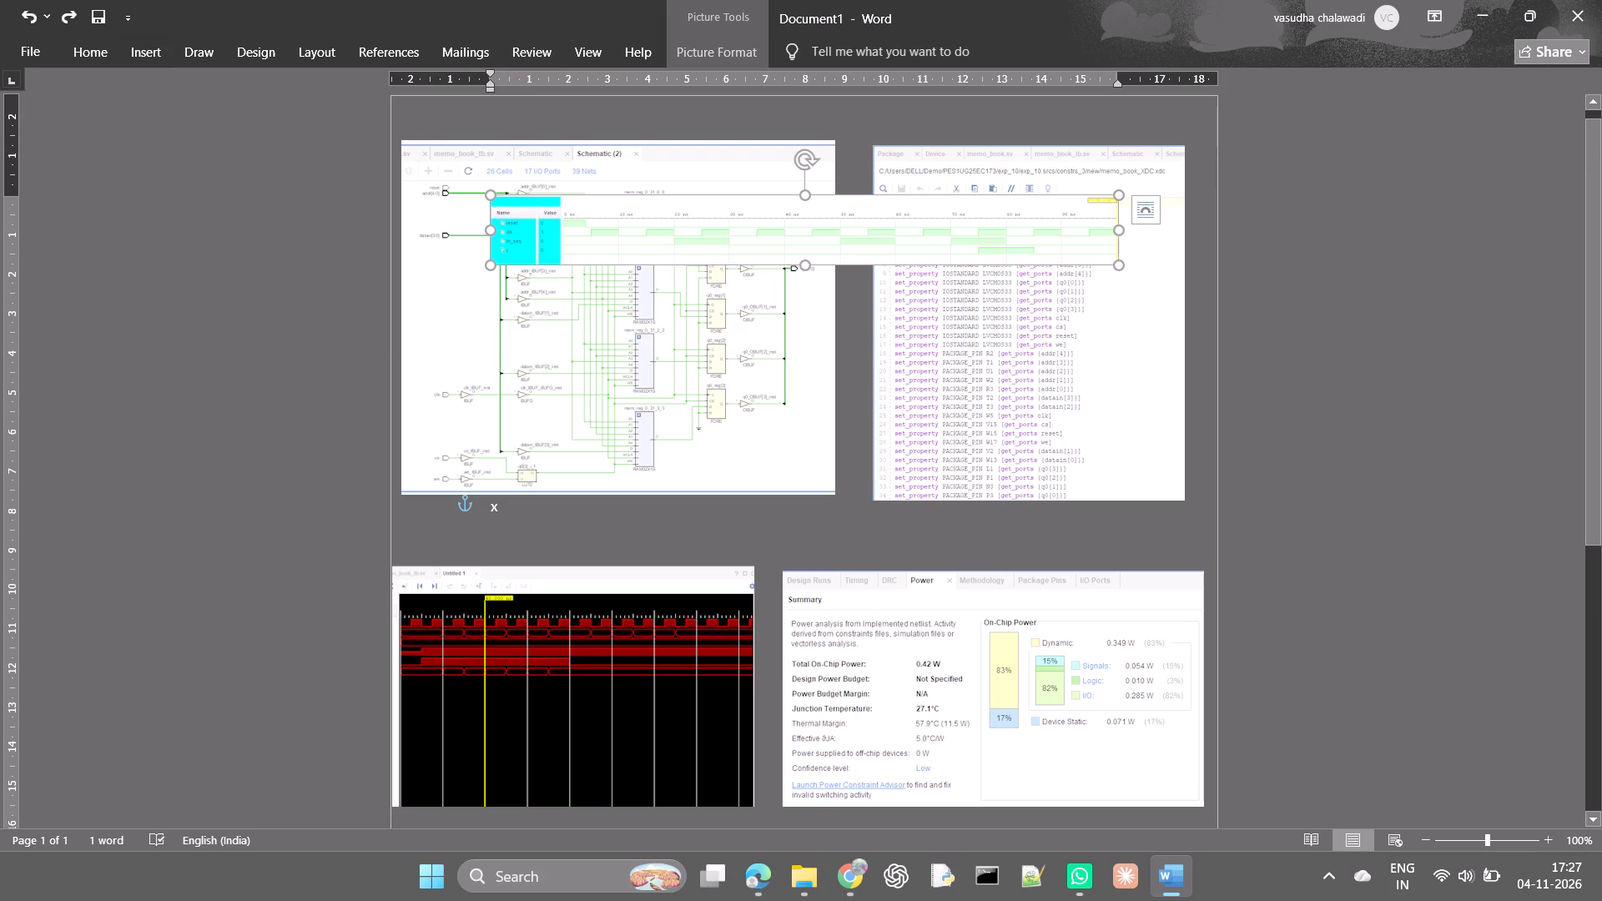
pyautogui.hotkey('ctrl', 'x')
# Insert a blank page after the page of screenshots.
pyautogui.scroll(-6, 763, 217)
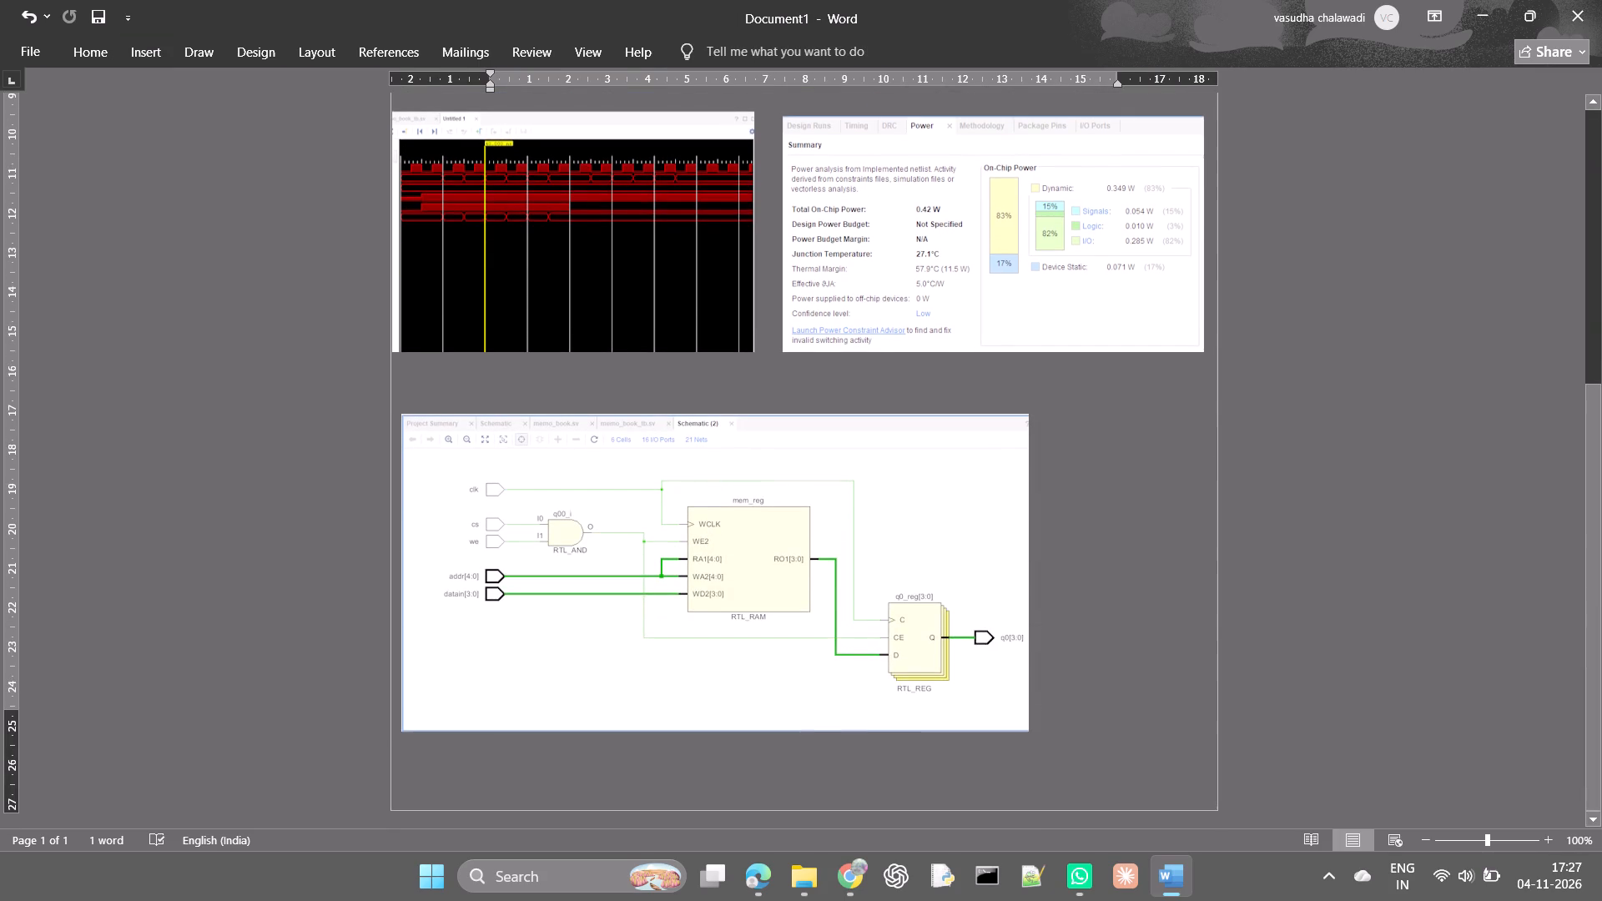
pyautogui.scroll(-3, 763, 217)
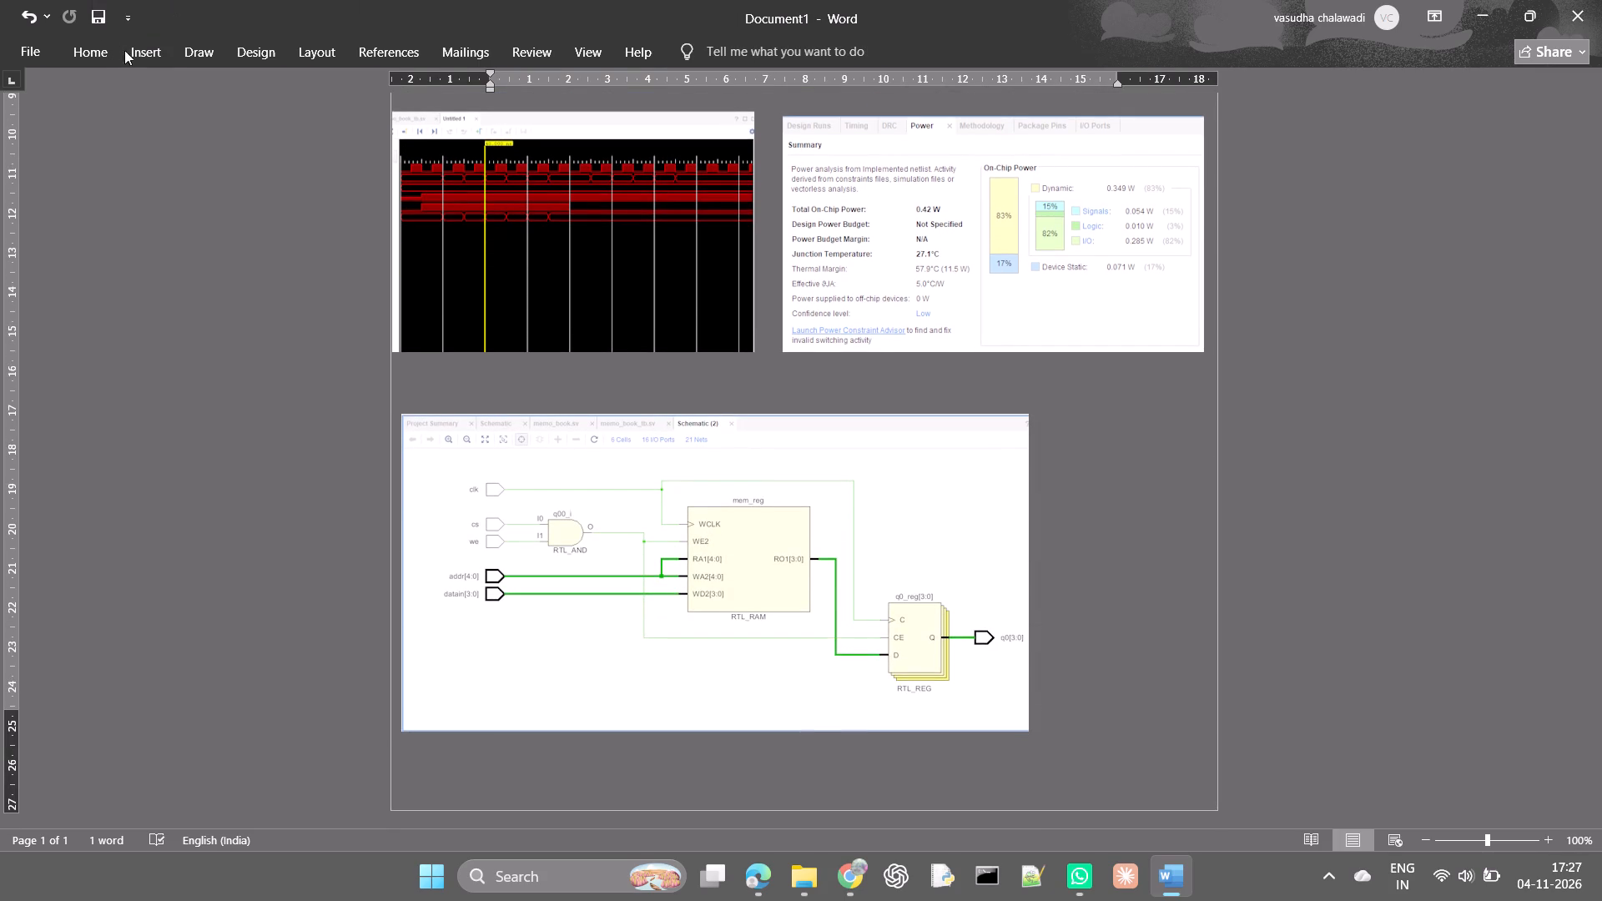
pyautogui.click(127, 54)
pyautogui.click(77, 109)
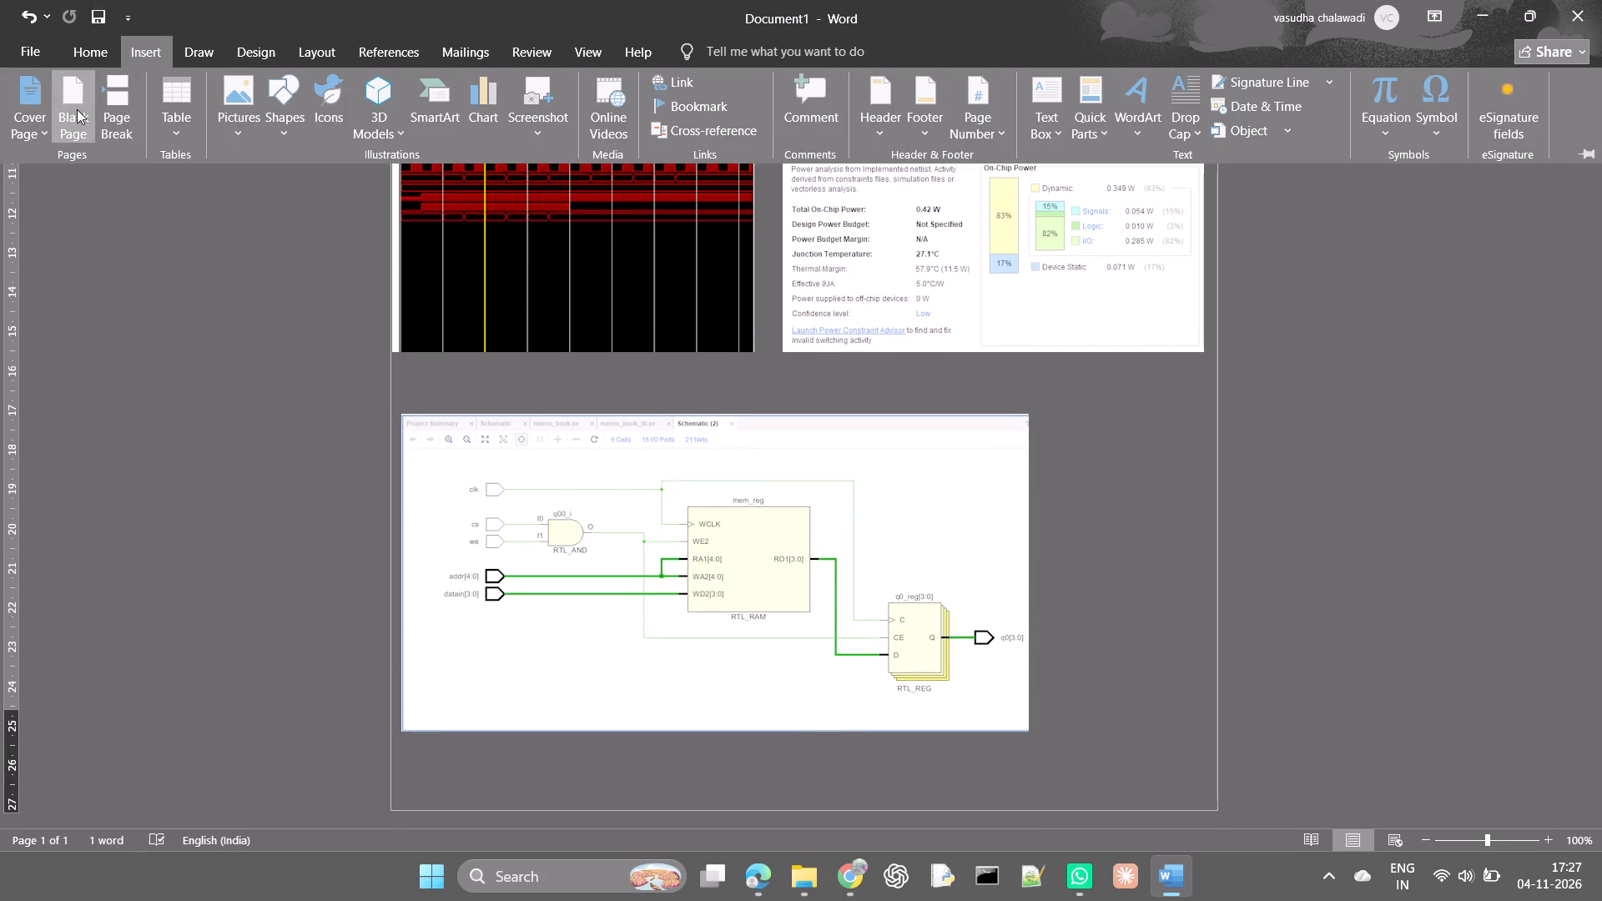
# Paste the cut waveform picture onto the new second page.
pyautogui.scroll(-2, 245, 389)
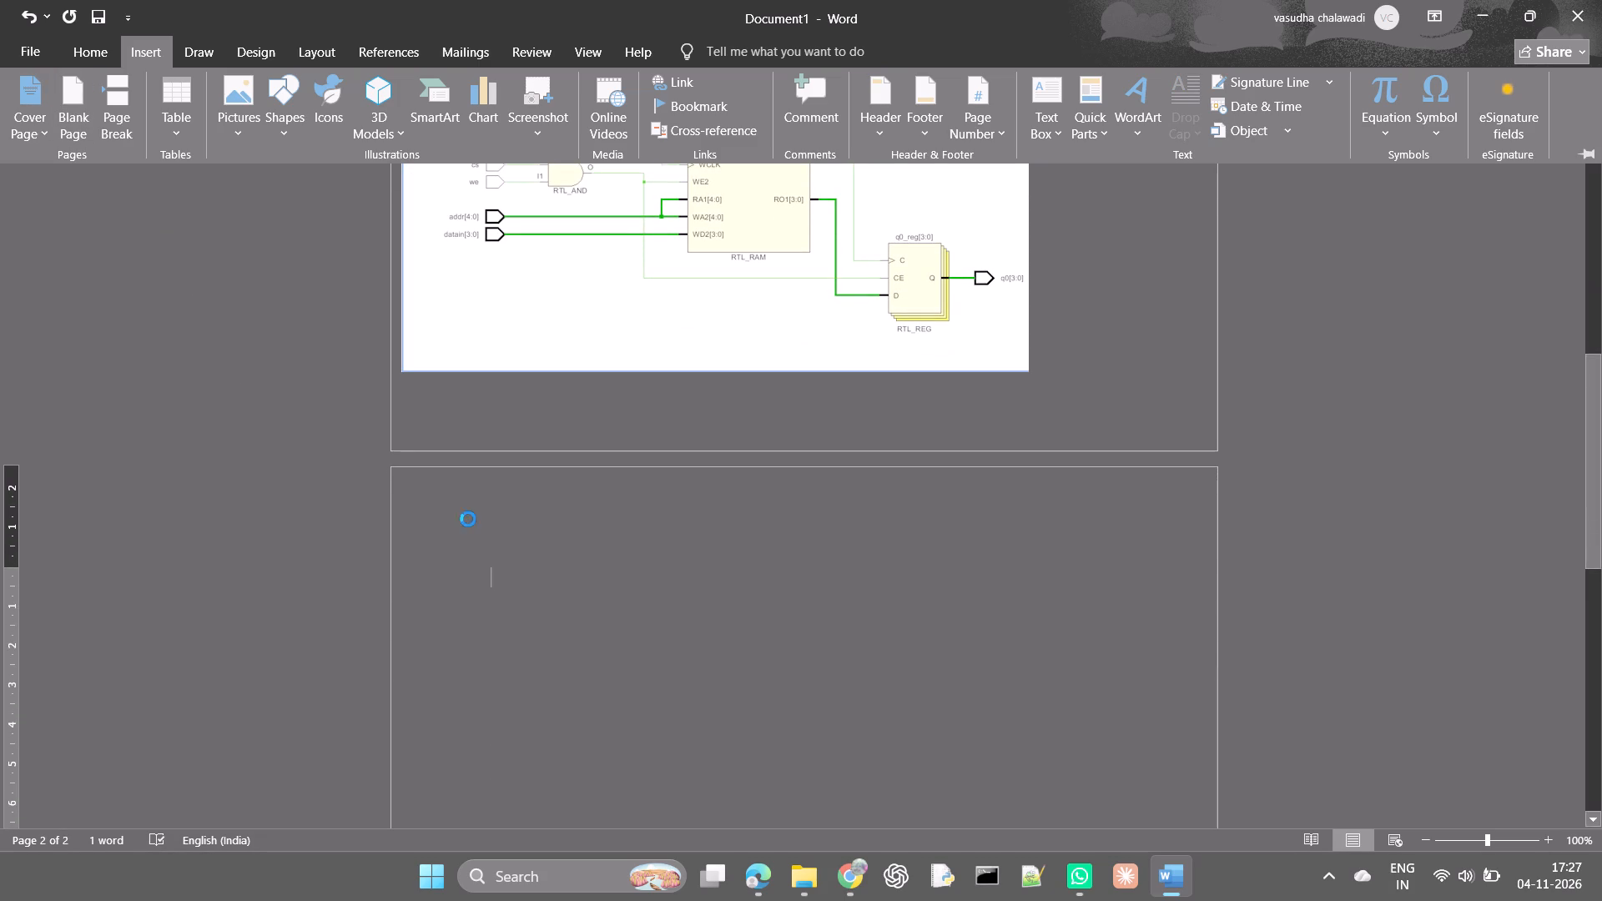
pyautogui.hotkey('ctrl', 'v')
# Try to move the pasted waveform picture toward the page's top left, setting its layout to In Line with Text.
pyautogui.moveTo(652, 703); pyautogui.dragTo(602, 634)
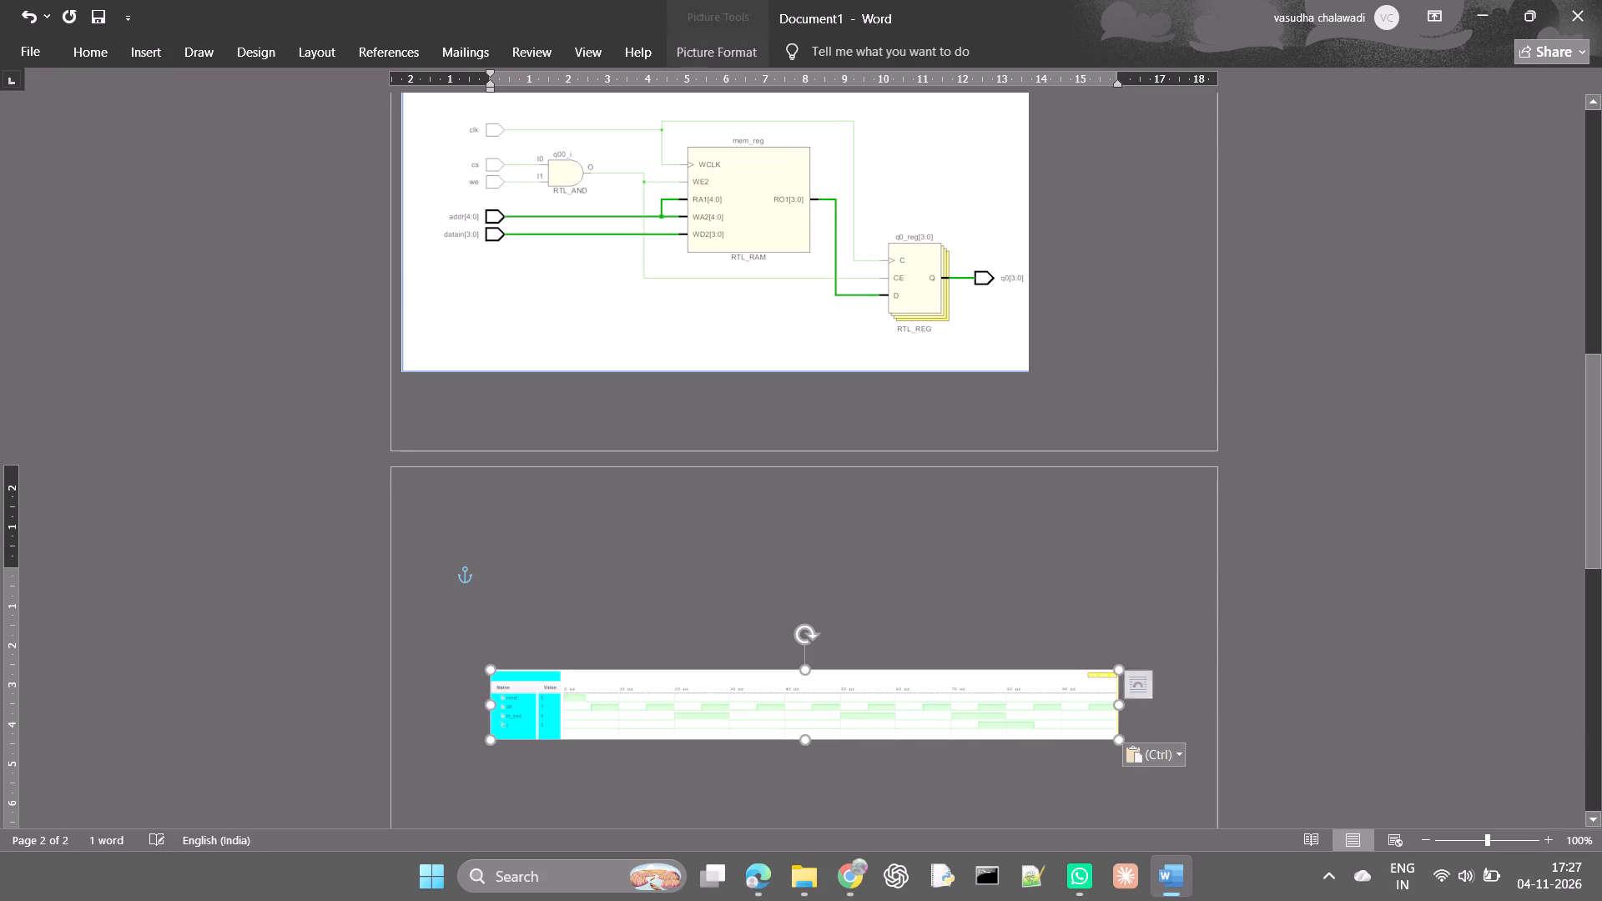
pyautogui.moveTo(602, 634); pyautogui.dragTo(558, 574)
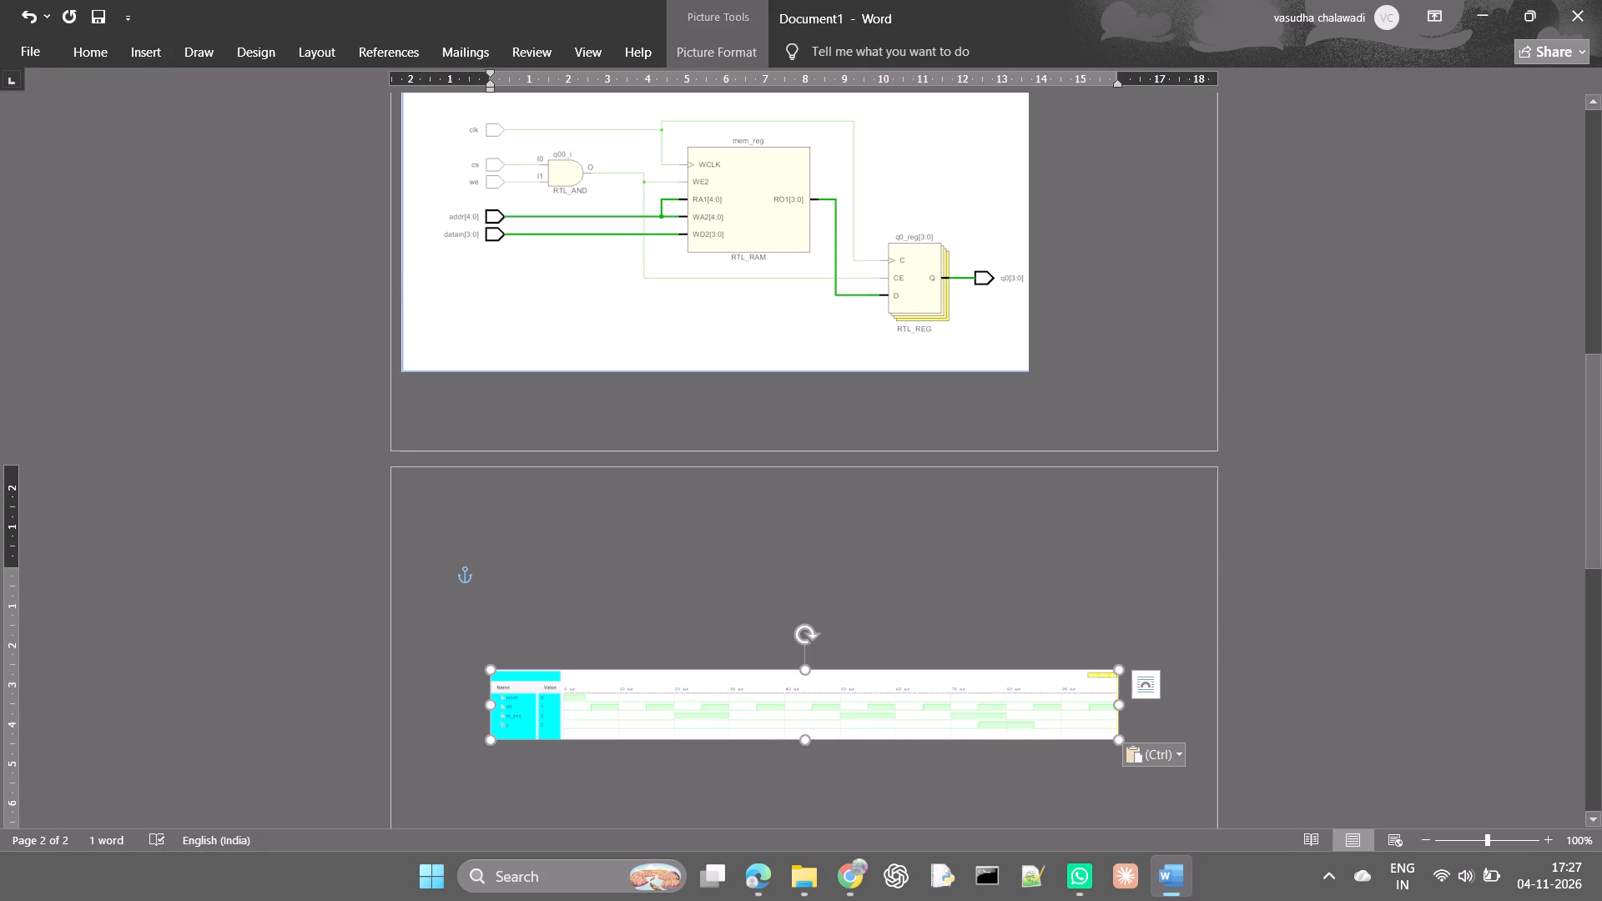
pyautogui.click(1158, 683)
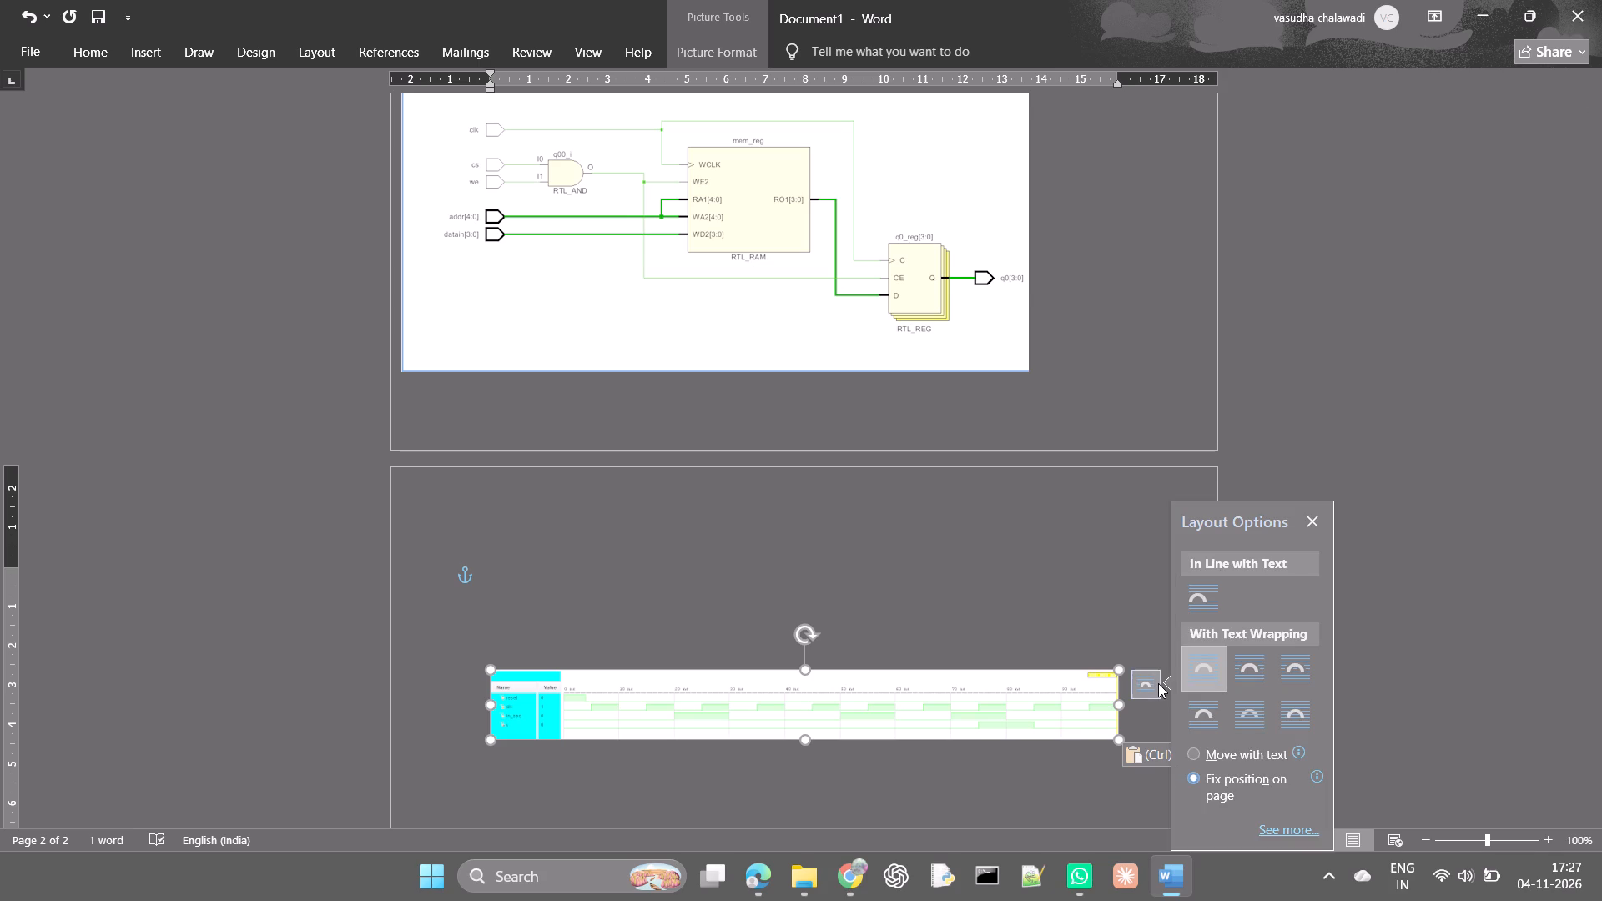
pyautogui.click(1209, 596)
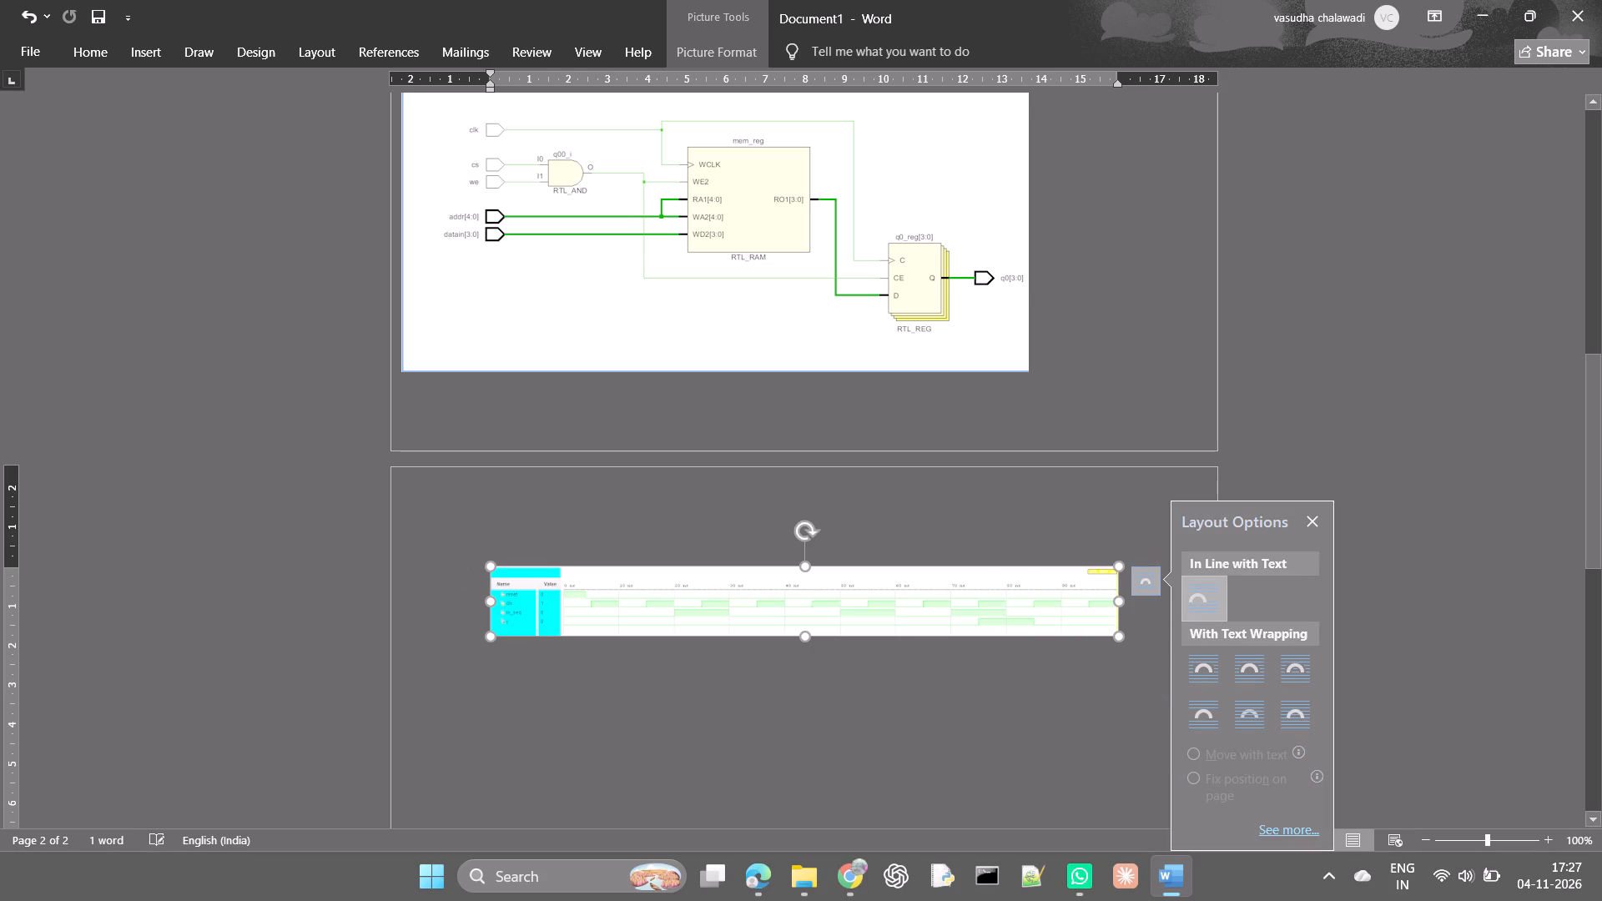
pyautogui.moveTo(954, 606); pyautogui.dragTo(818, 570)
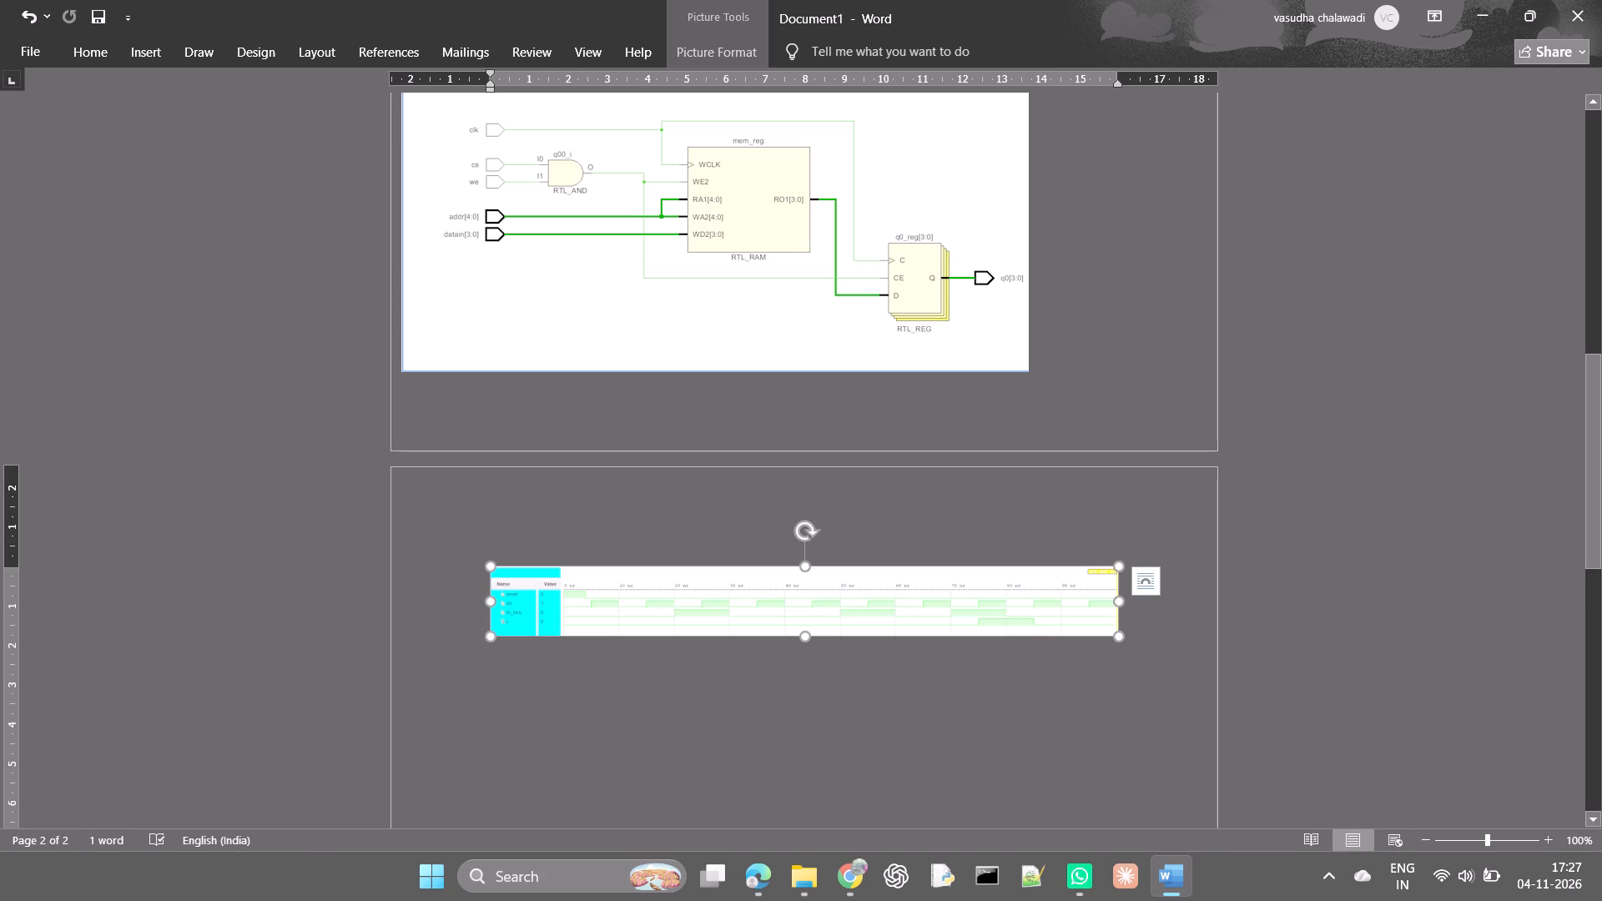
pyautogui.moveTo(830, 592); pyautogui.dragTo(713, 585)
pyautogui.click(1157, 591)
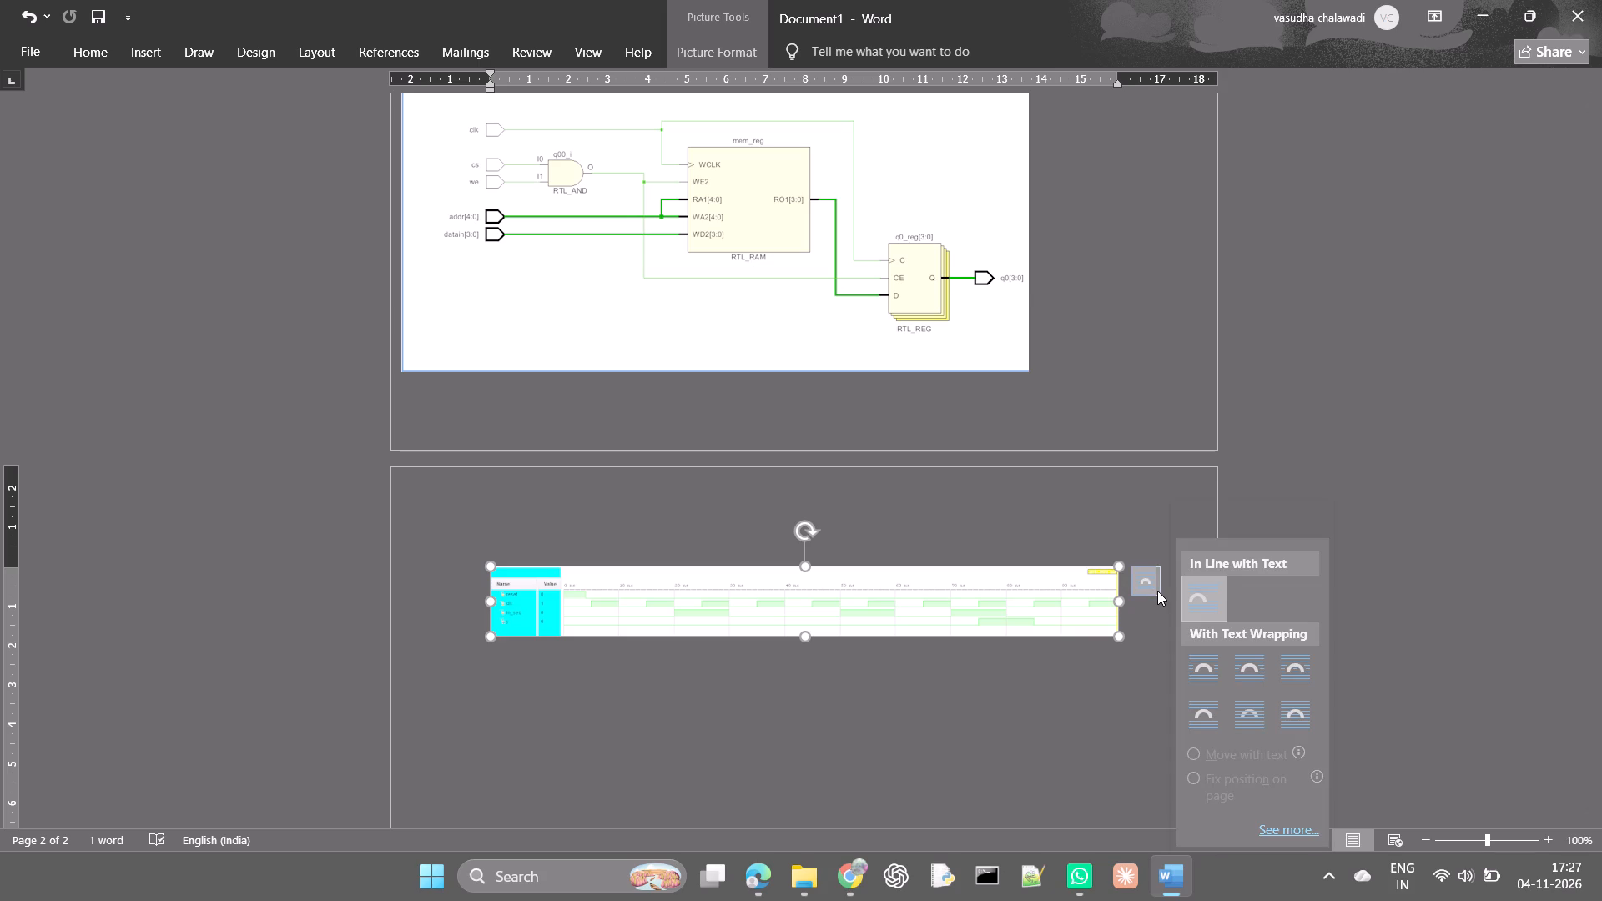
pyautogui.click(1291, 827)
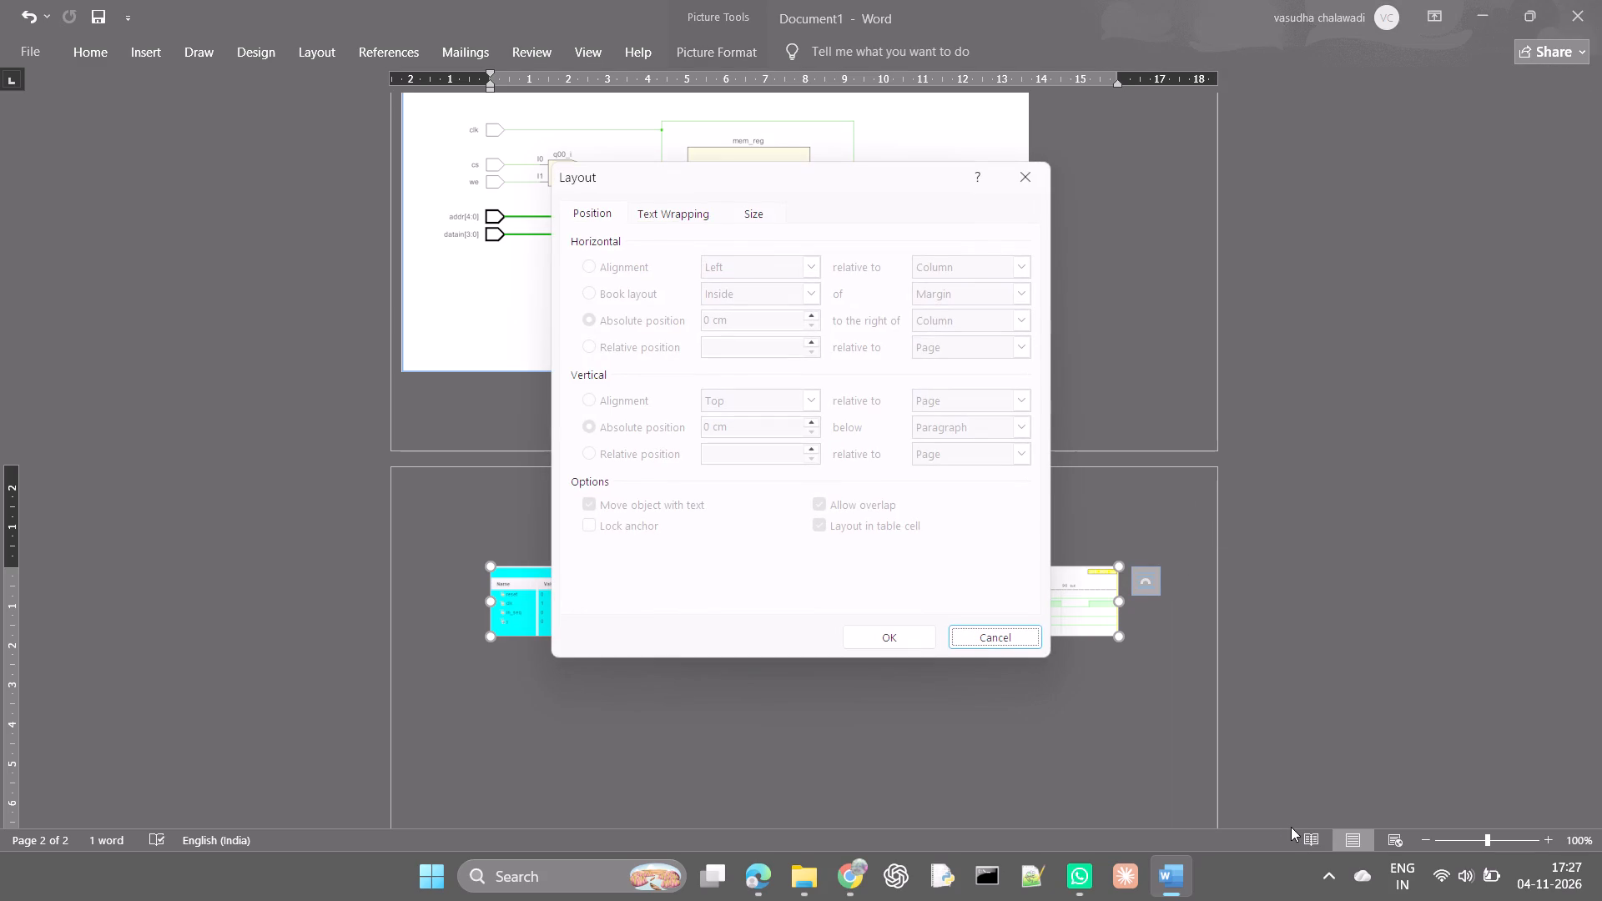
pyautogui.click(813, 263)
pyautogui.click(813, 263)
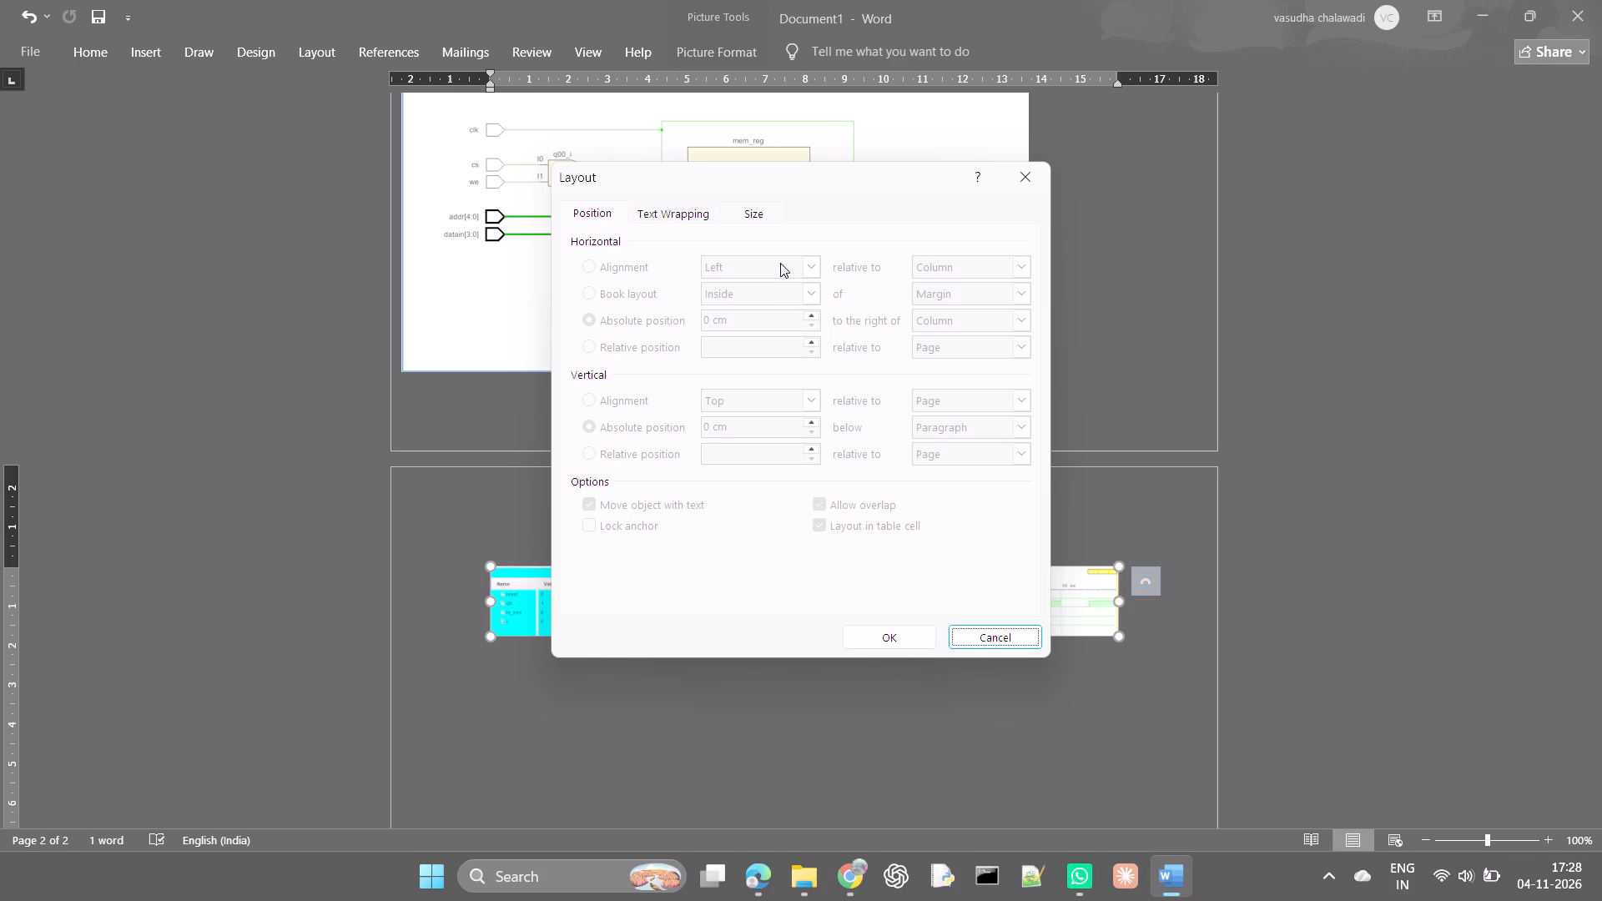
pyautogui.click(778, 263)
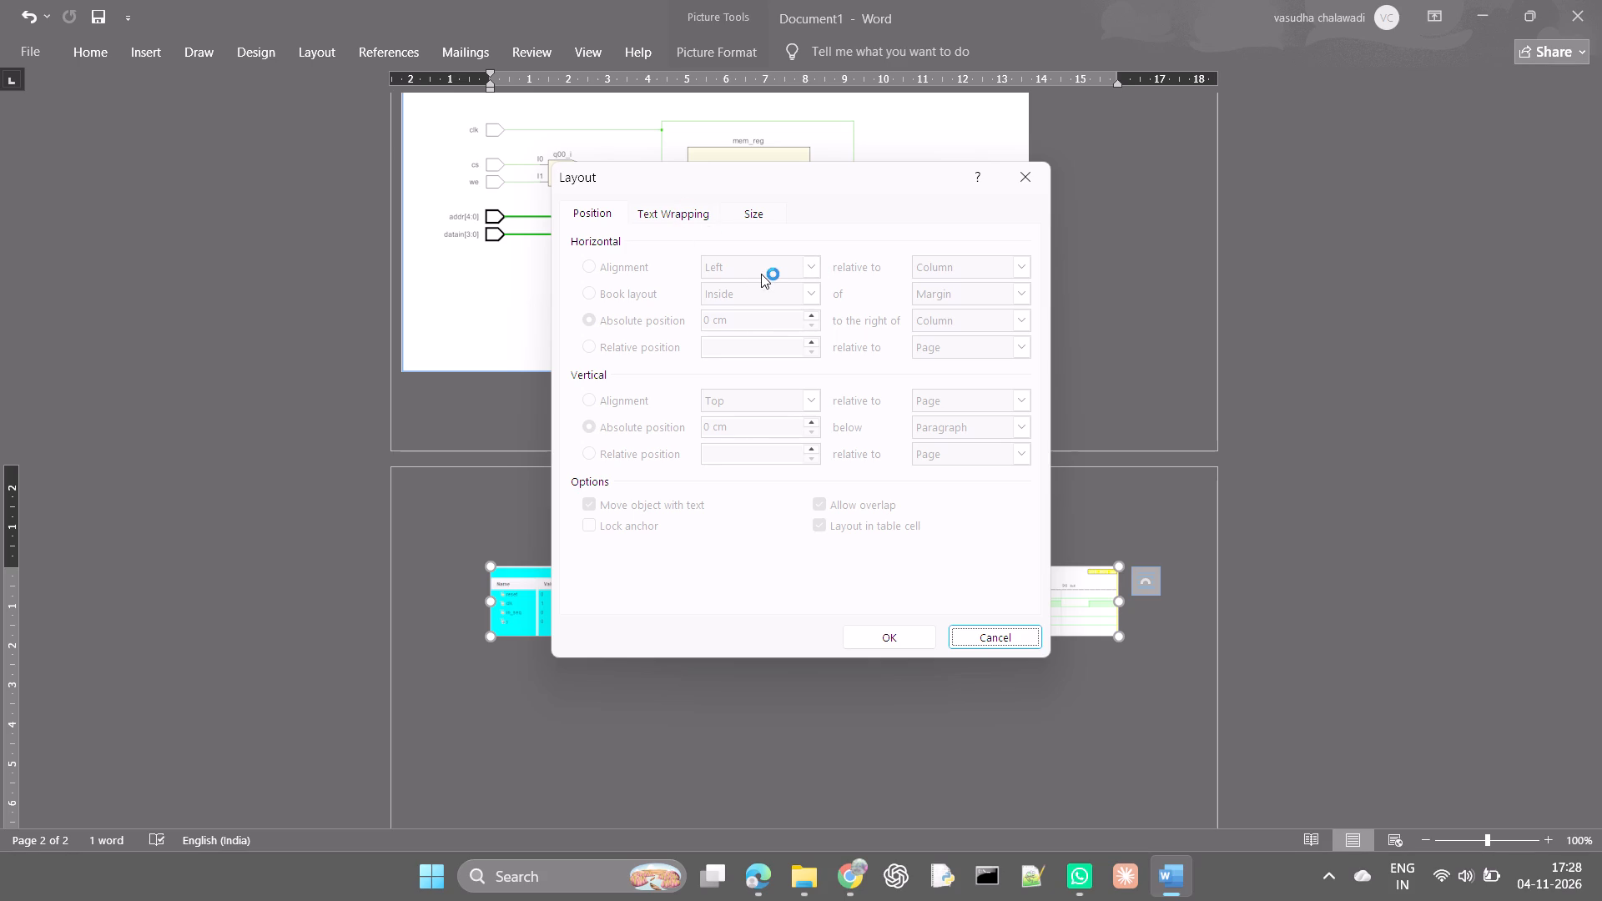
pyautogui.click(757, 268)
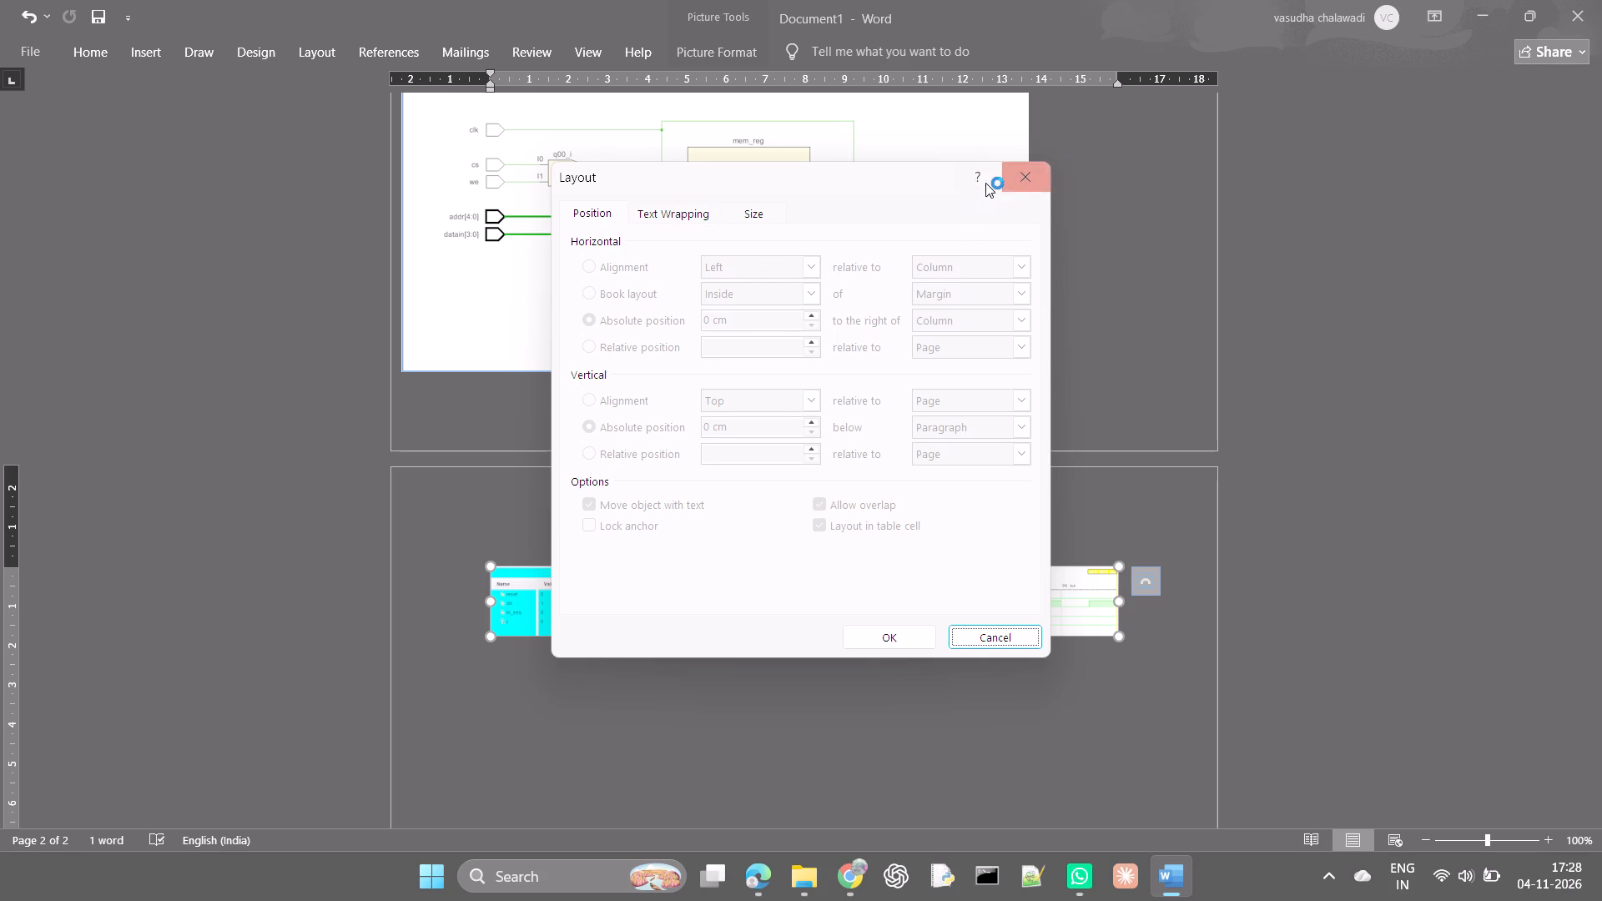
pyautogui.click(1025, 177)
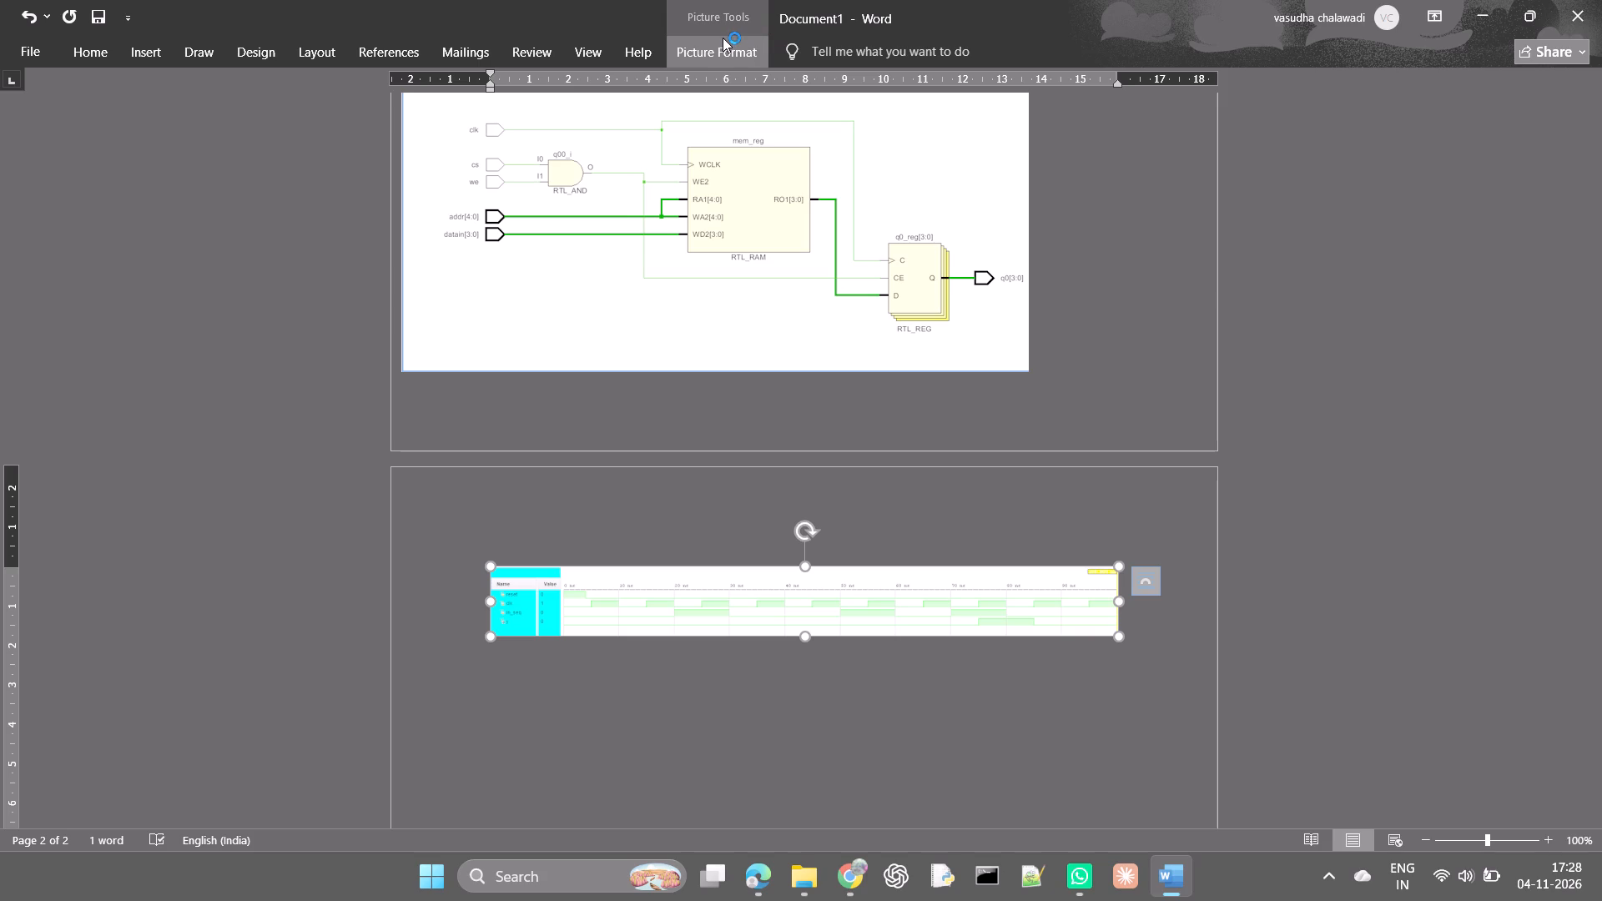
# Position the waveform picture at the top left of the second page with text wrapping.
pyautogui.click(723, 38)
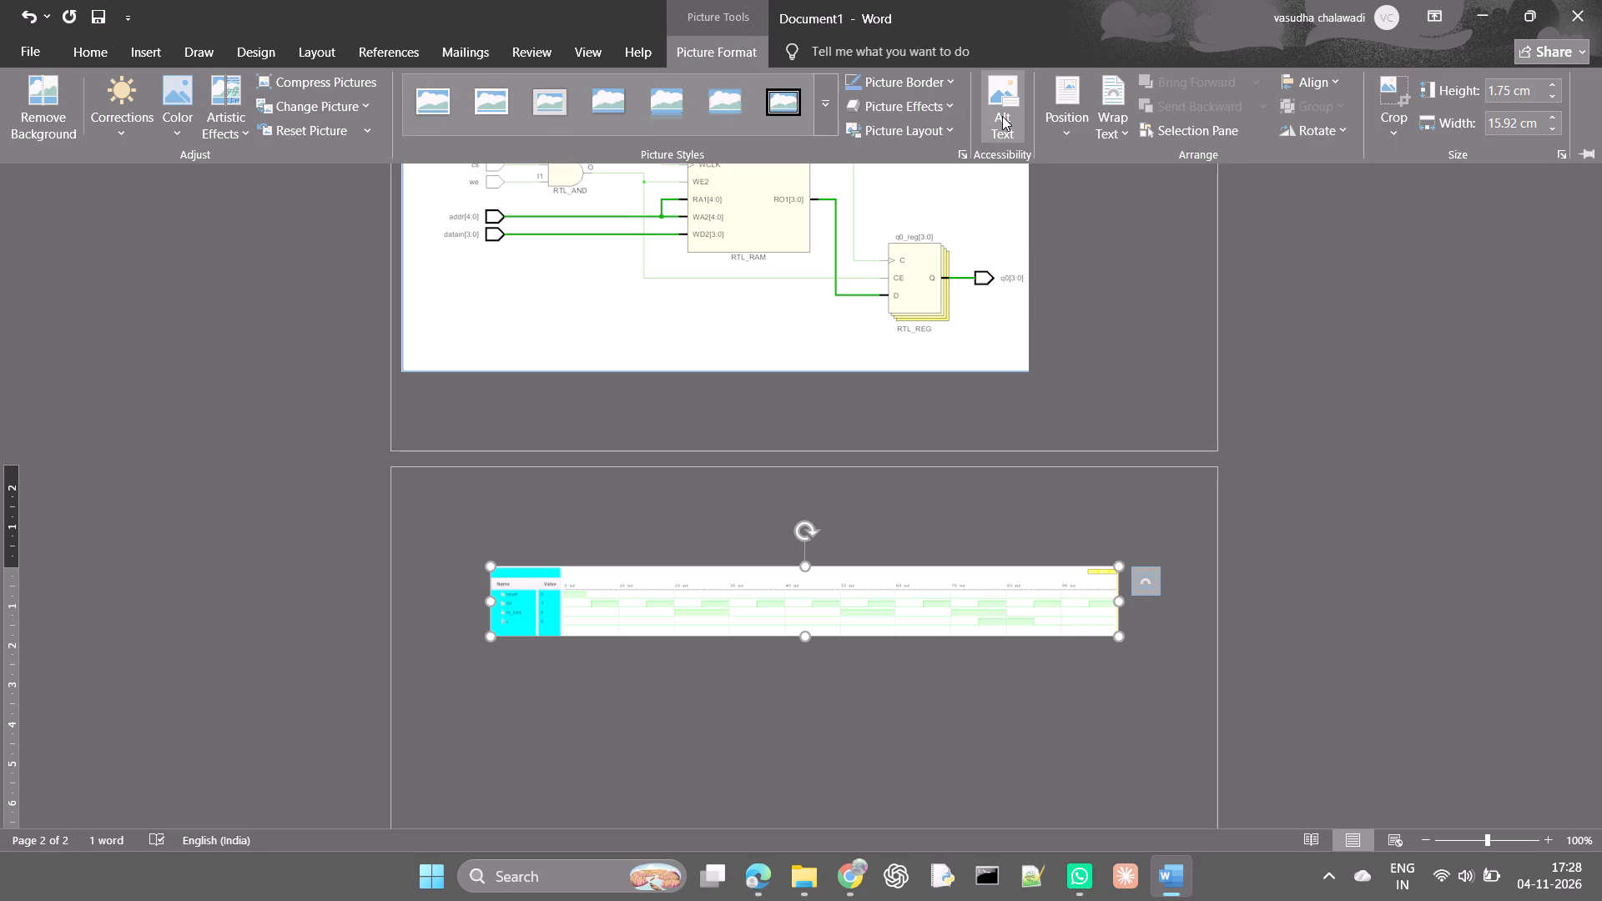
pyautogui.click(1051, 113)
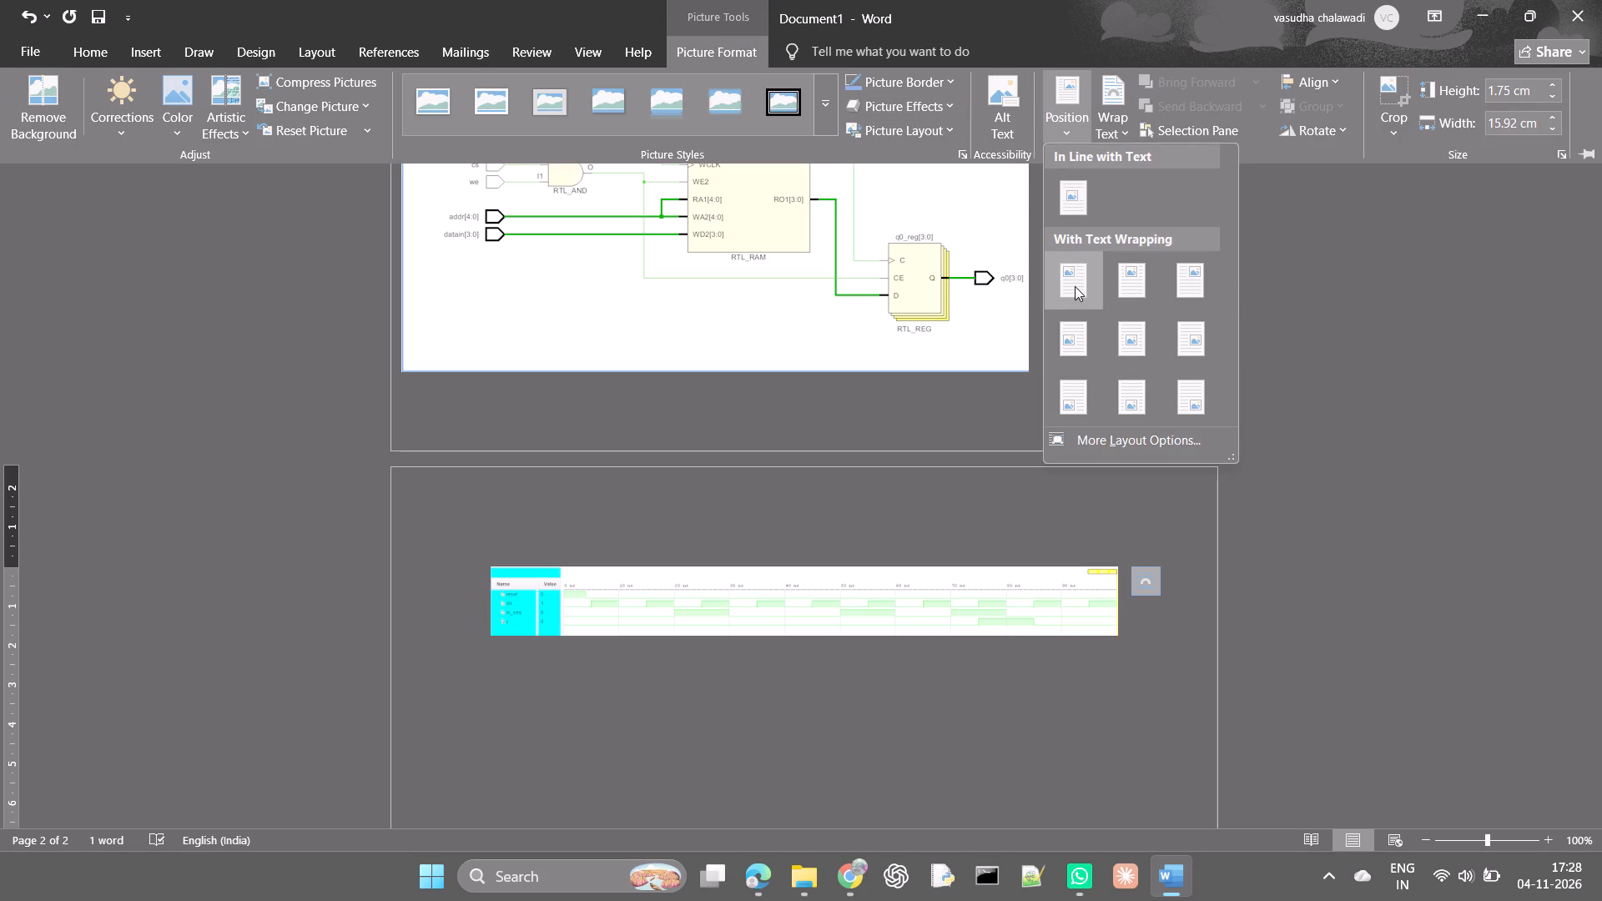
pyautogui.click(1075, 284)
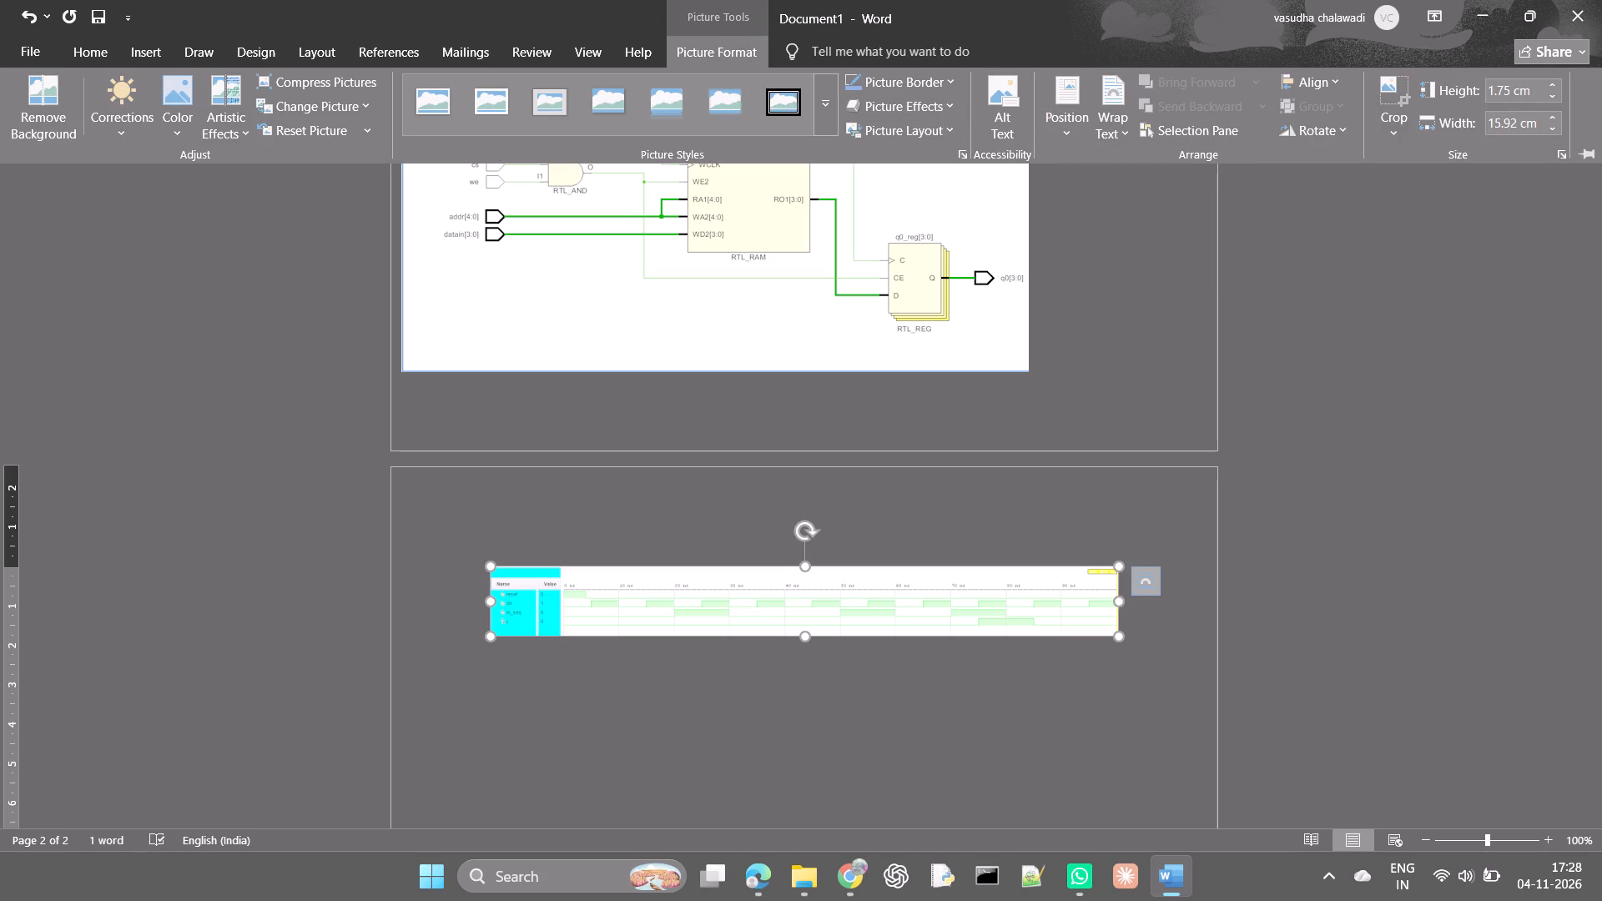
# Enlarge the waveform picture outward from its top-left corner toward the top of the second page.
pyautogui.moveTo(879, 581); pyautogui.dragTo(747, 511)
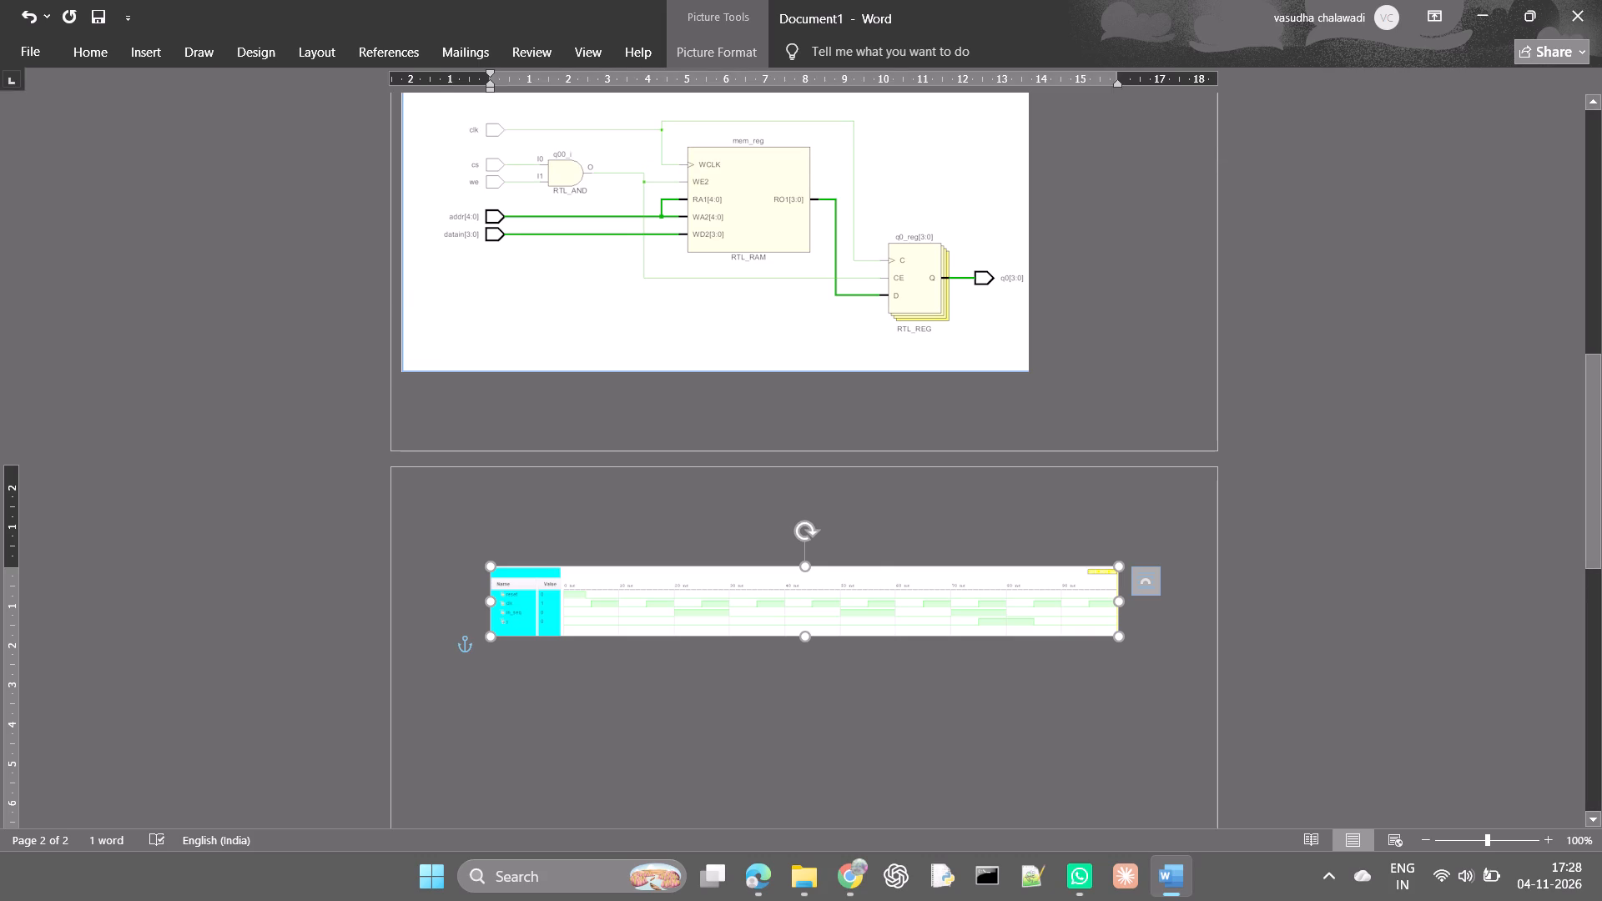
pyautogui.moveTo(494, 561); pyautogui.dragTo(441, 506)
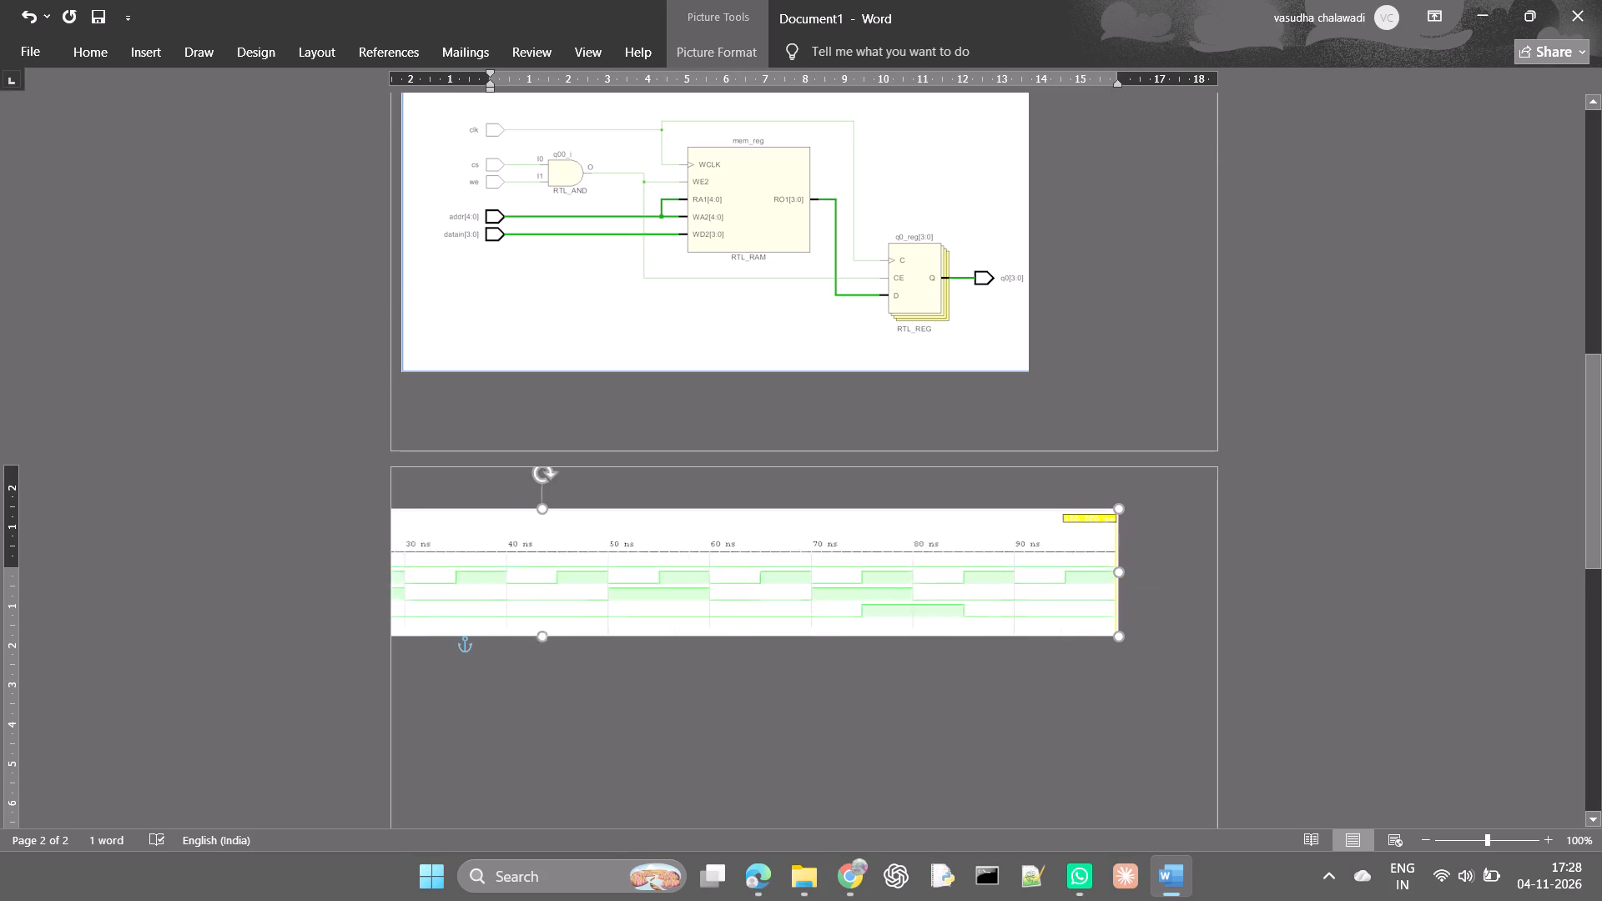
pyautogui.moveTo(441, 506); pyautogui.dragTo(824, 500)
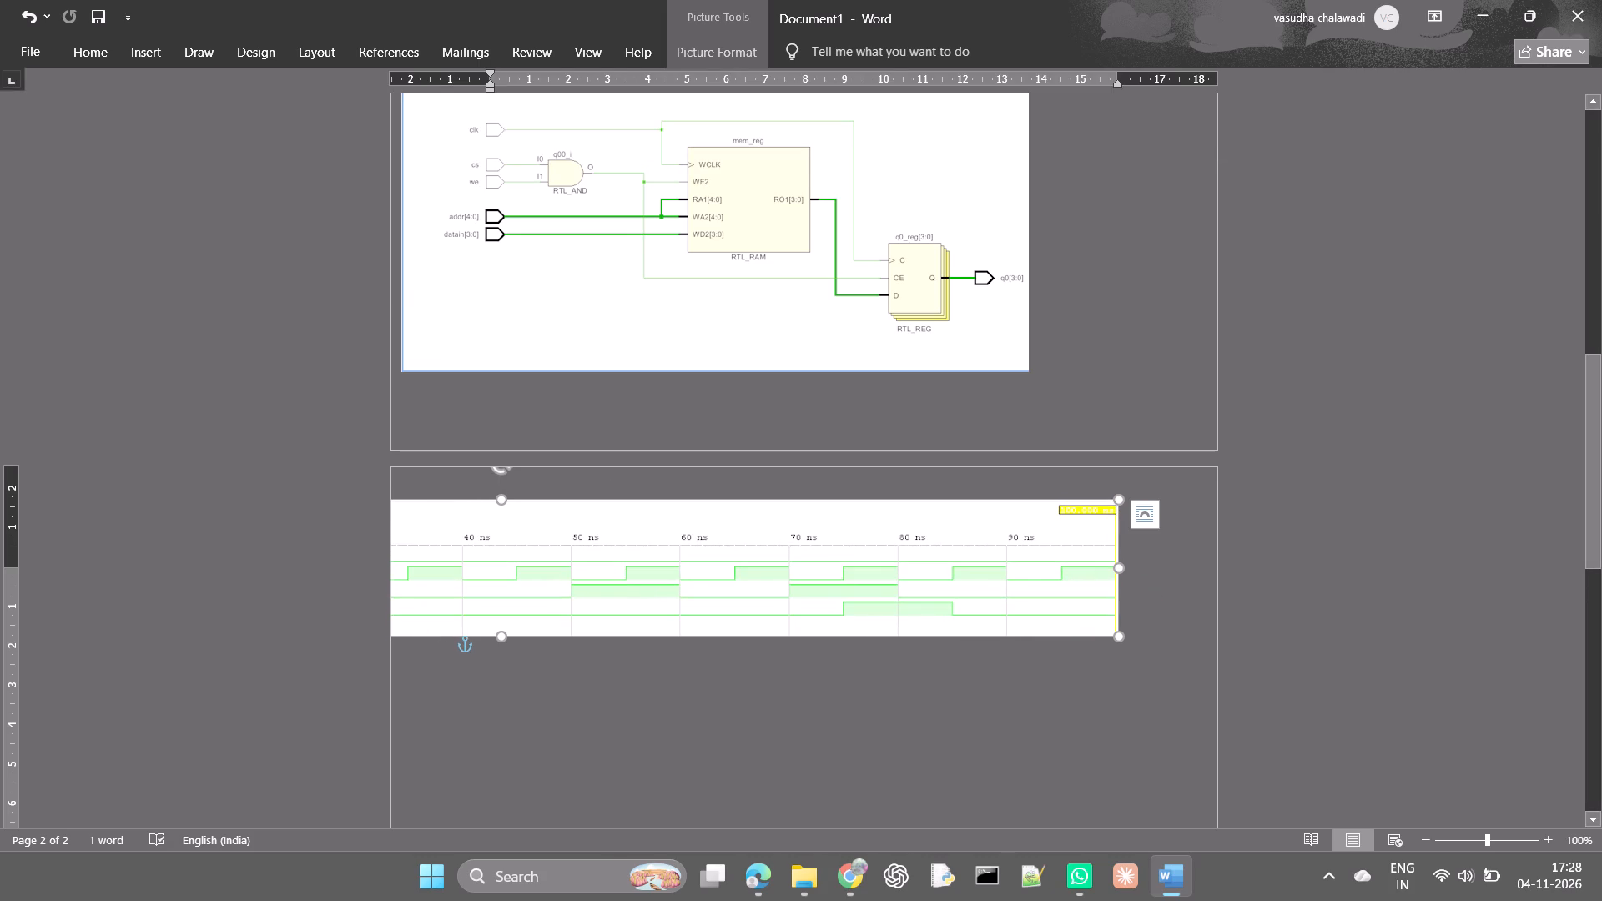
# Shift the enlarged waveform picture to the right and up, and reduce its height from the upper edge.
pyautogui.moveTo(802, 571); pyautogui.dragTo(963, 546)
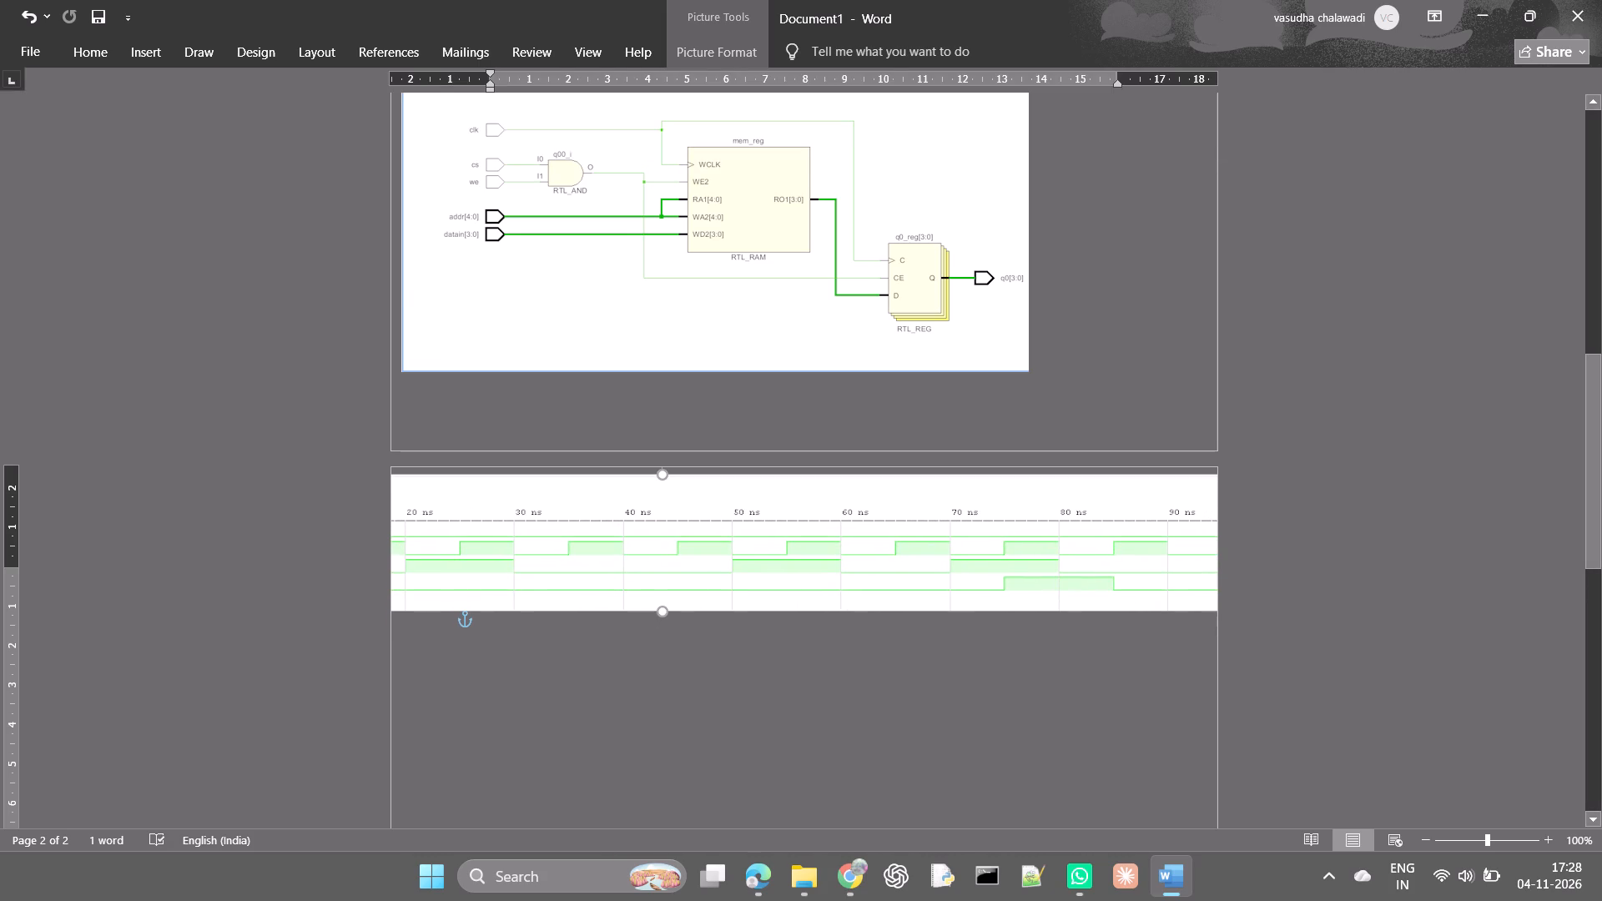
pyautogui.moveTo(660, 476); pyautogui.dragTo(667, 507)
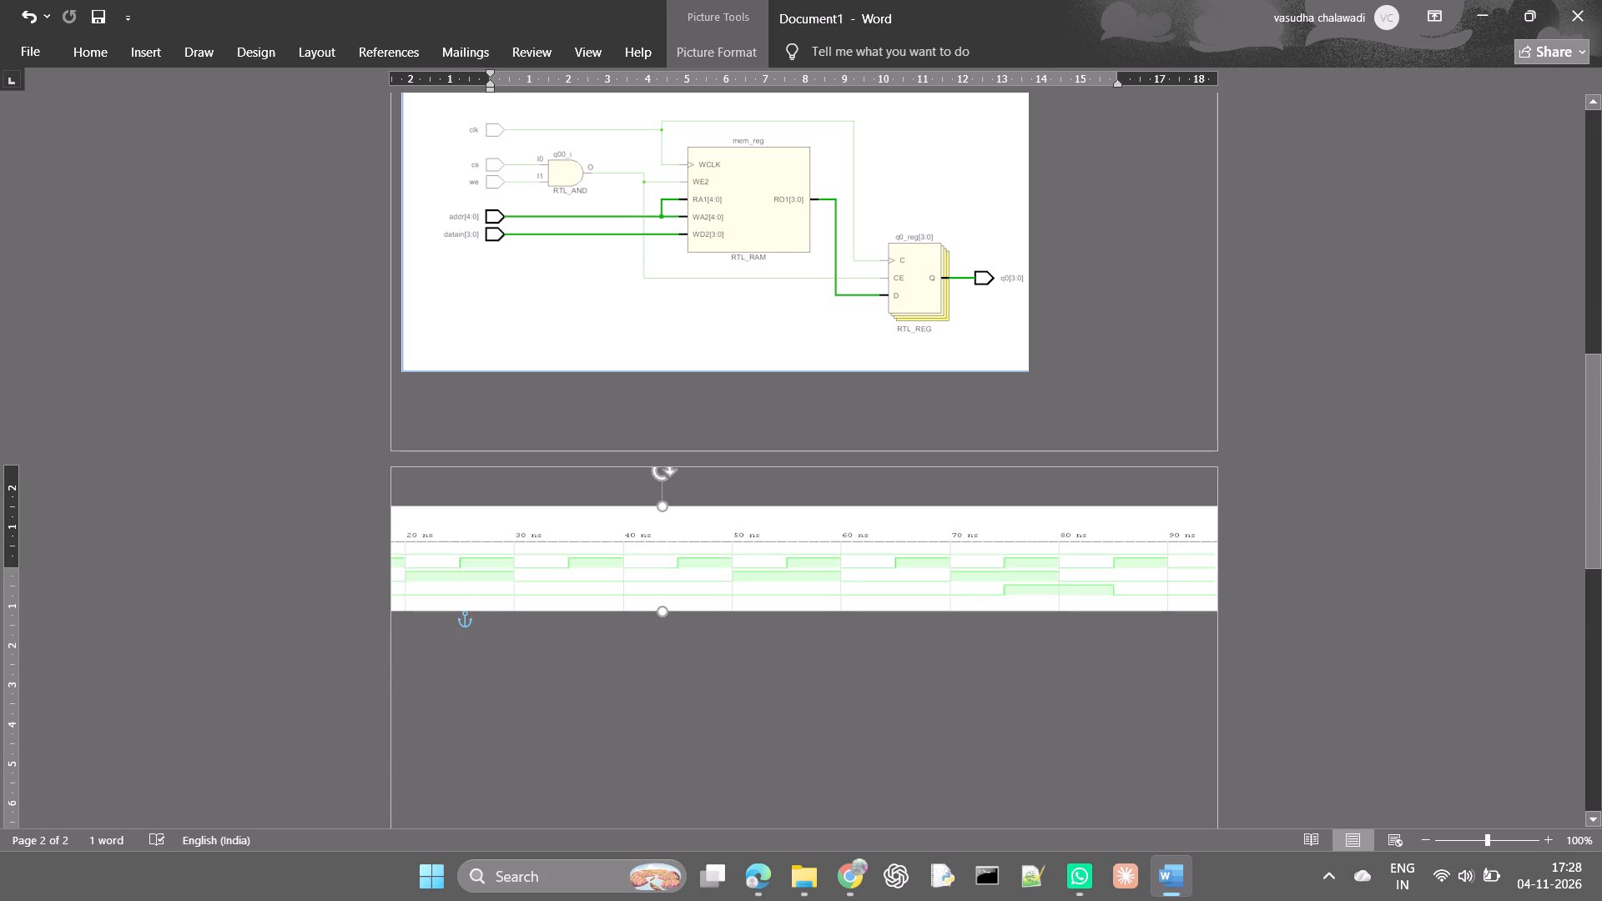
pyautogui.moveTo(667, 507); pyautogui.dragTo(667, 496)
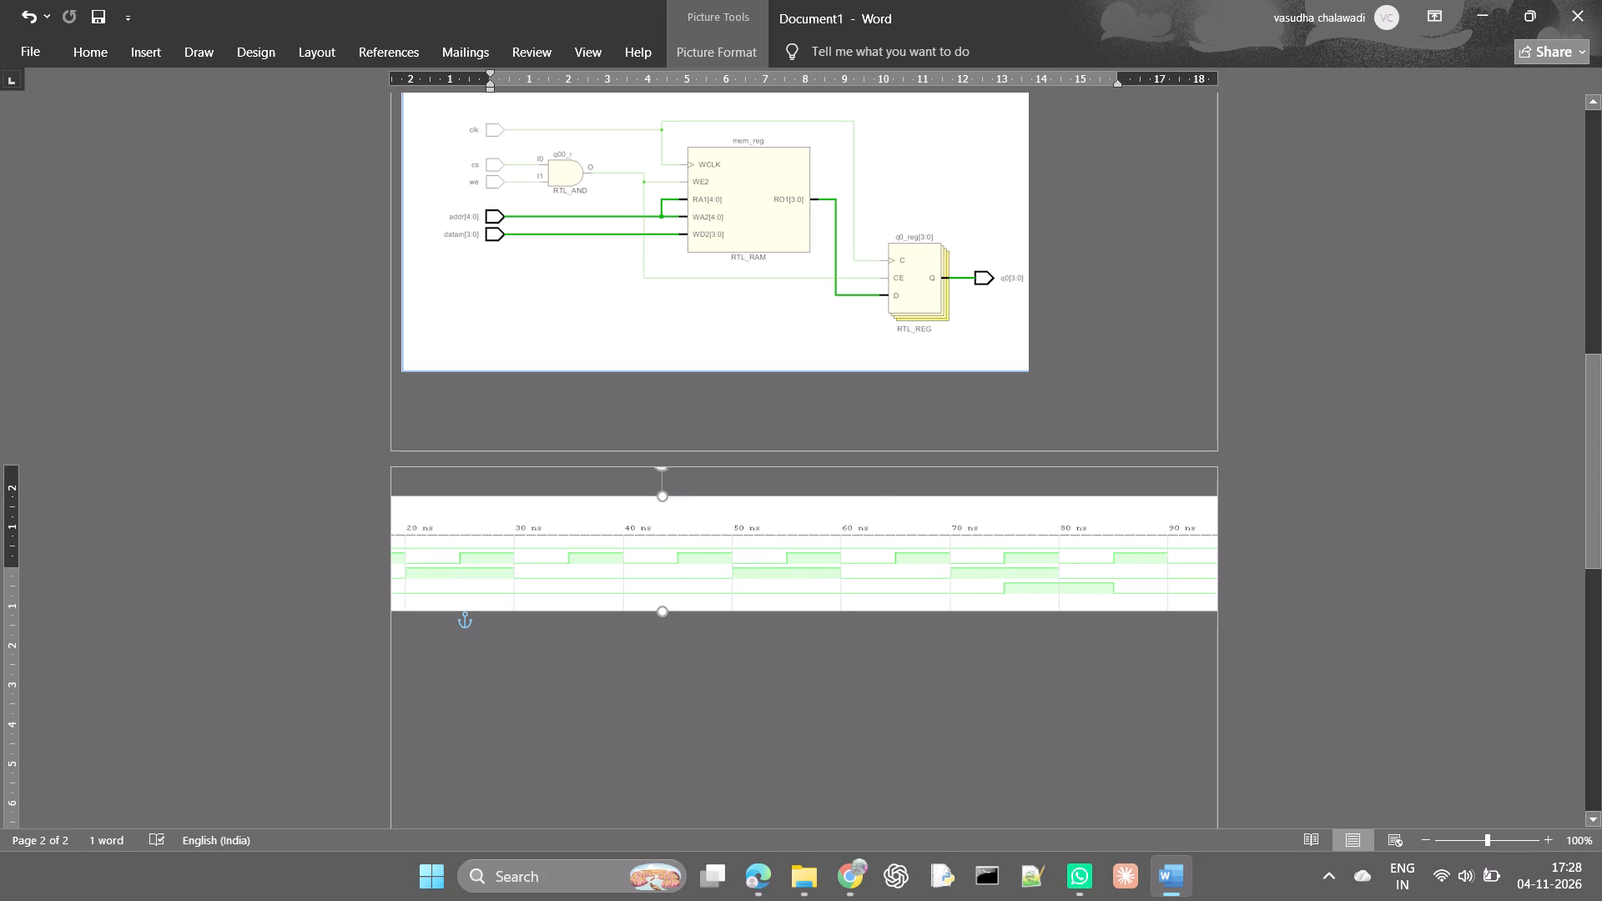
# Move the waveform picture right to bring its left end onto the second page, and shrink it from its lower-left corner.
pyautogui.moveTo(634, 562); pyautogui.dragTo(1047, 564)
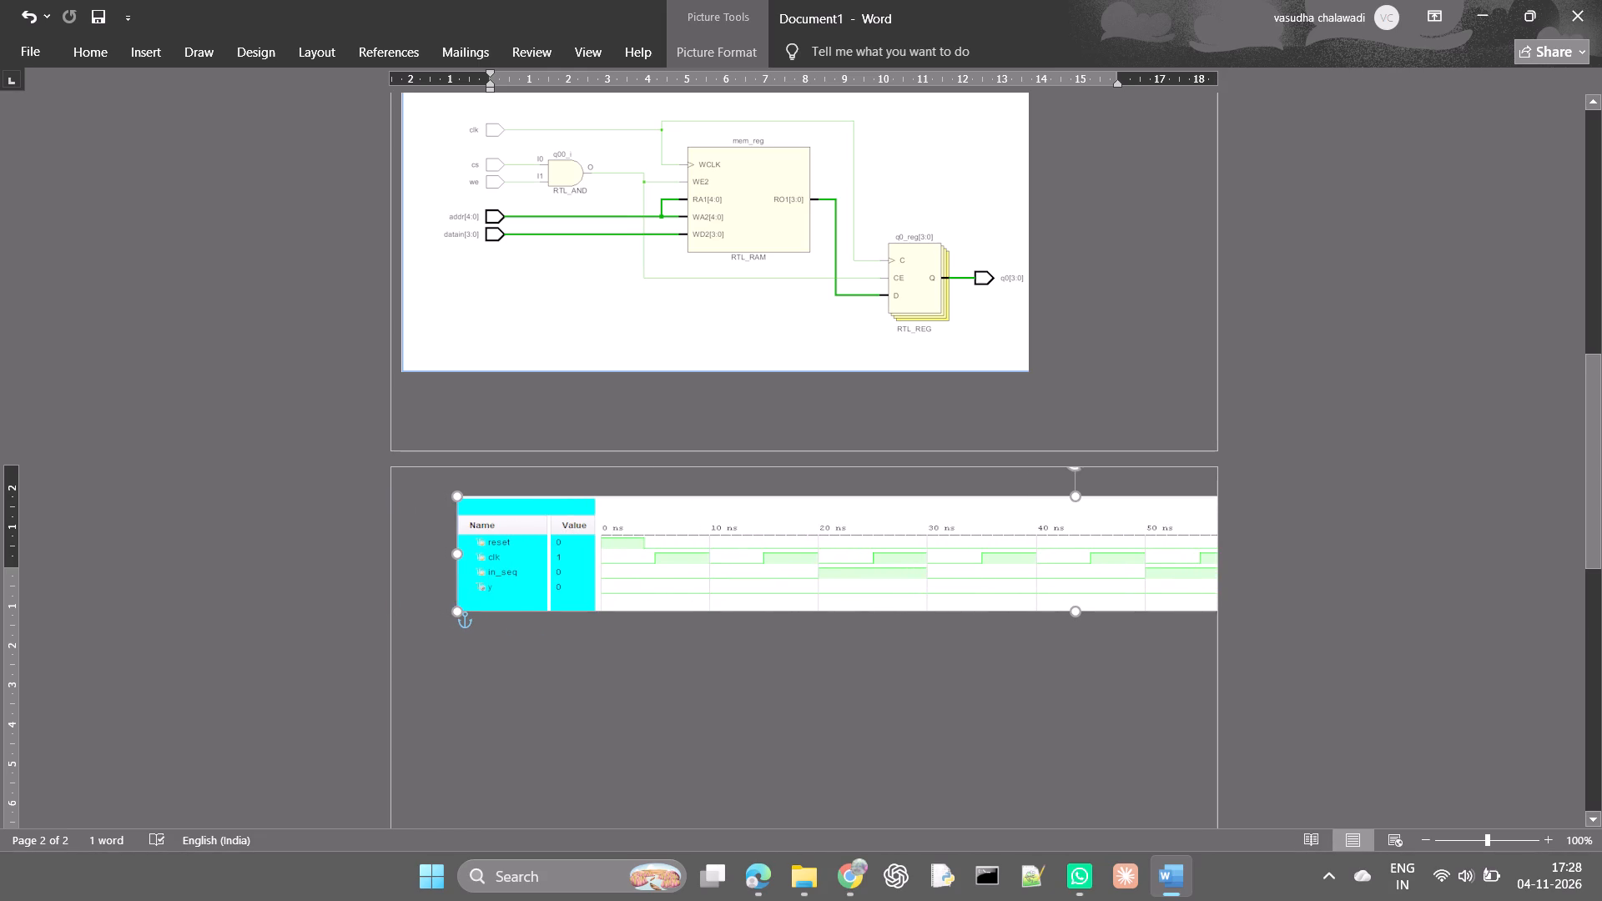
pyautogui.moveTo(461, 609); pyautogui.dragTo(622, 514)
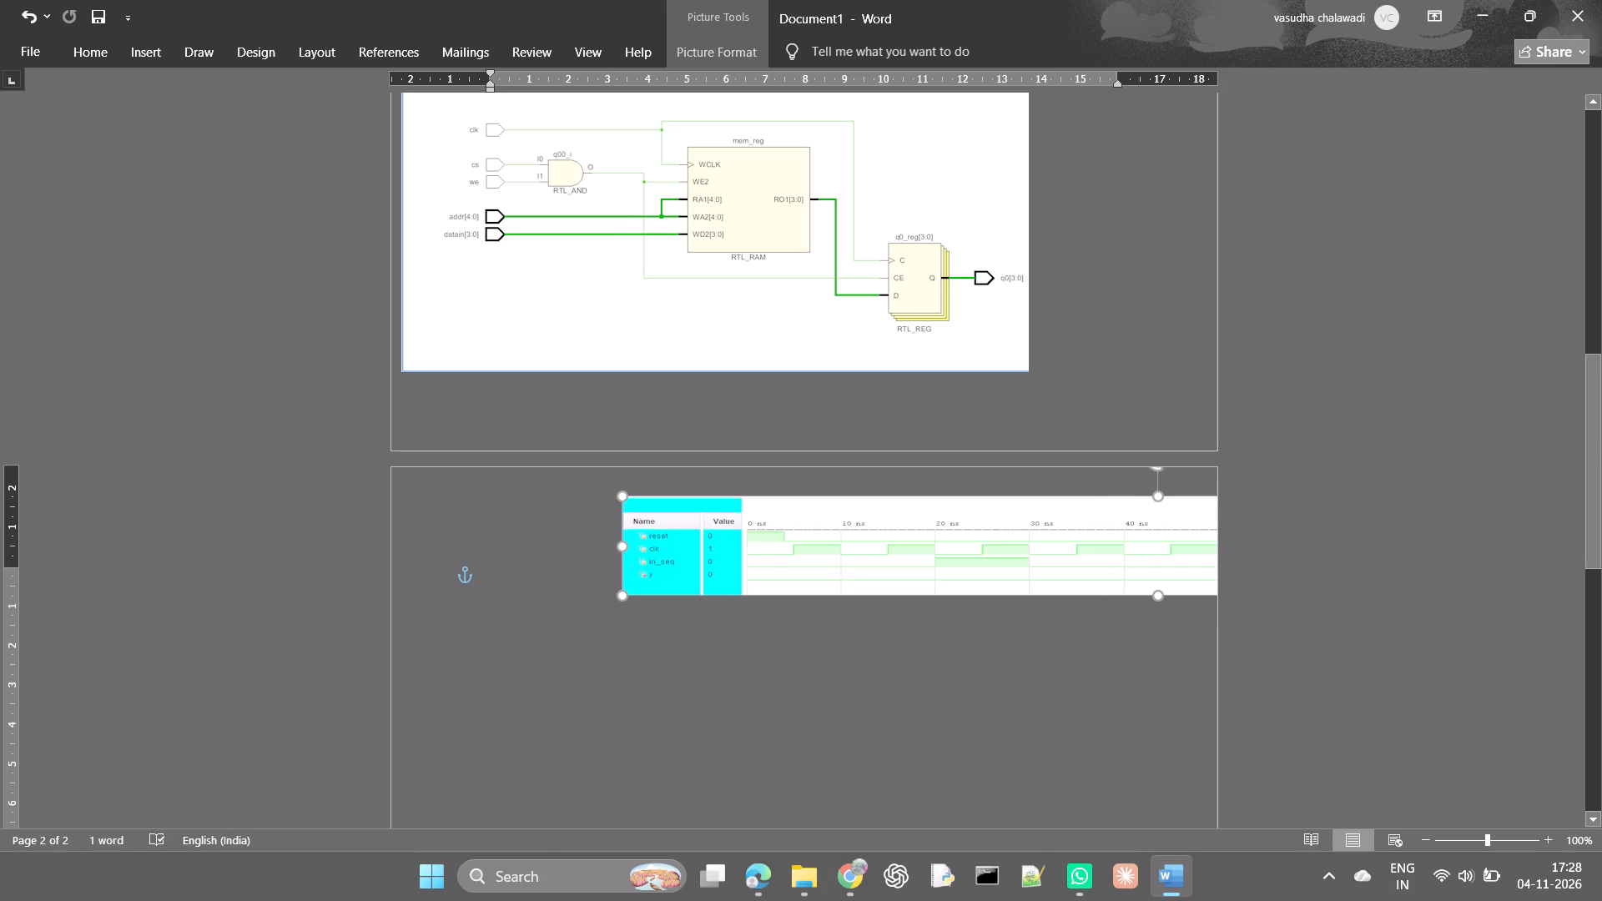
pyautogui.moveTo(821, 528); pyautogui.dragTo(622, 516)
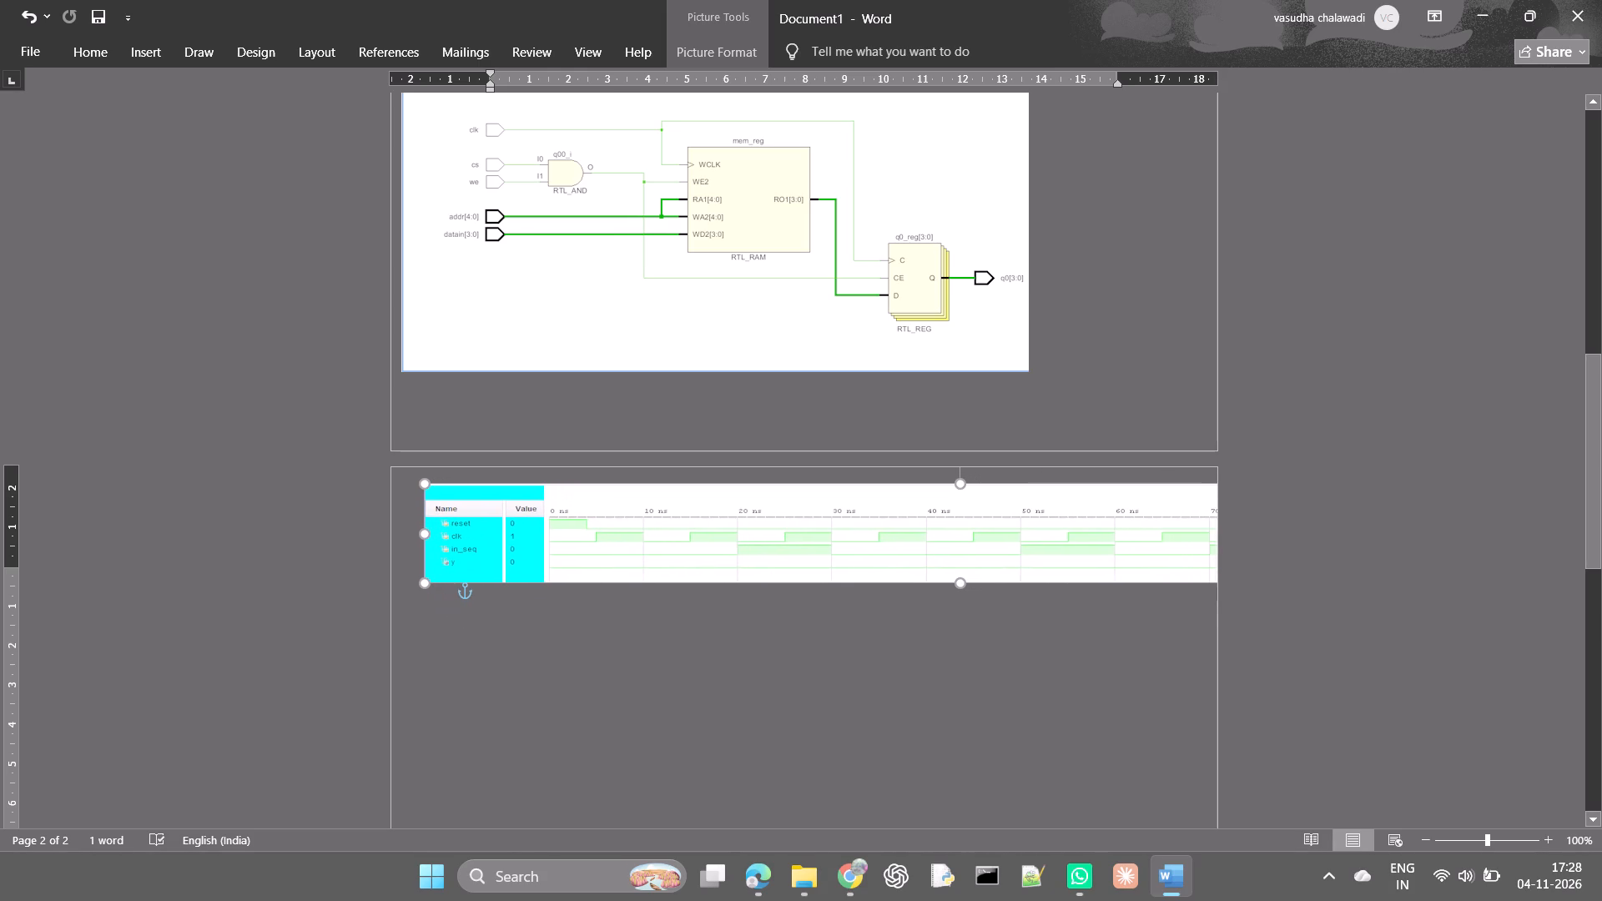
pyautogui.moveTo(622, 516); pyautogui.dragTo(620, 516)
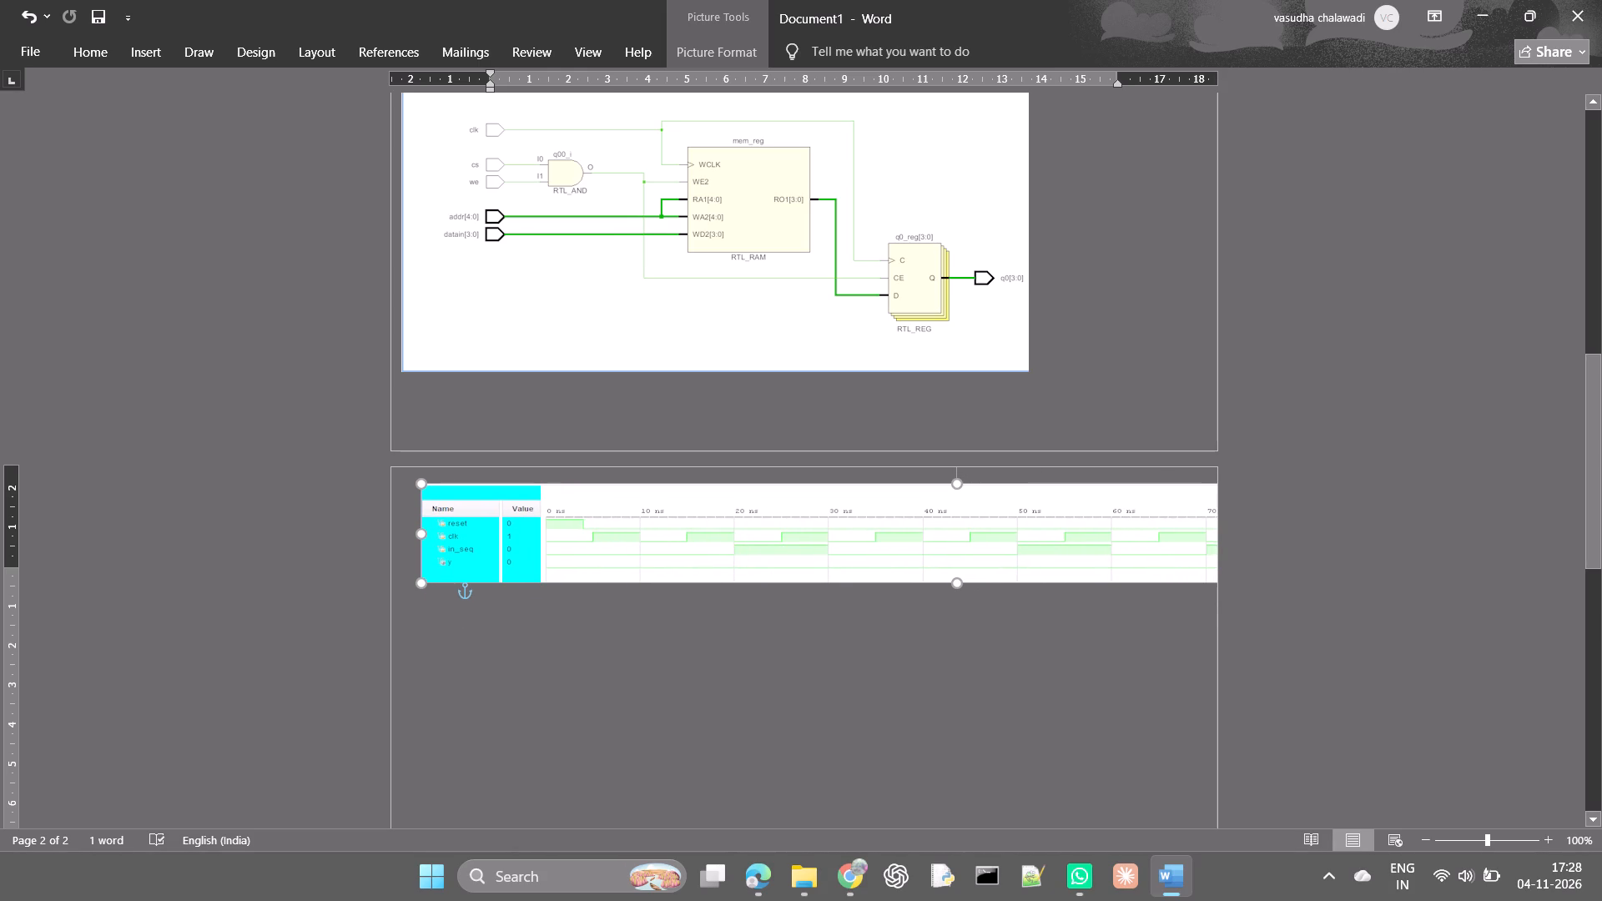
pyautogui.moveTo(427, 585); pyautogui.dragTo(450, 565)
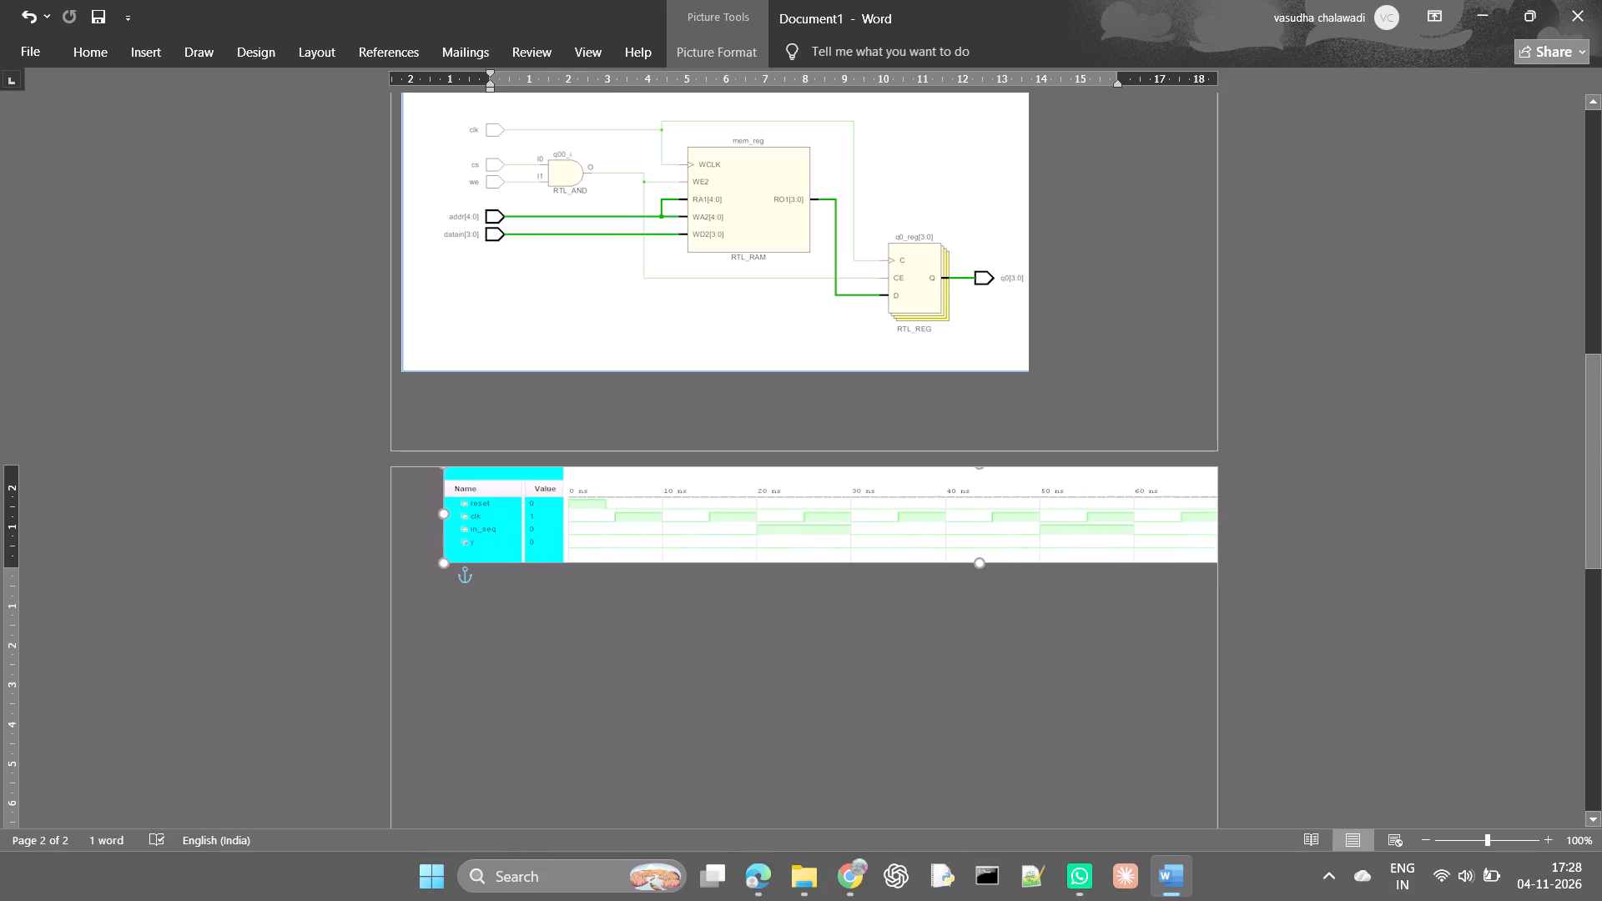
pyautogui.moveTo(450, 565); pyautogui.dragTo(441, 578)
pyautogui.moveTo(435, 578); pyautogui.dragTo(451, 574)
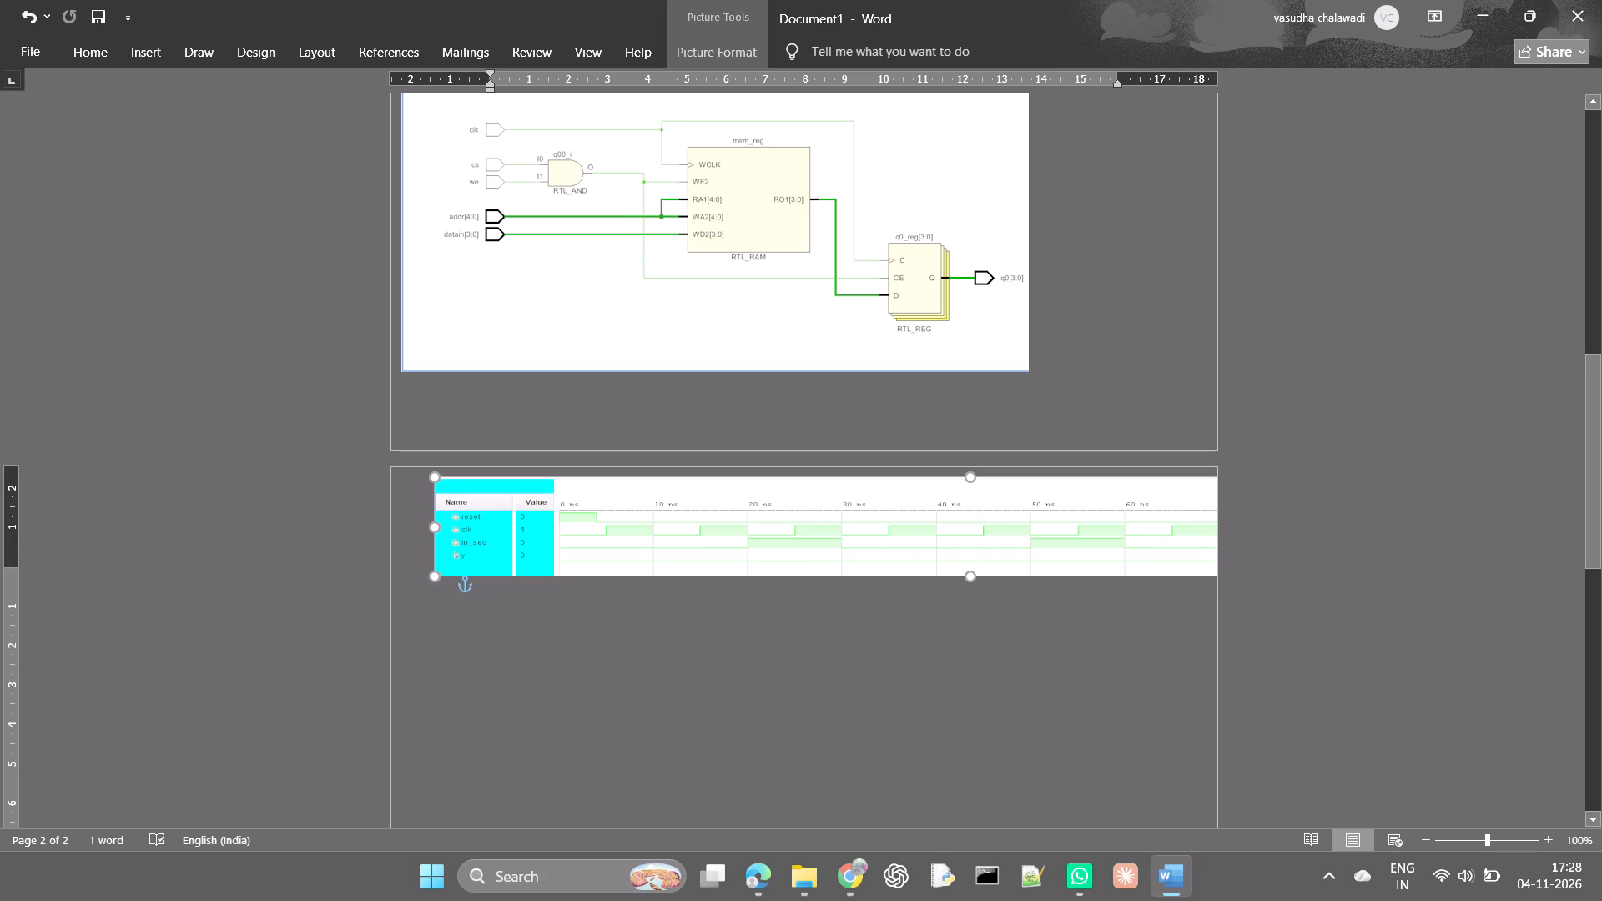
pyautogui.moveTo(436, 578); pyautogui.dragTo(469, 556)
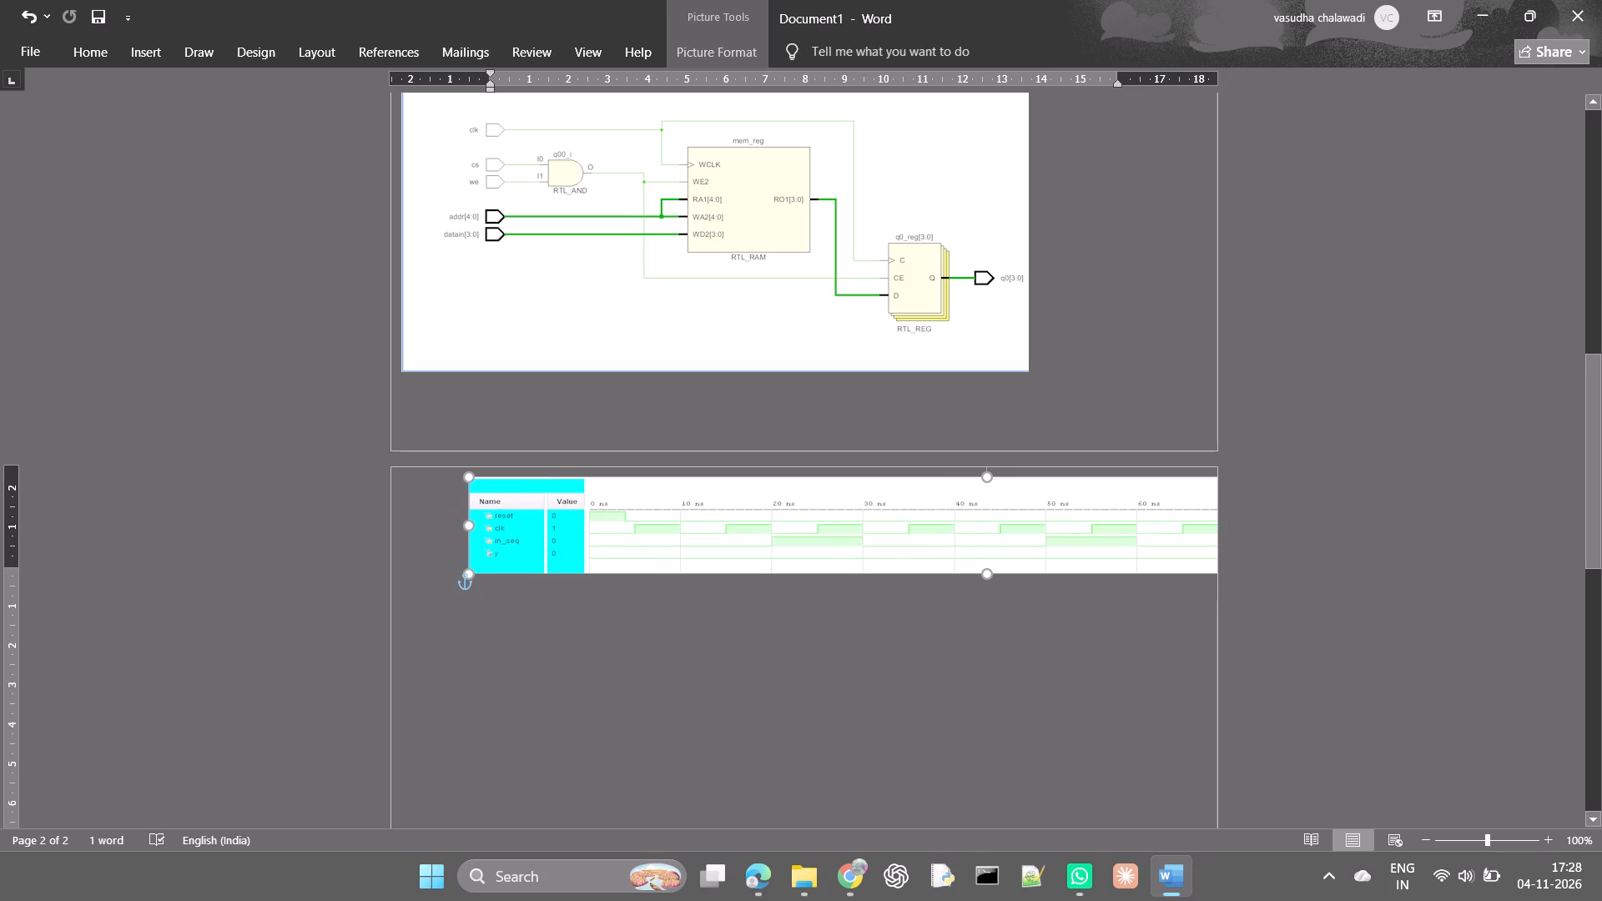
pyautogui.moveTo(650, 524); pyautogui.dragTo(592, 535)
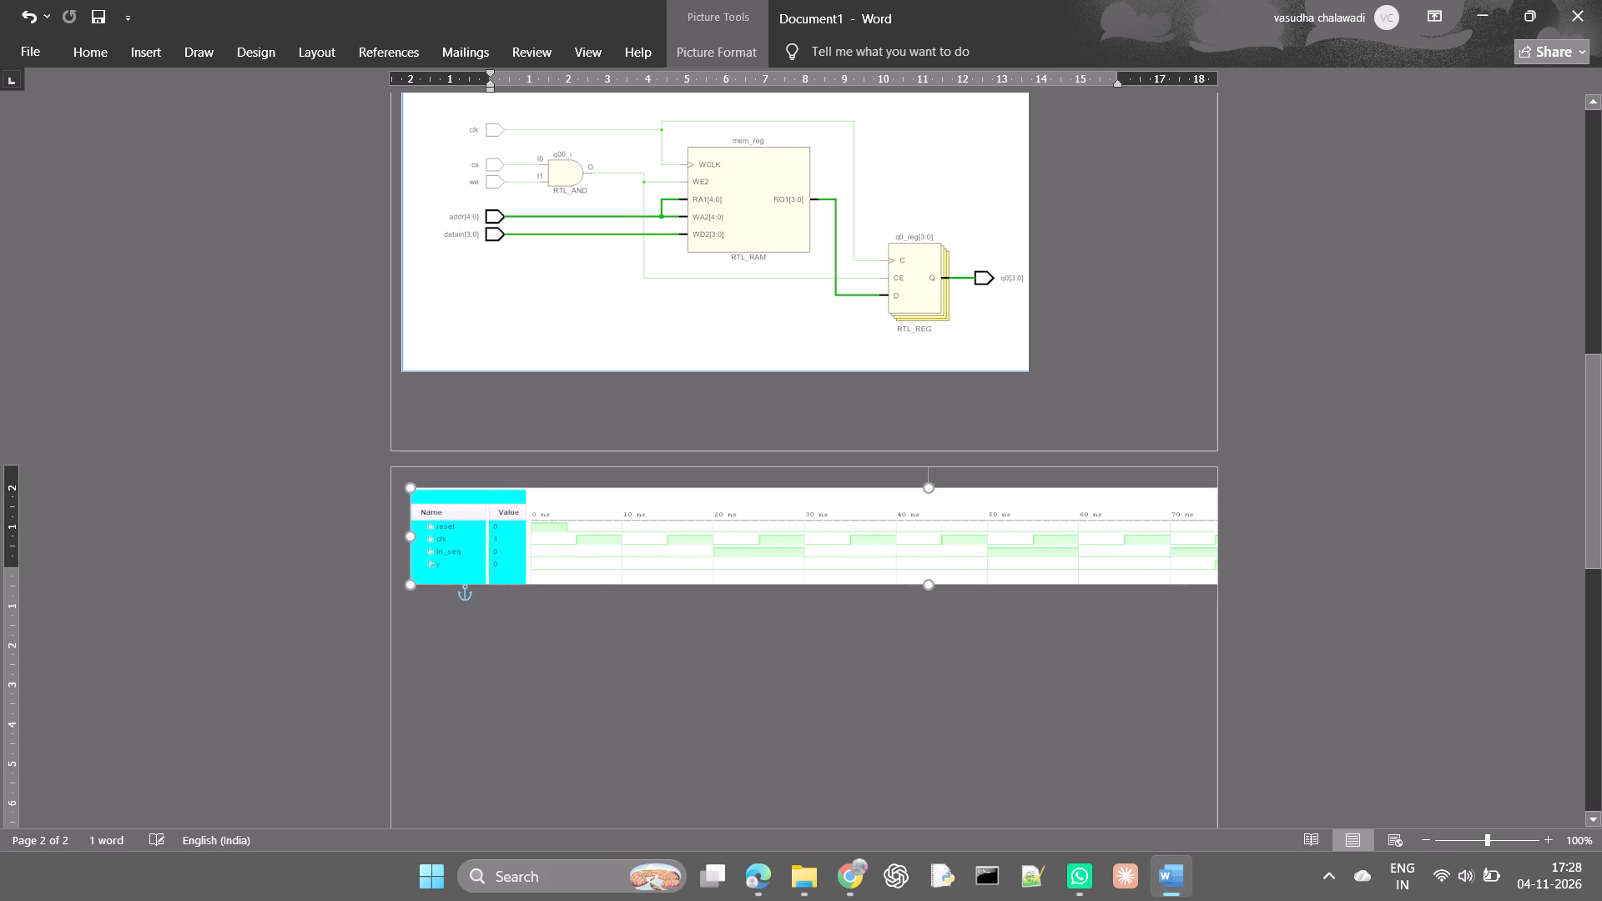
# Shrink the waveform picture further from its lower-left corner and shift it back toward the page's left edge.
pyautogui.moveTo(413, 585); pyautogui.dragTo(463, 564)
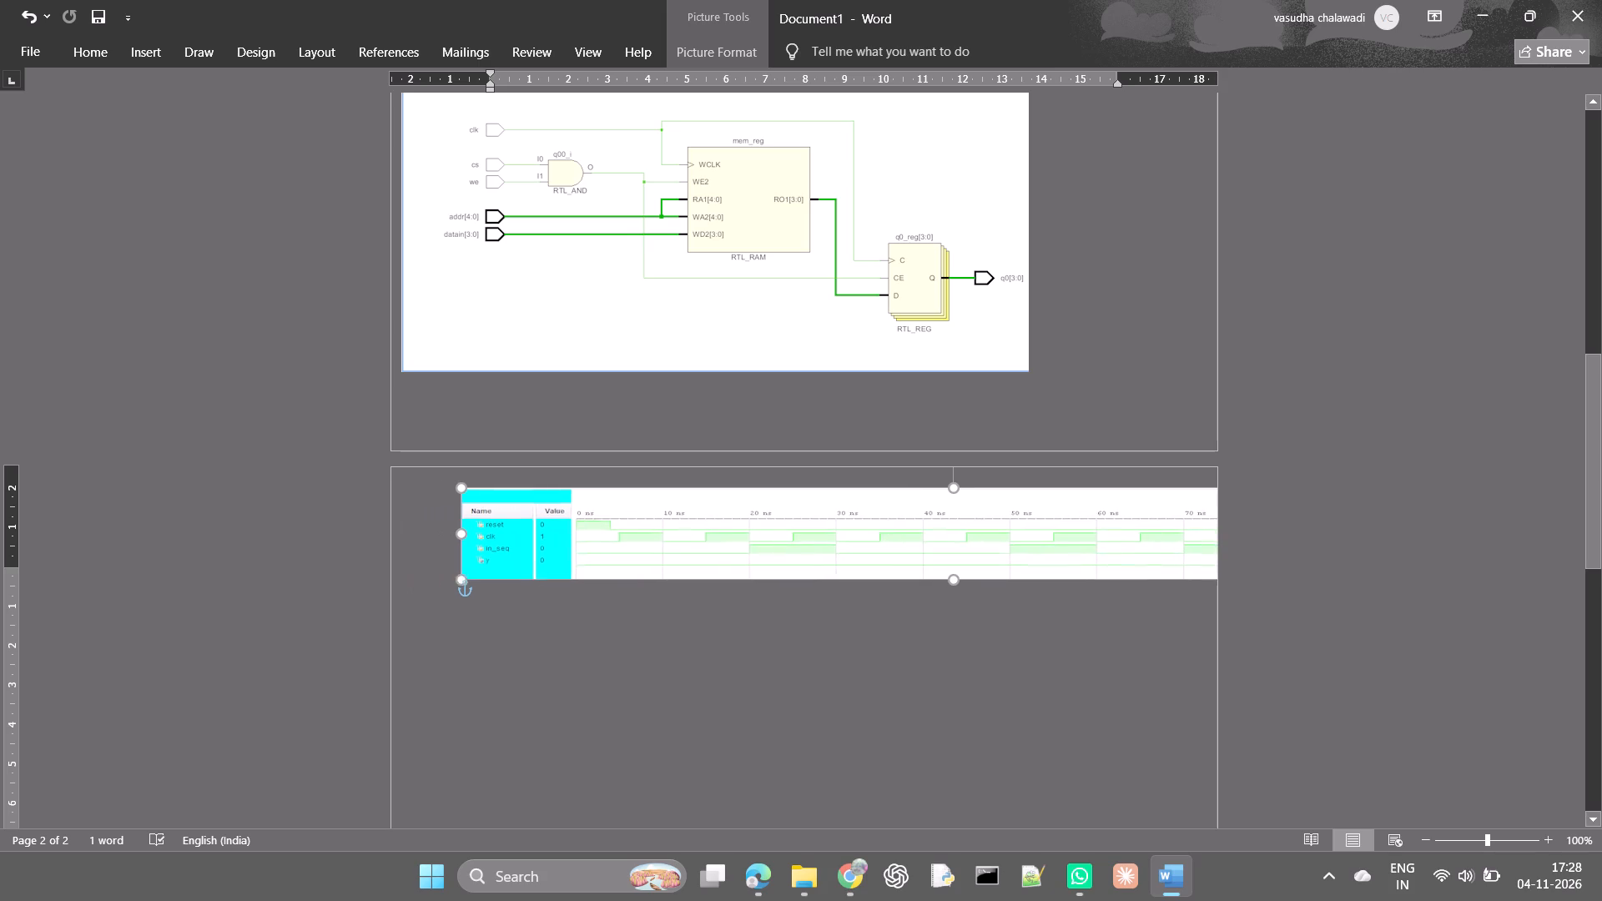
pyautogui.moveTo(463, 564); pyautogui.dragTo(496, 558)
pyautogui.moveTo(662, 541); pyautogui.dragTo(579, 541)
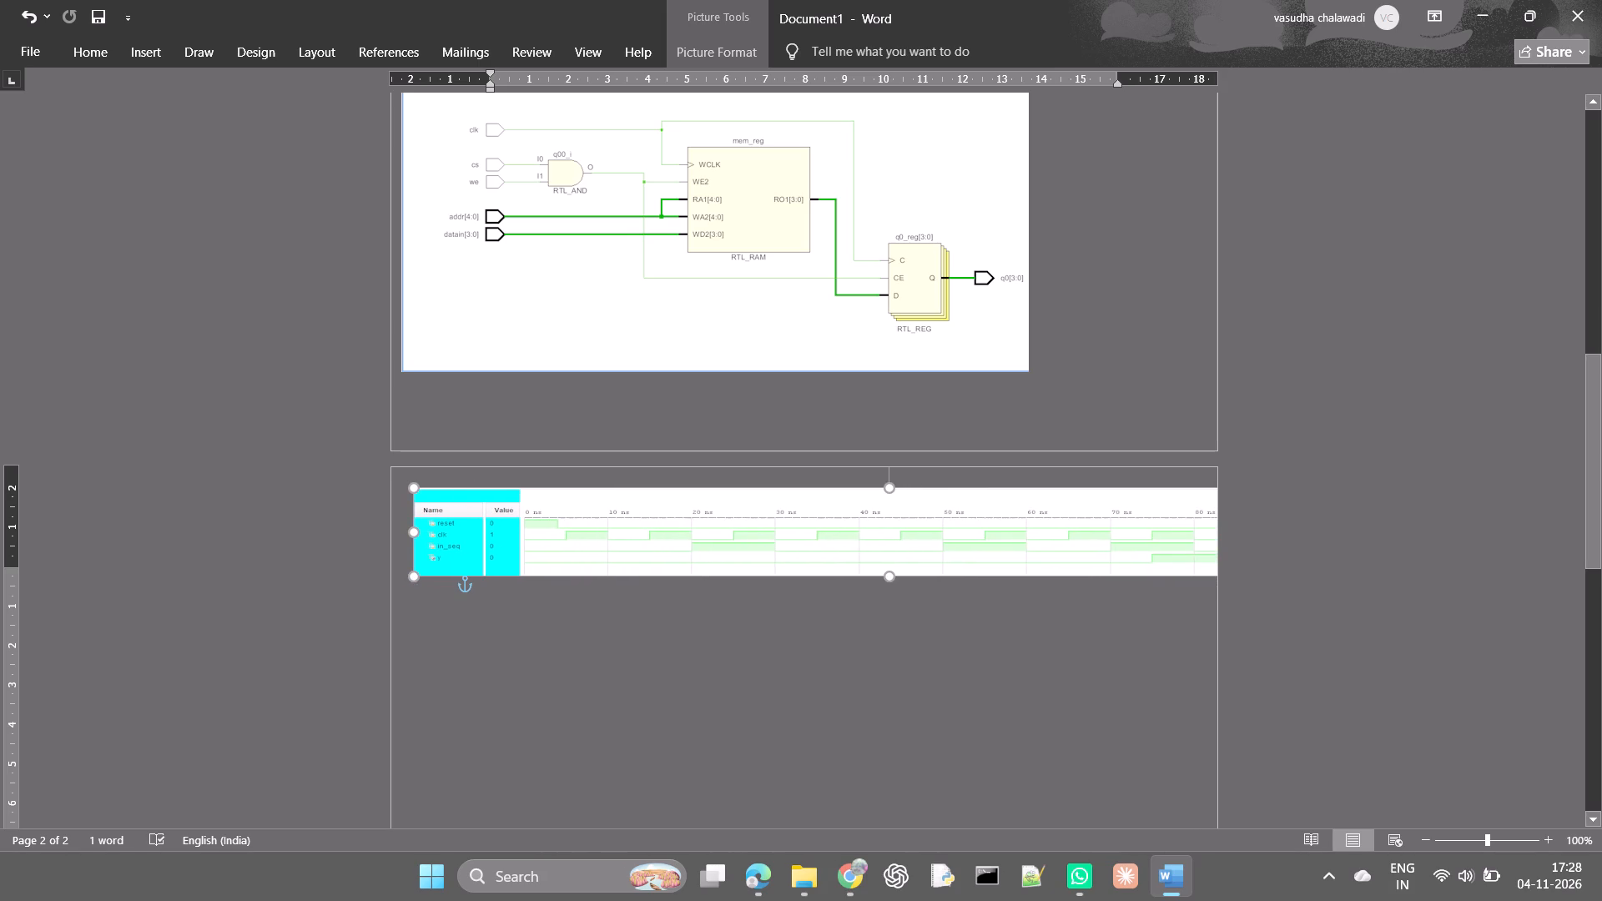
pyautogui.moveTo(579, 541); pyautogui.dragTo(581, 541)
pyautogui.moveTo(411, 578); pyautogui.dragTo(498, 554)
pyautogui.moveTo(632, 533); pyautogui.dragTo(551, 528)
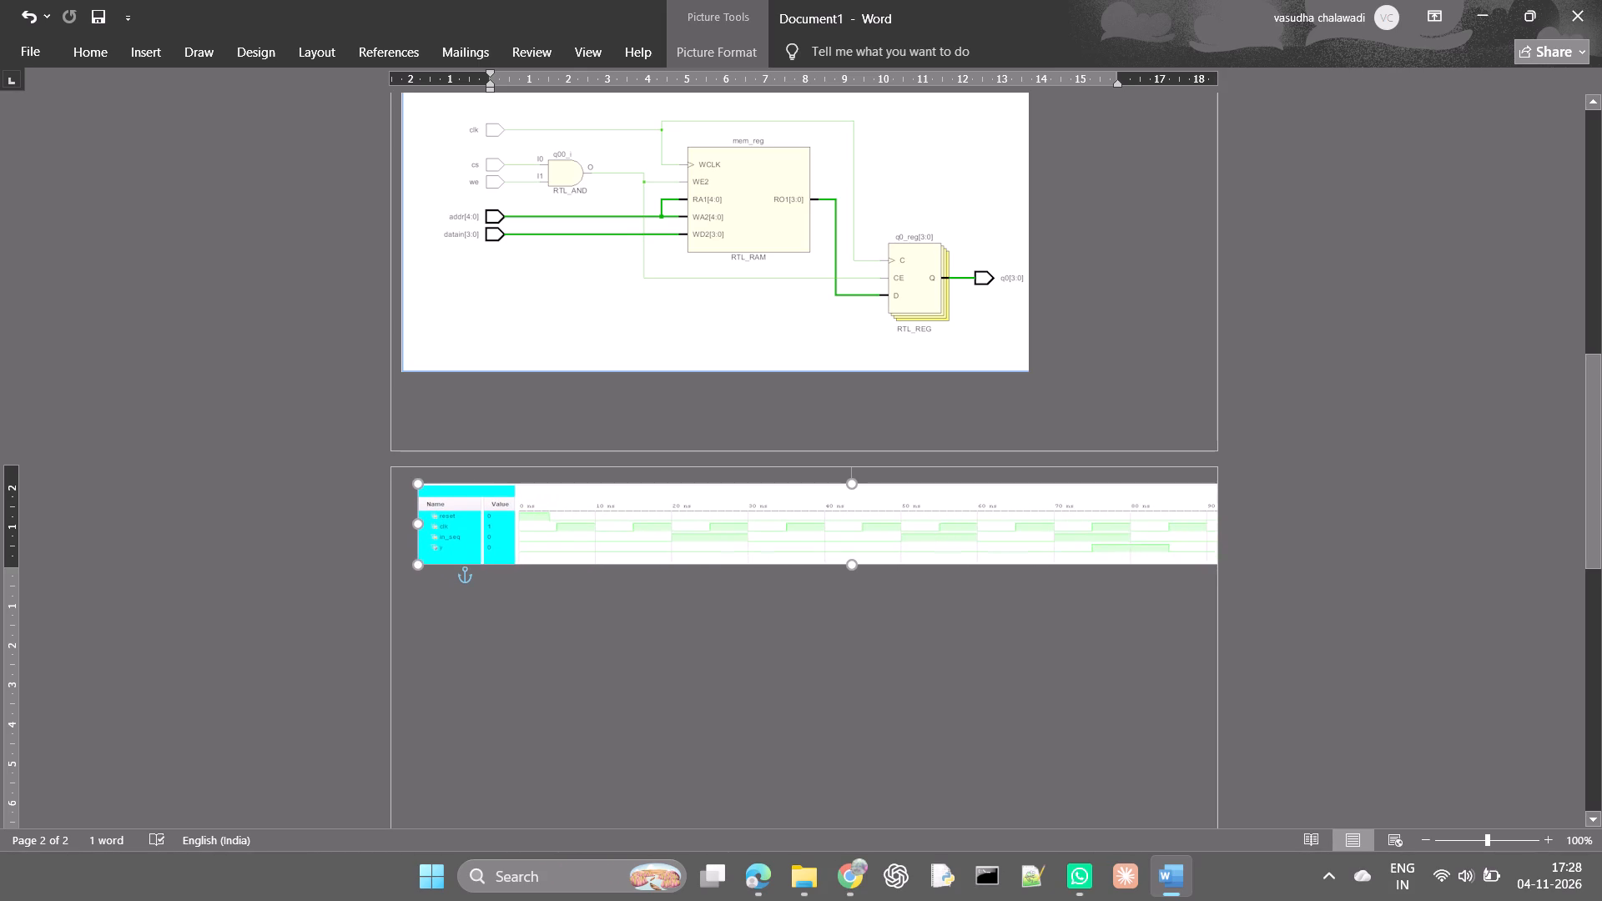
pyautogui.moveTo(551, 528); pyautogui.dragTo(543, 528)
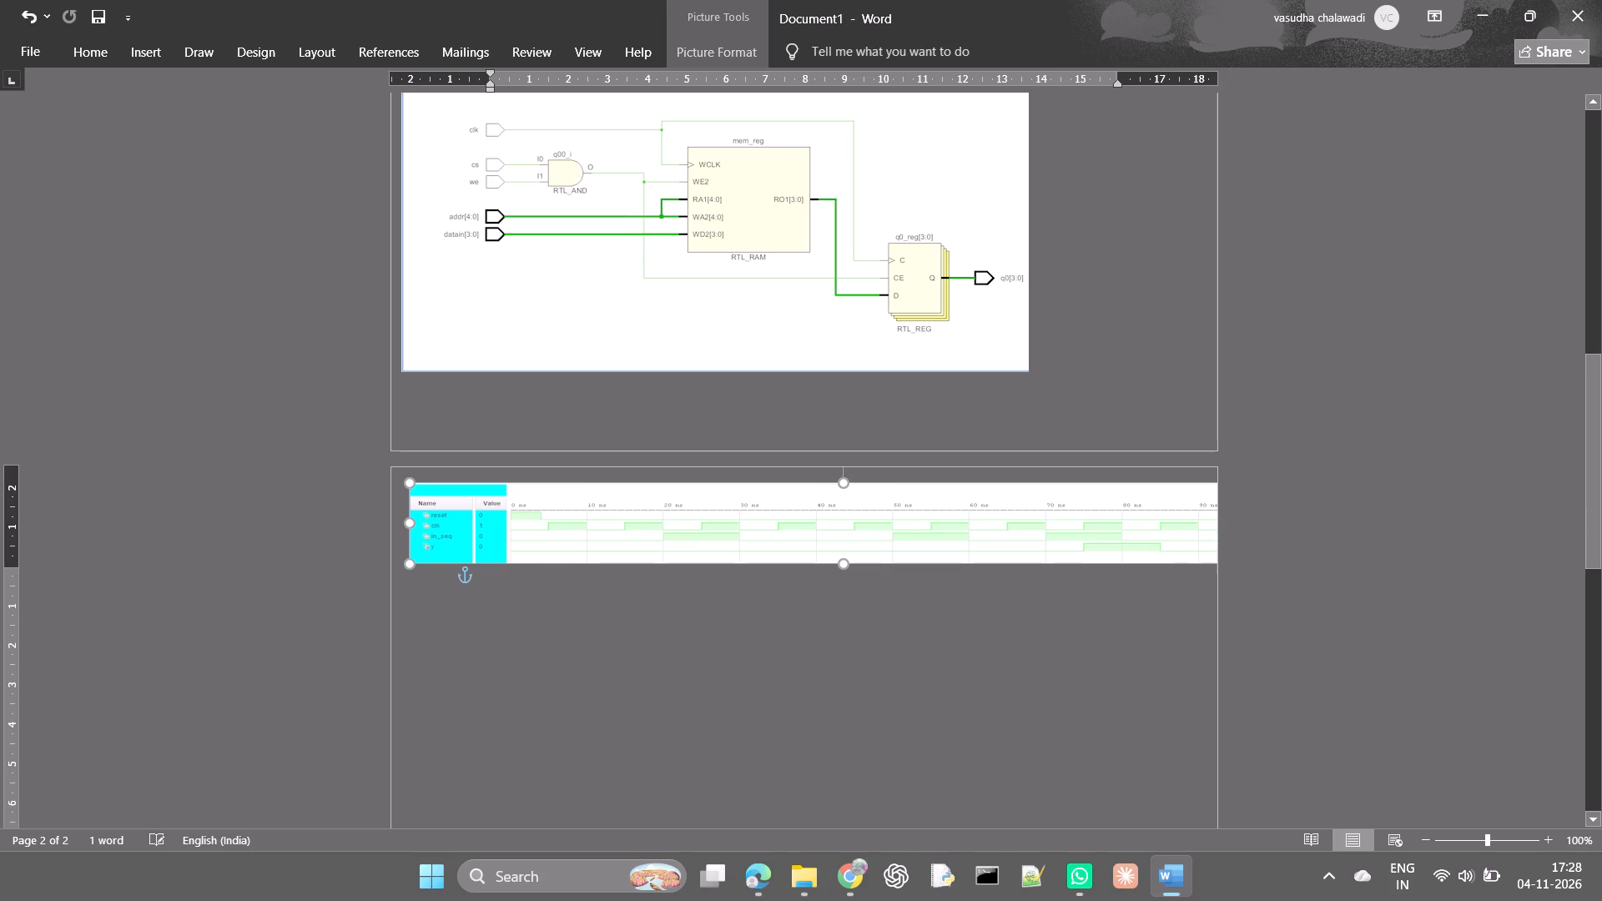
# Reduce the waveform picture until its full width fits between the page edges, and place it slightly below the page top.
pyautogui.moveTo(407, 561); pyautogui.dragTo(441, 557)
pyautogui.moveTo(578, 540); pyautogui.dragTo(526, 545)
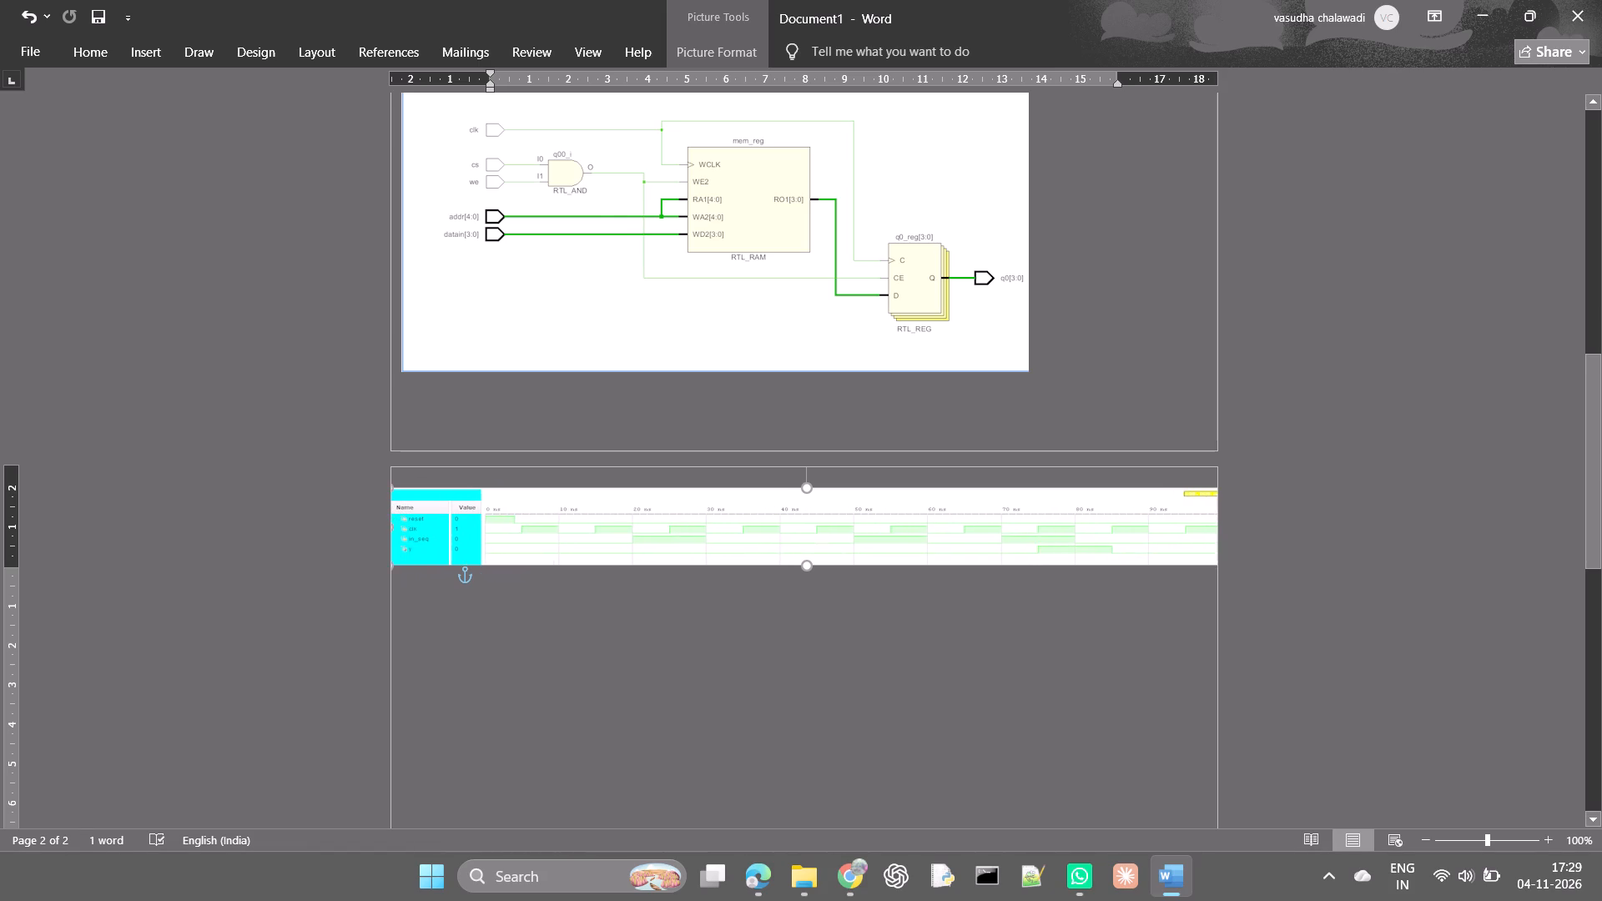
pyautogui.moveTo(526, 545); pyautogui.dragTo(544, 542)
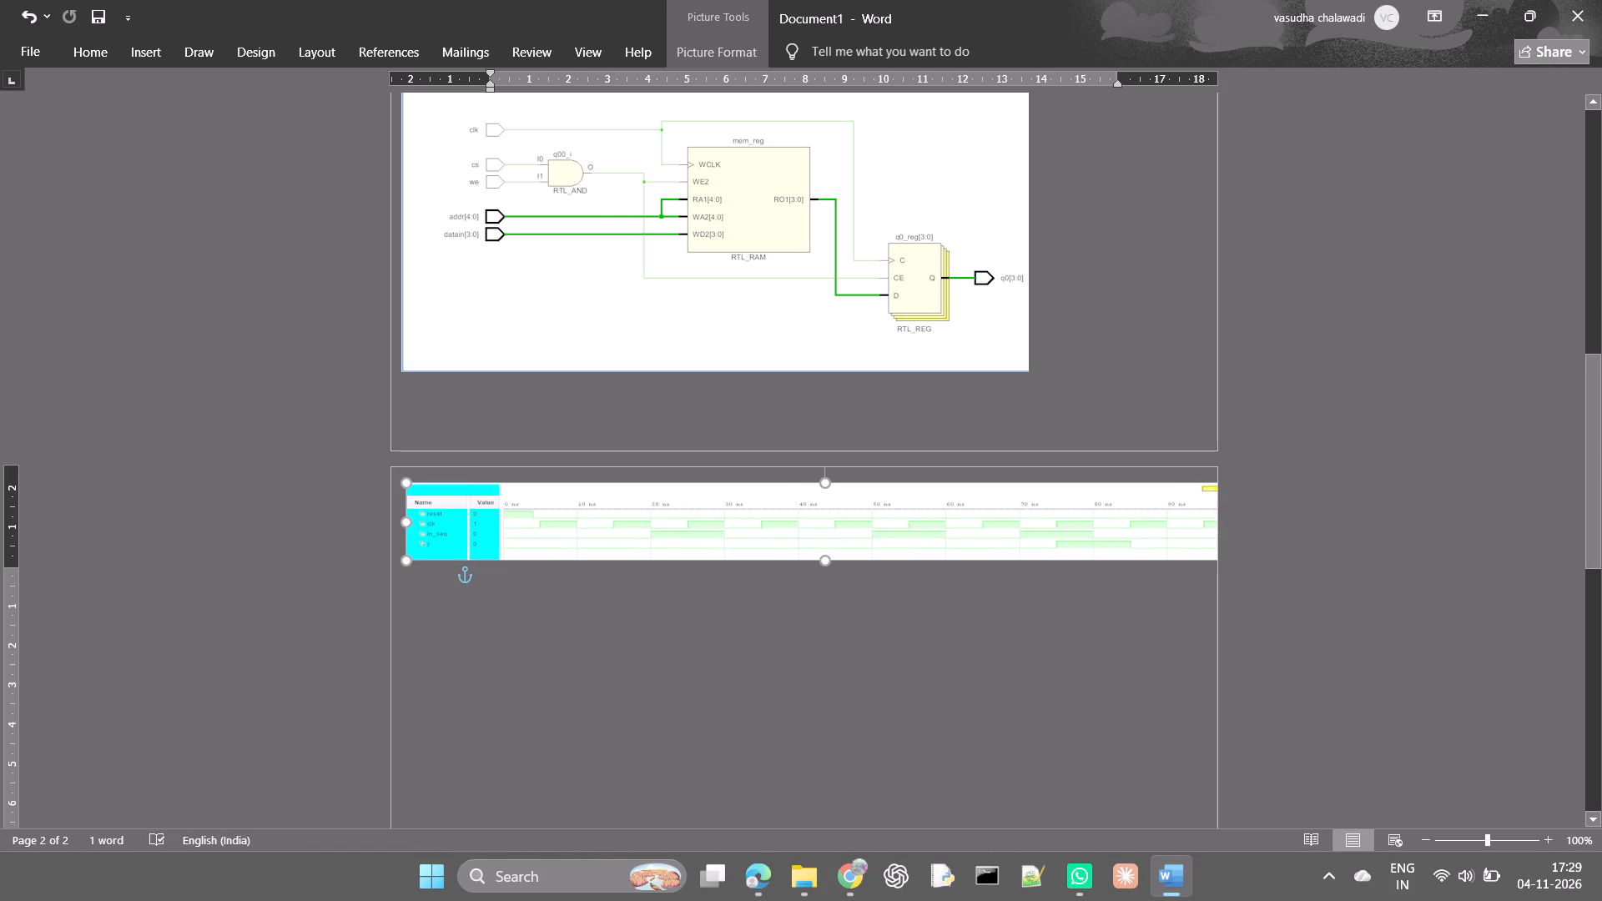
pyautogui.moveTo(407, 560); pyautogui.dragTo(449, 556)
pyautogui.moveTo(405, 560); pyautogui.dragTo(437, 546)
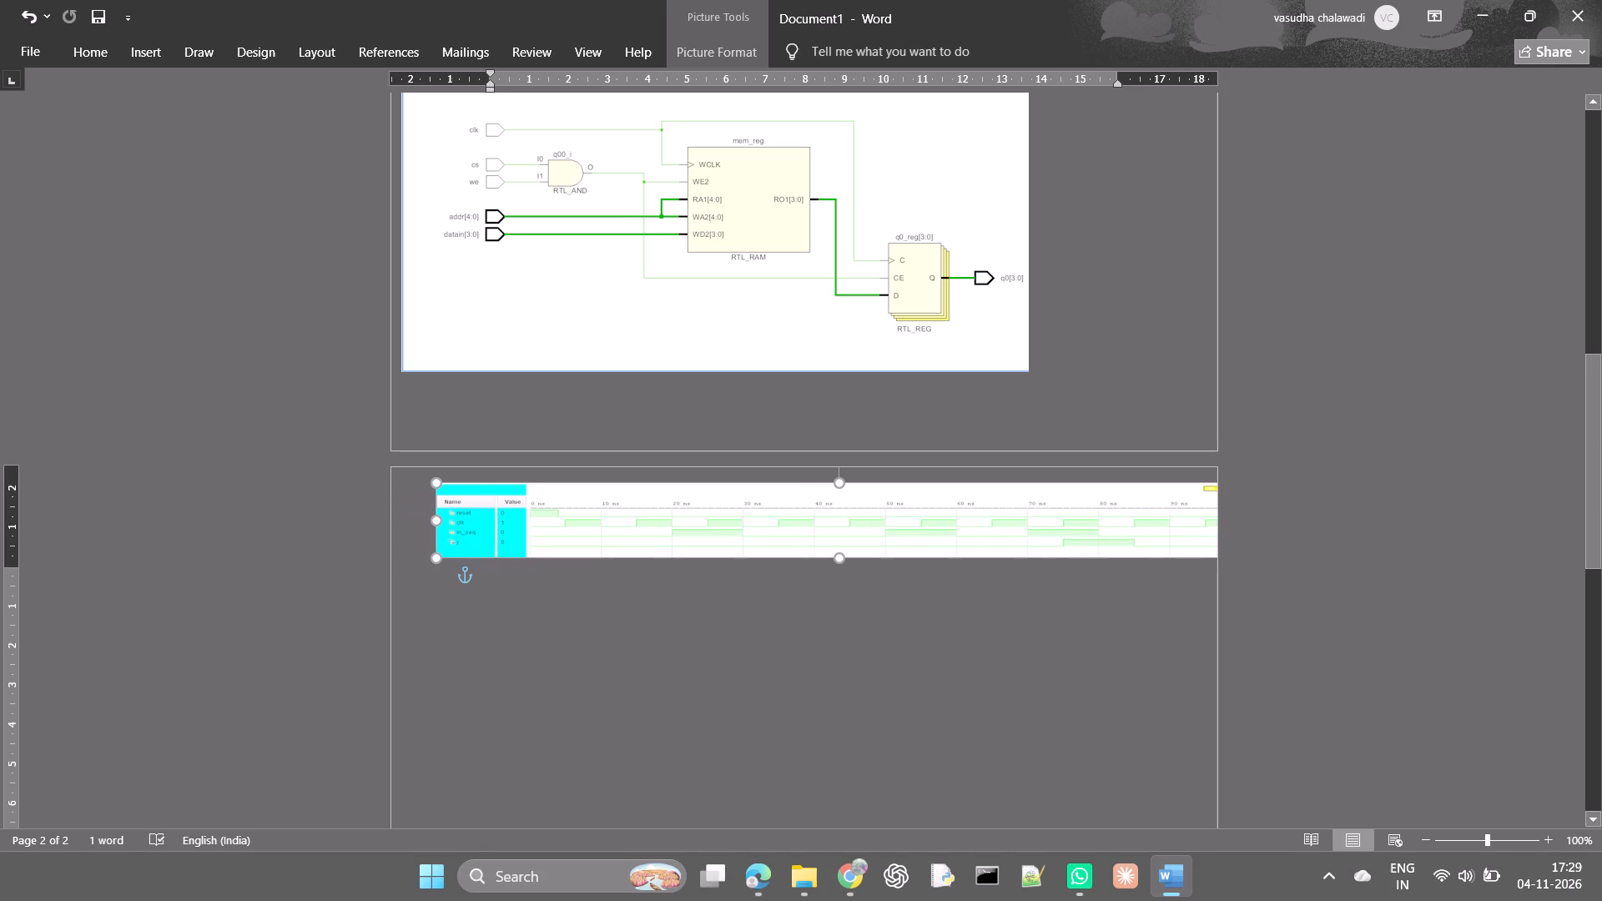
pyautogui.moveTo(437, 546); pyautogui.dragTo(438, 546)
pyautogui.moveTo(587, 530); pyautogui.dragTo(553, 530)
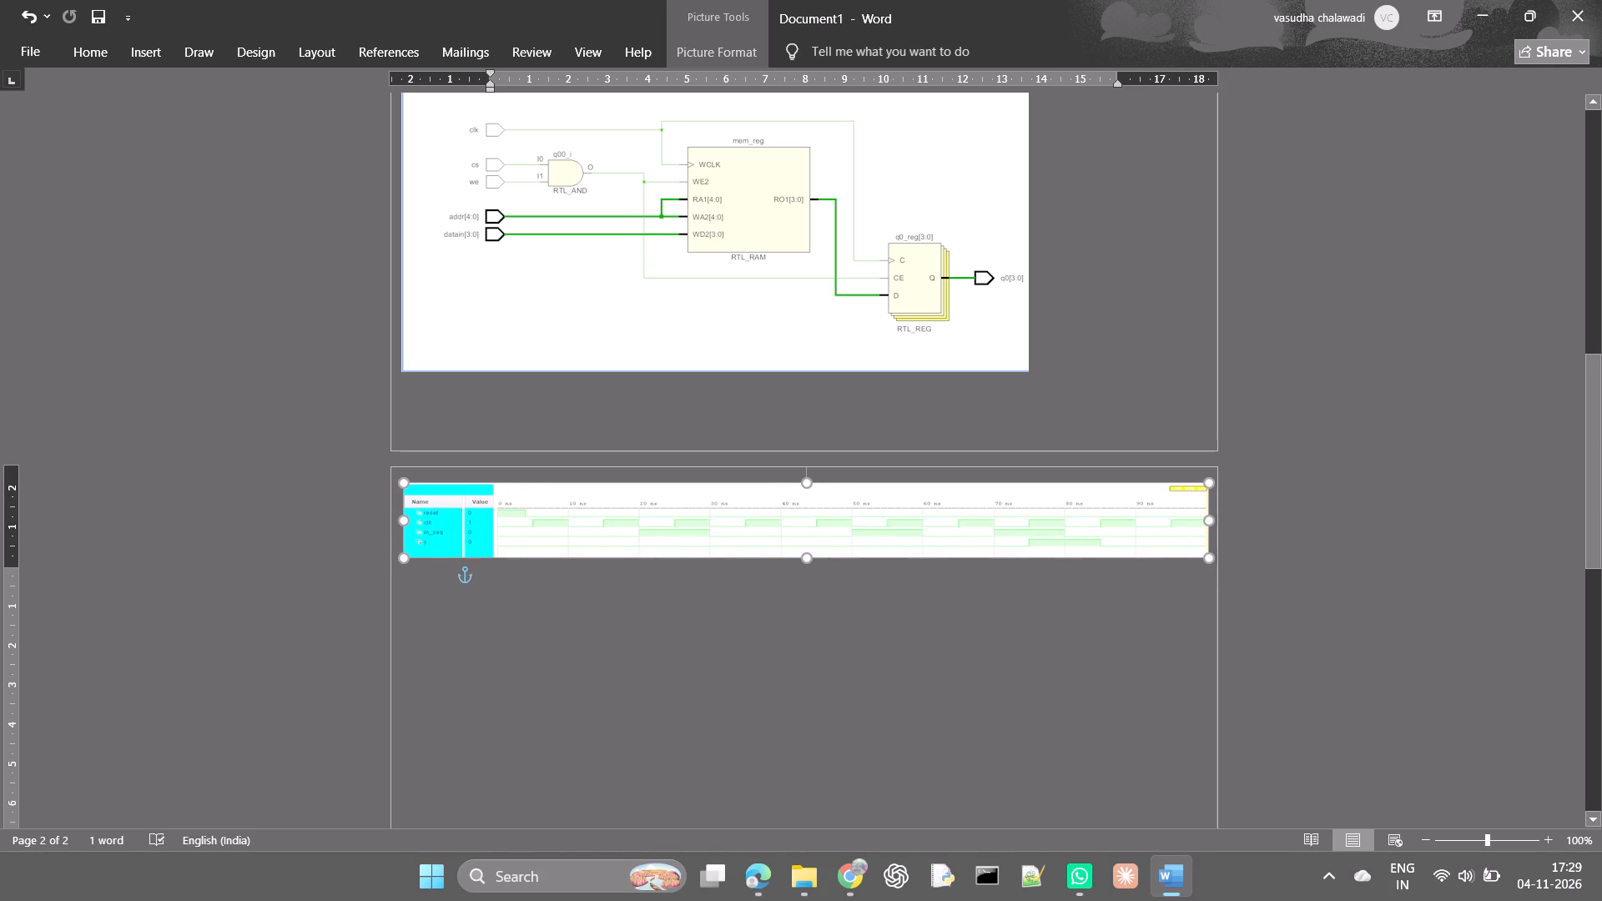
pyautogui.moveTo(553, 530); pyautogui.dragTo(551, 545)
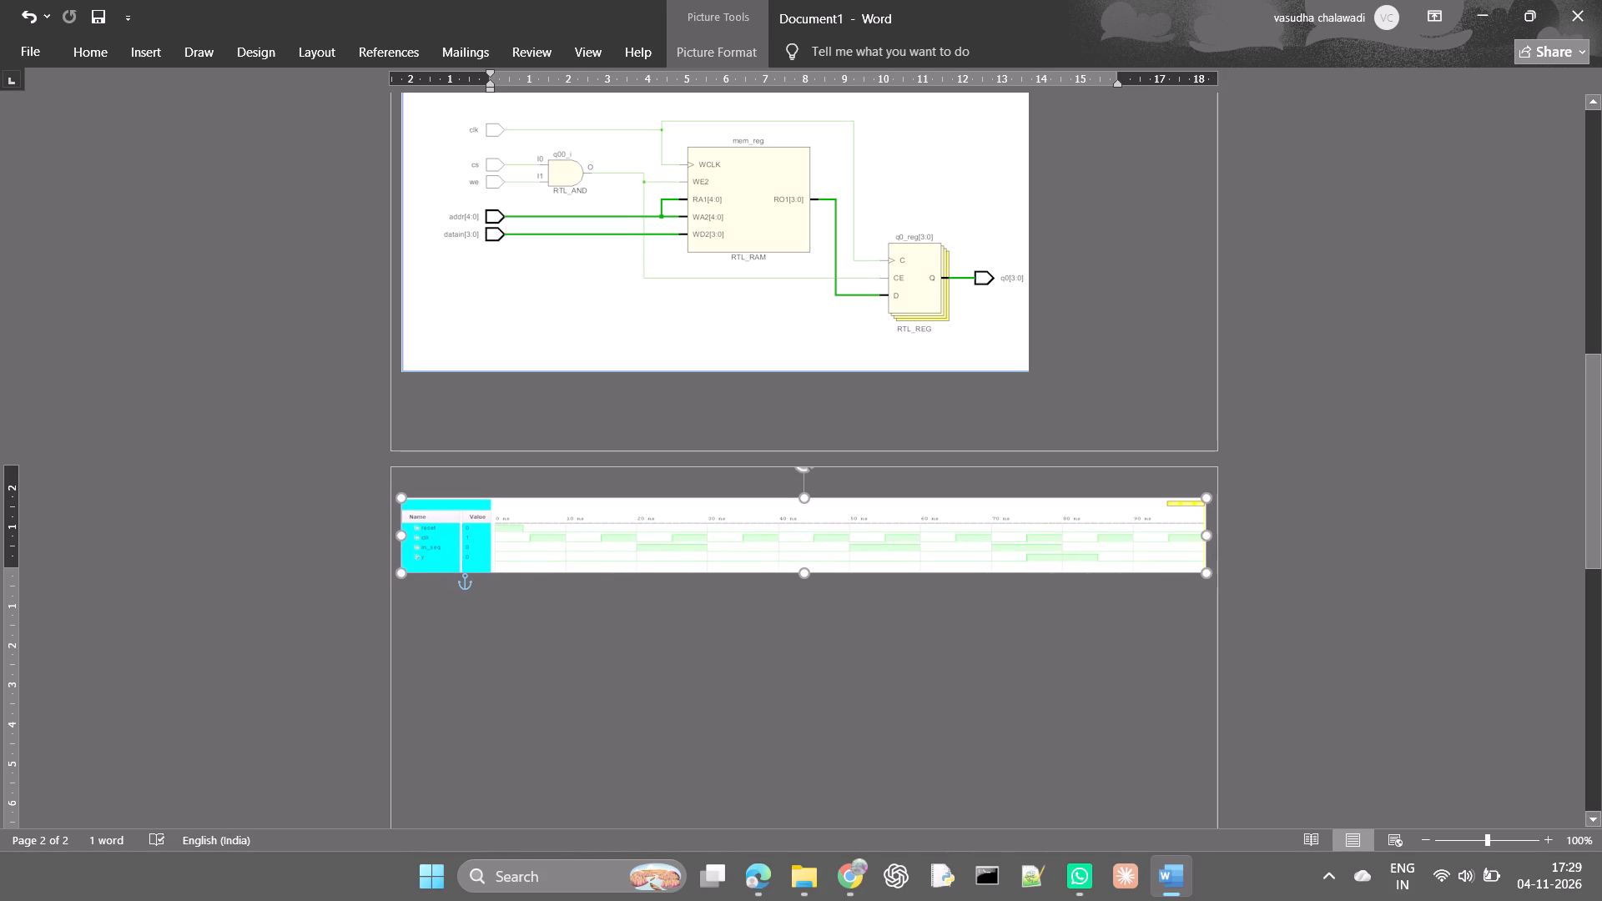
pyautogui.moveTo(551, 545); pyautogui.dragTo(551, 543)
# Insert pictures 1 and 2 from the CIE folder below the waveform on the second page.
pyautogui.click(530, 620)
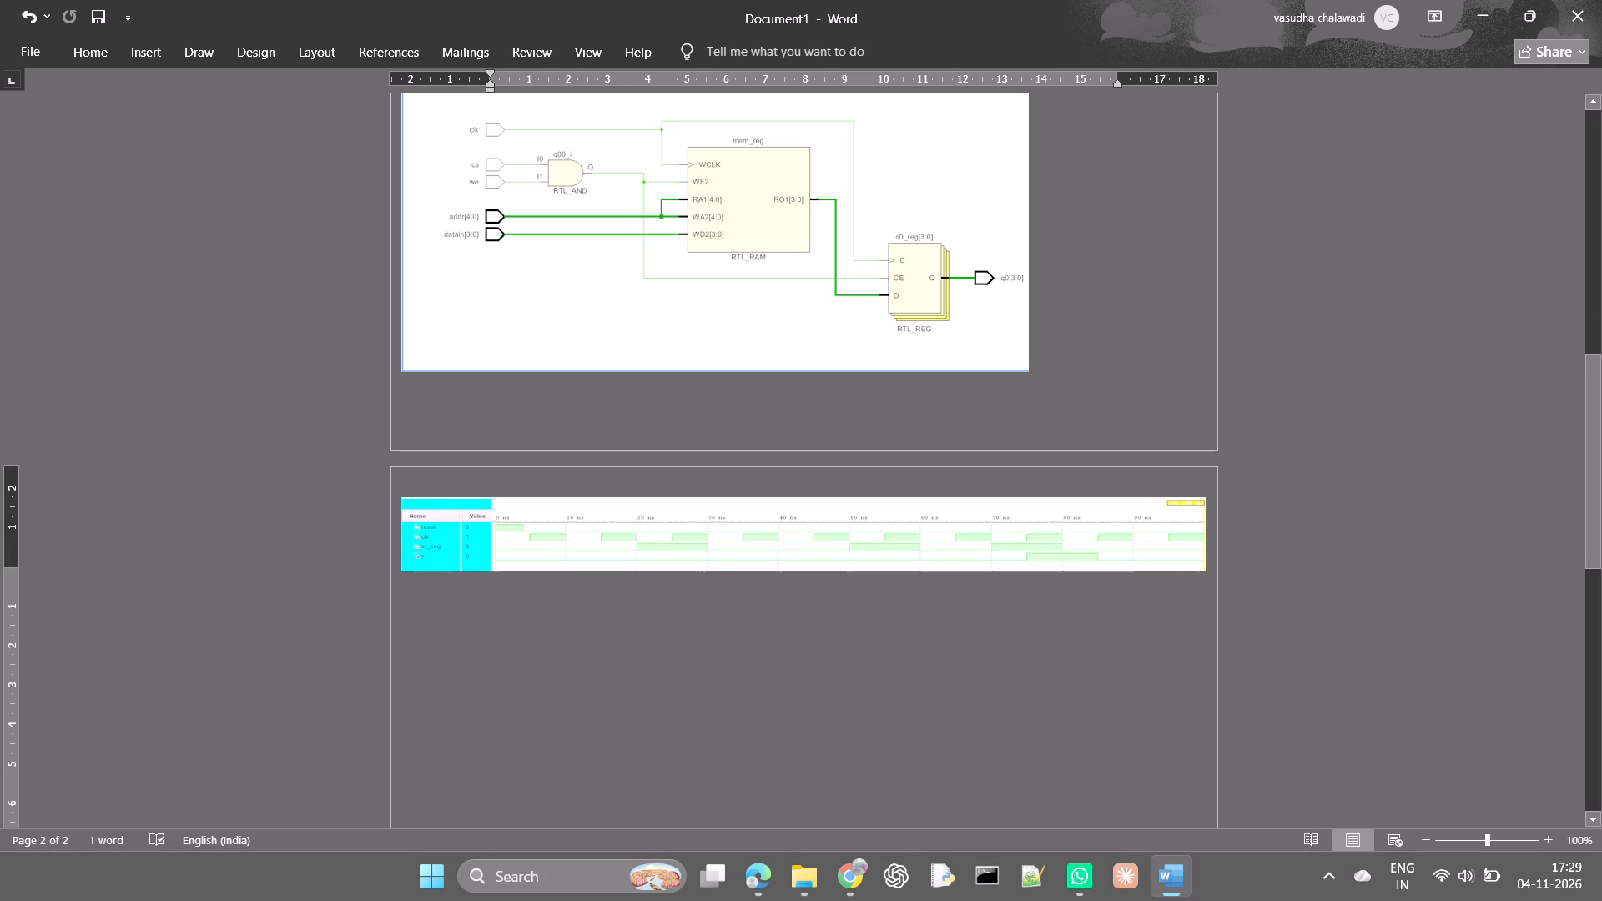
pyautogui.click(139, 48)
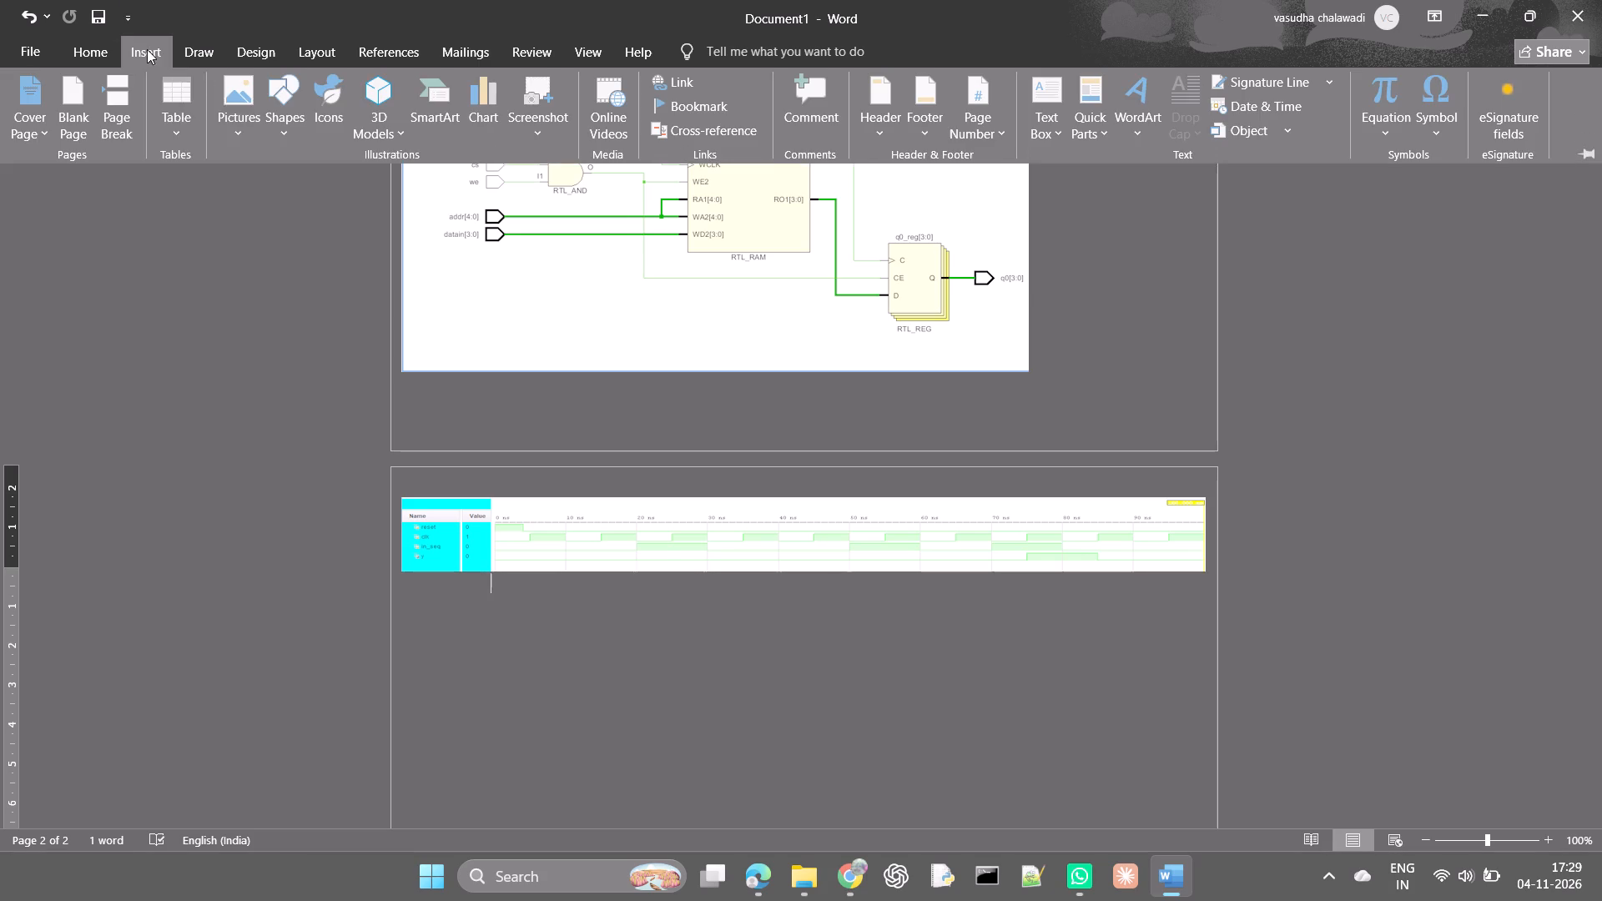
pyautogui.click(244, 106)
pyautogui.click(263, 184)
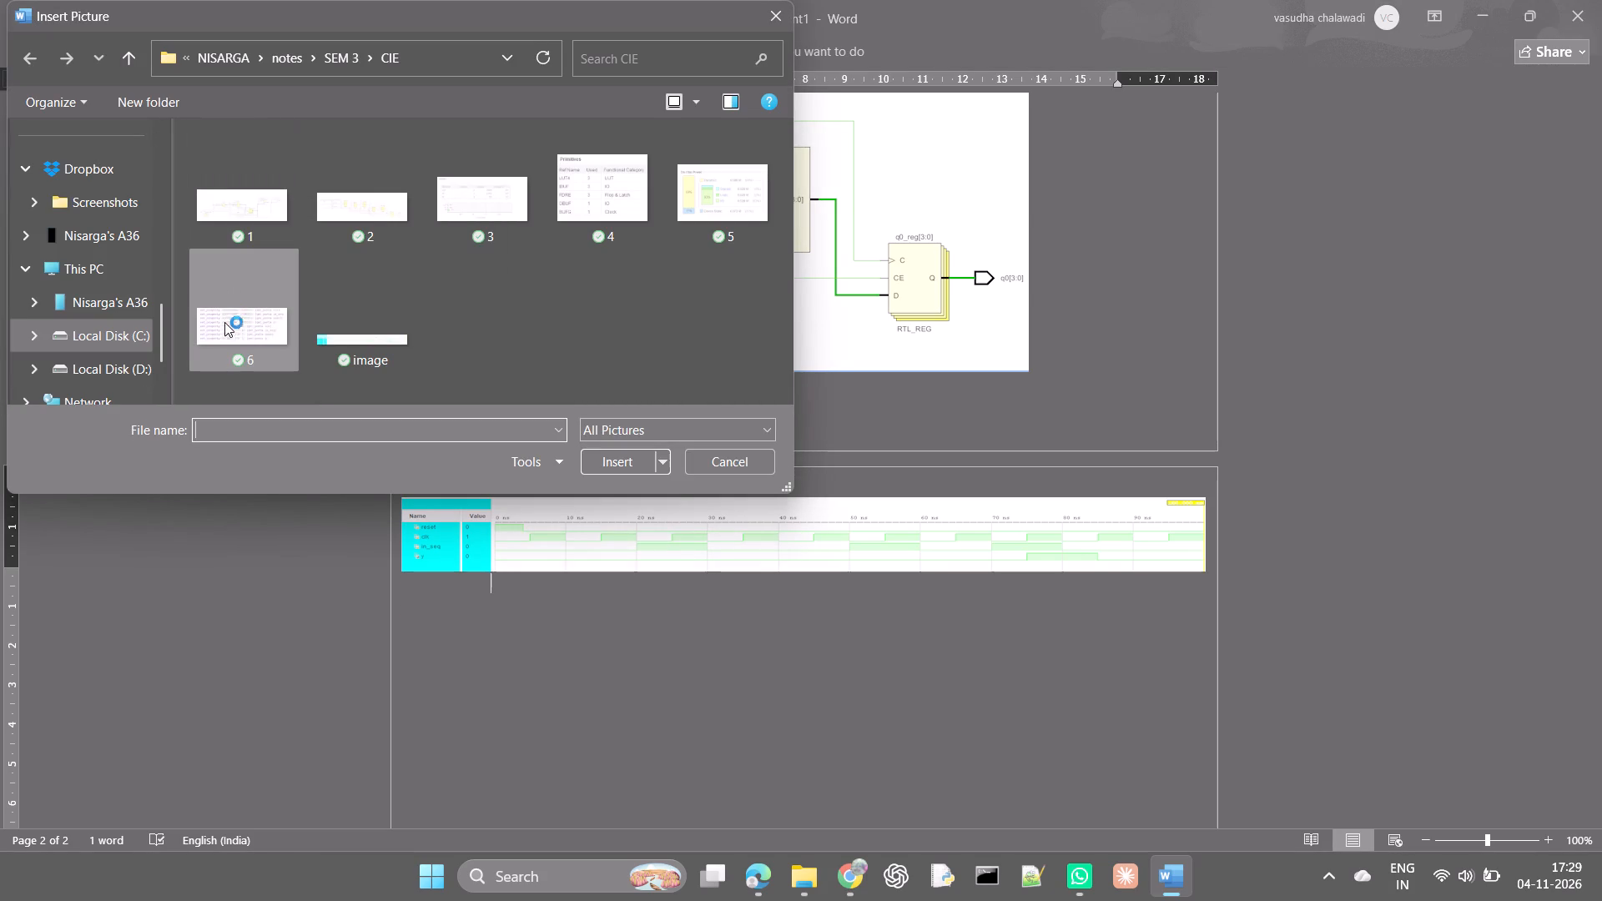
pyautogui.moveTo(250, 204); pyautogui.dragTo(278, 204)
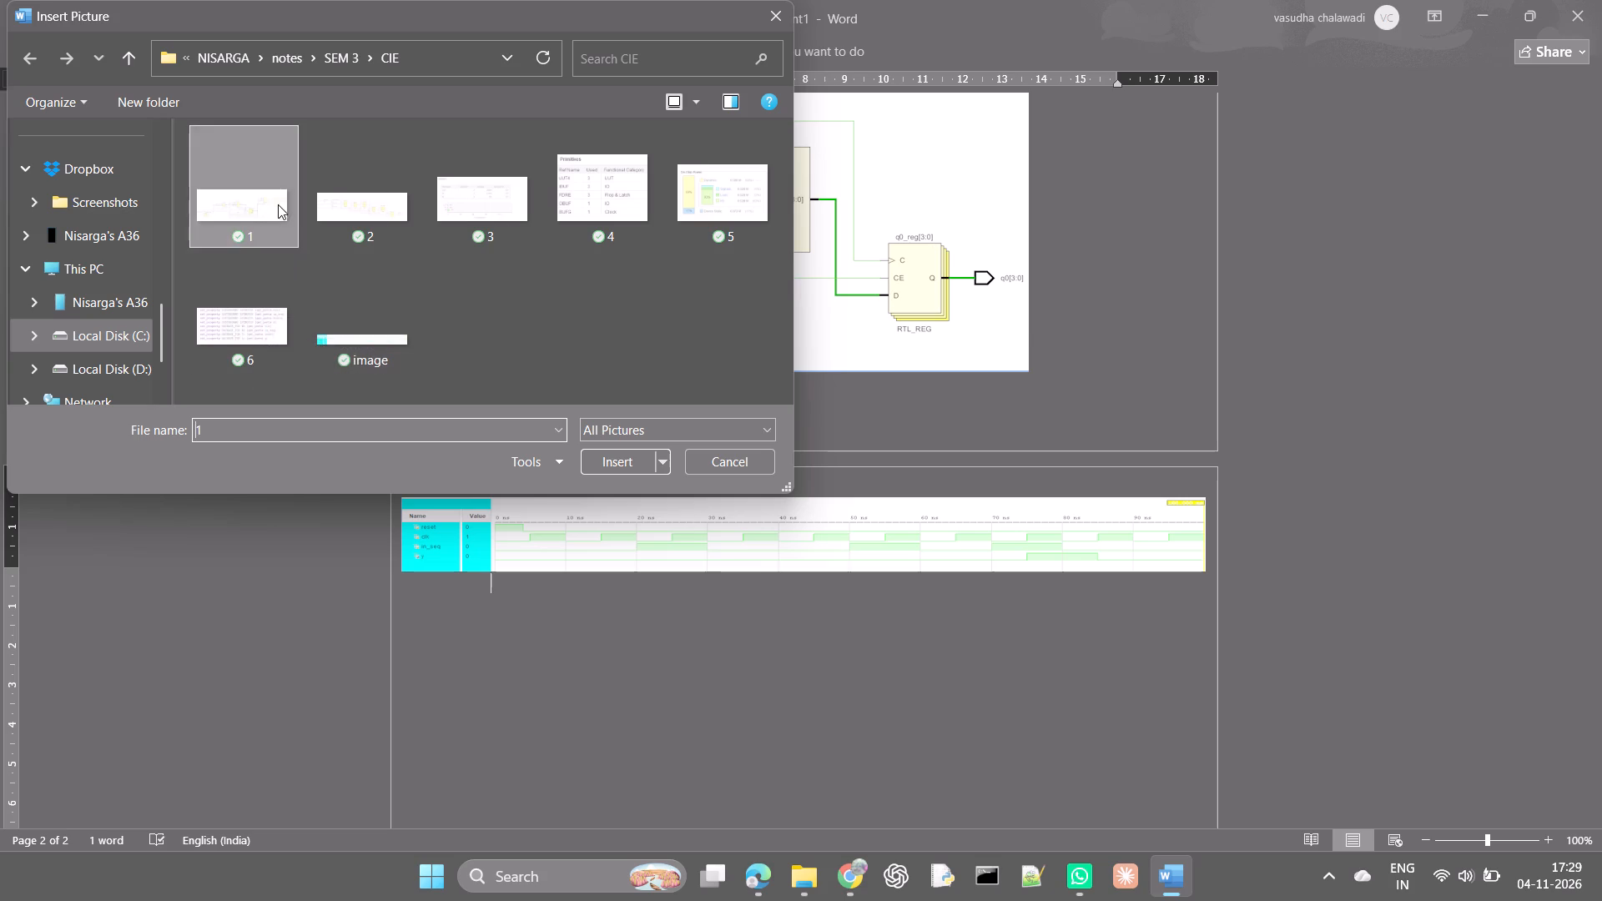
pyautogui.moveTo(278, 204); pyautogui.dragTo(359, 213)
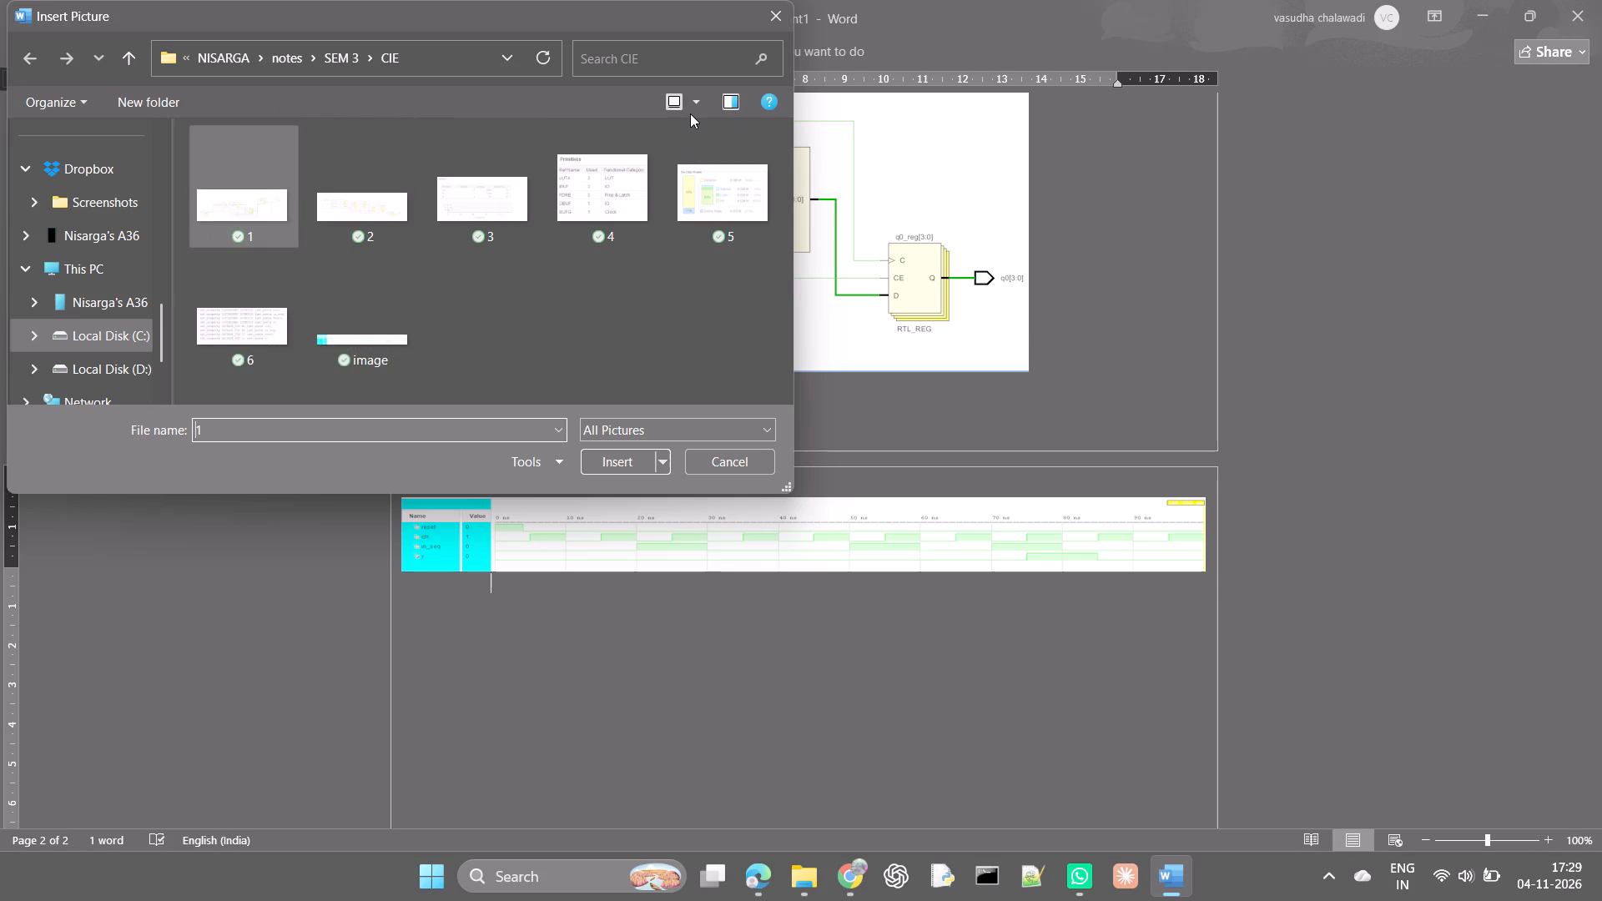
pyautogui.click(690, 112)
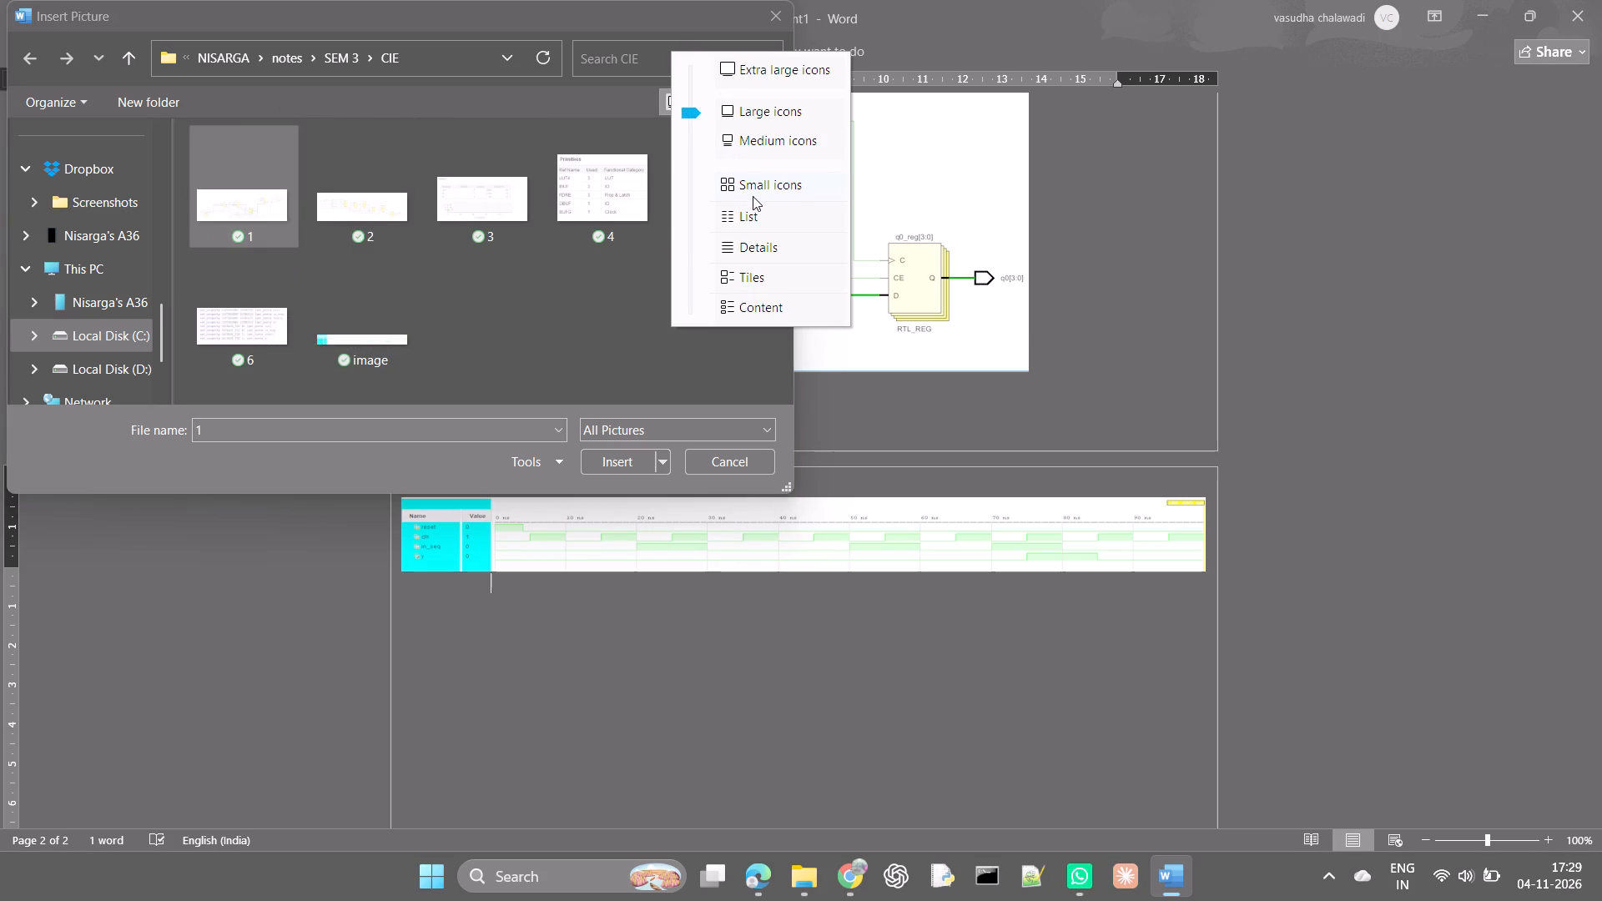
pyautogui.click(753, 245)
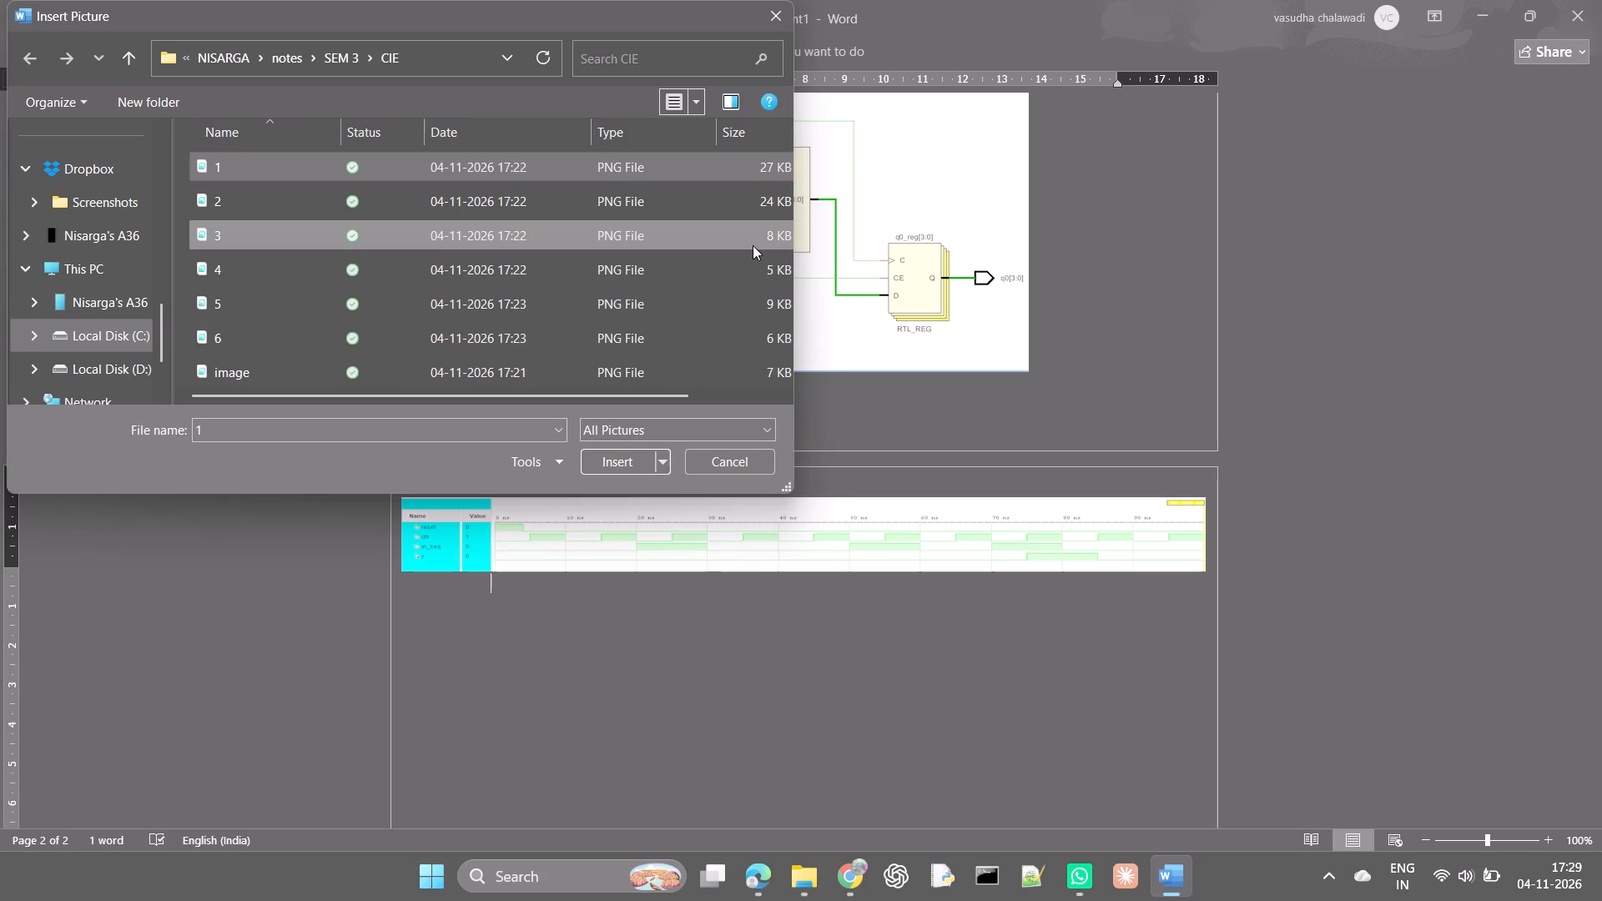
pyautogui.moveTo(245, 171); pyautogui.dragTo(248, 189)
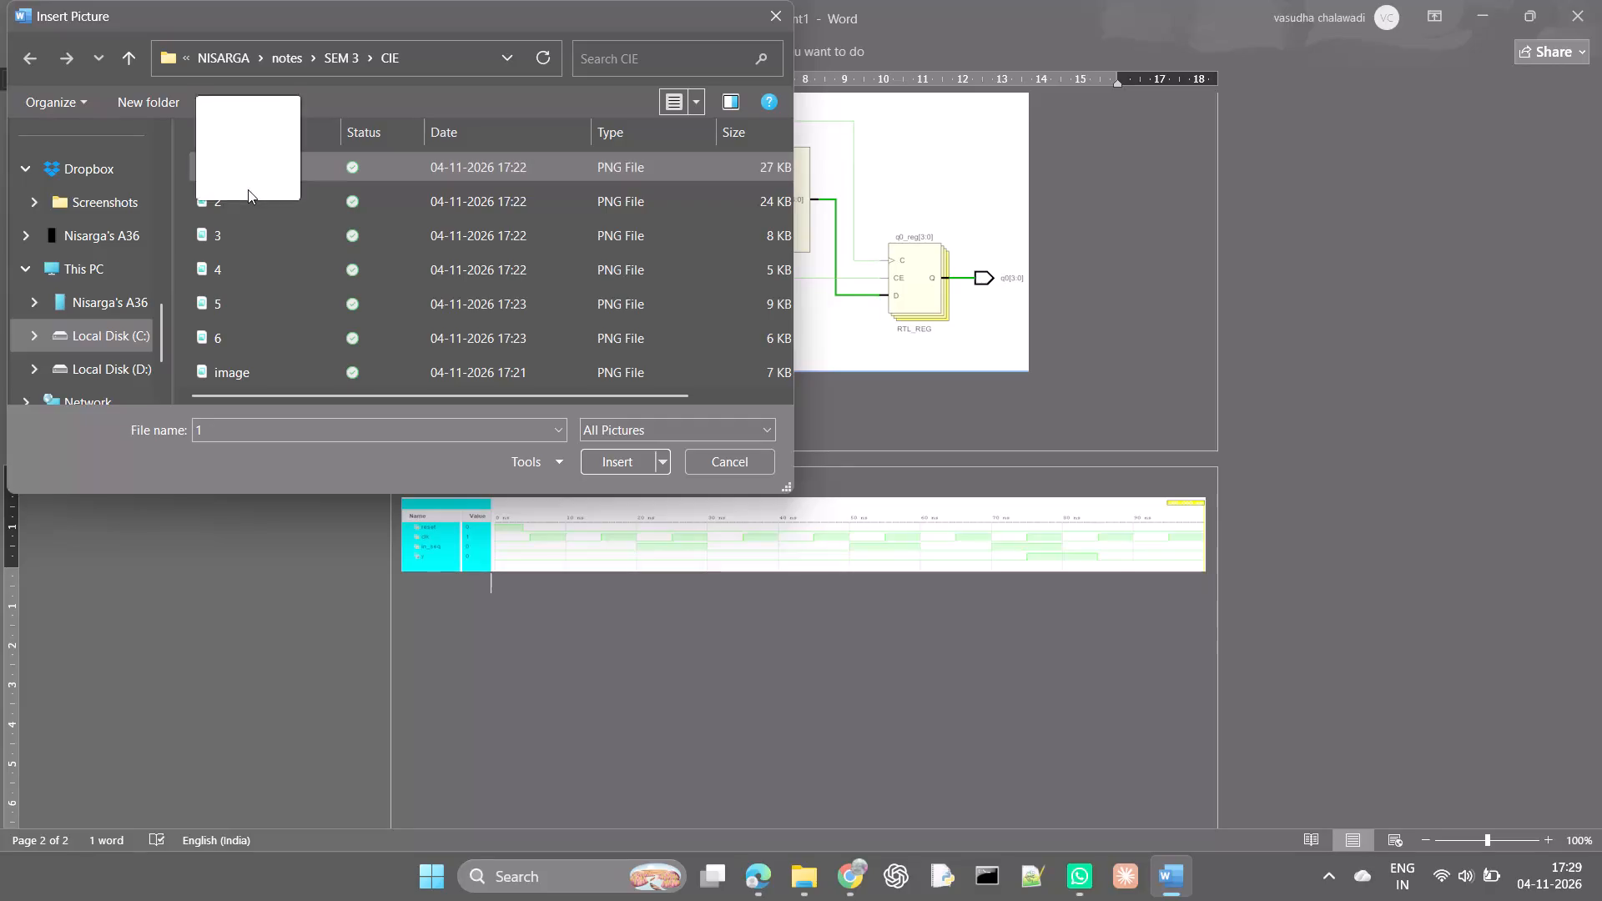
pyautogui.moveTo(248, 189); pyautogui.dragTo(250, 213)
pyautogui.moveTo(250, 209); pyautogui.dragTo(246, 162)
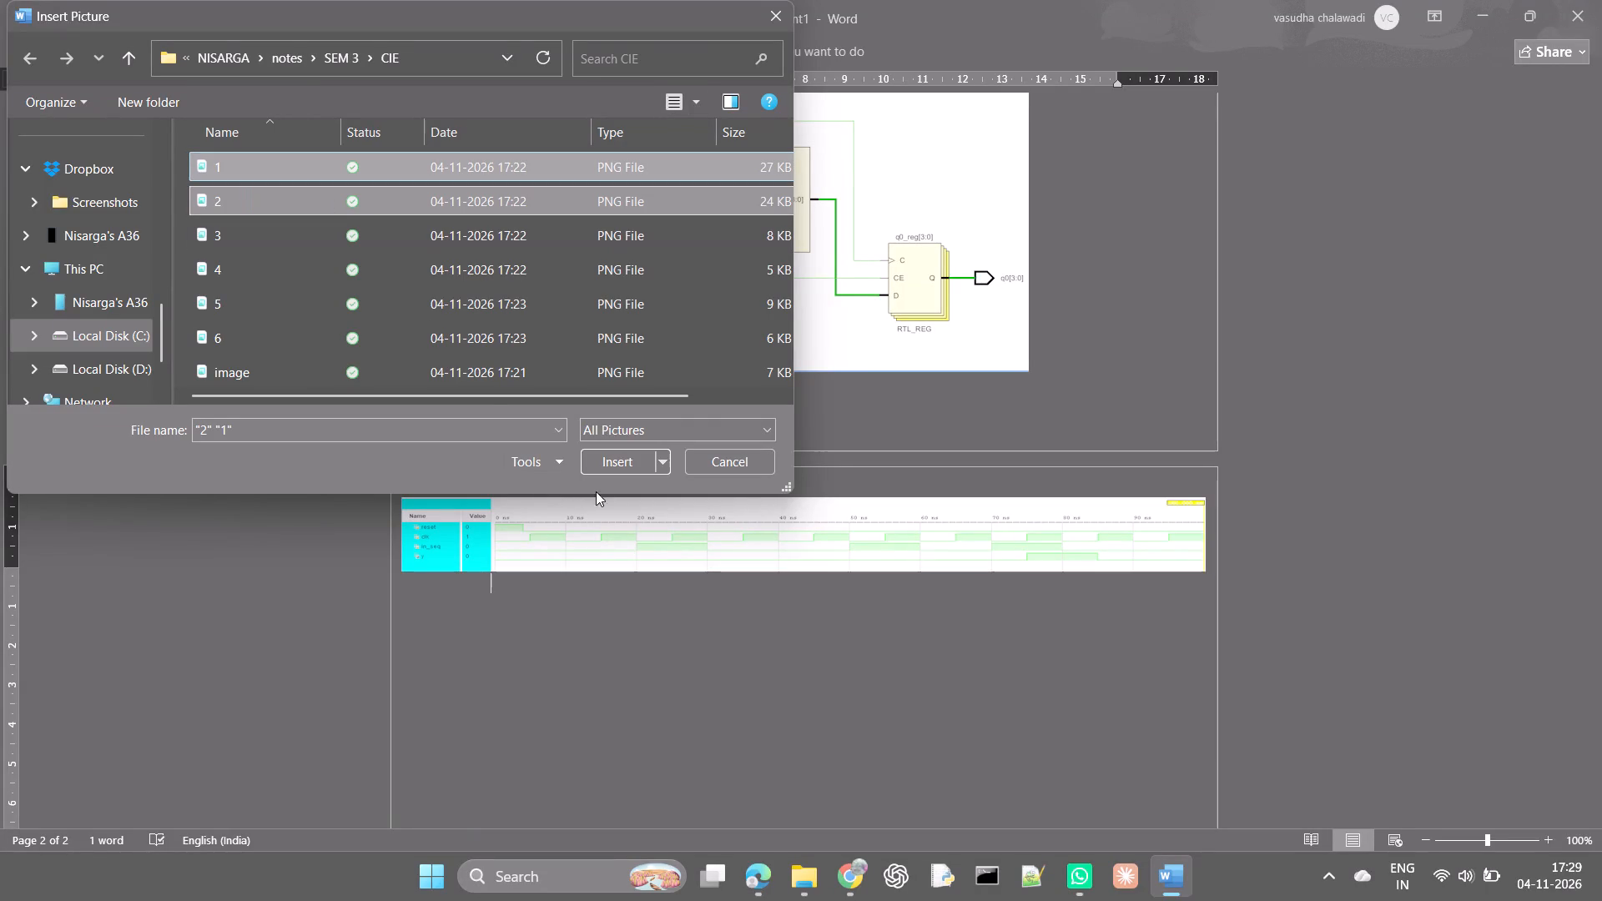
pyautogui.click(618, 467)
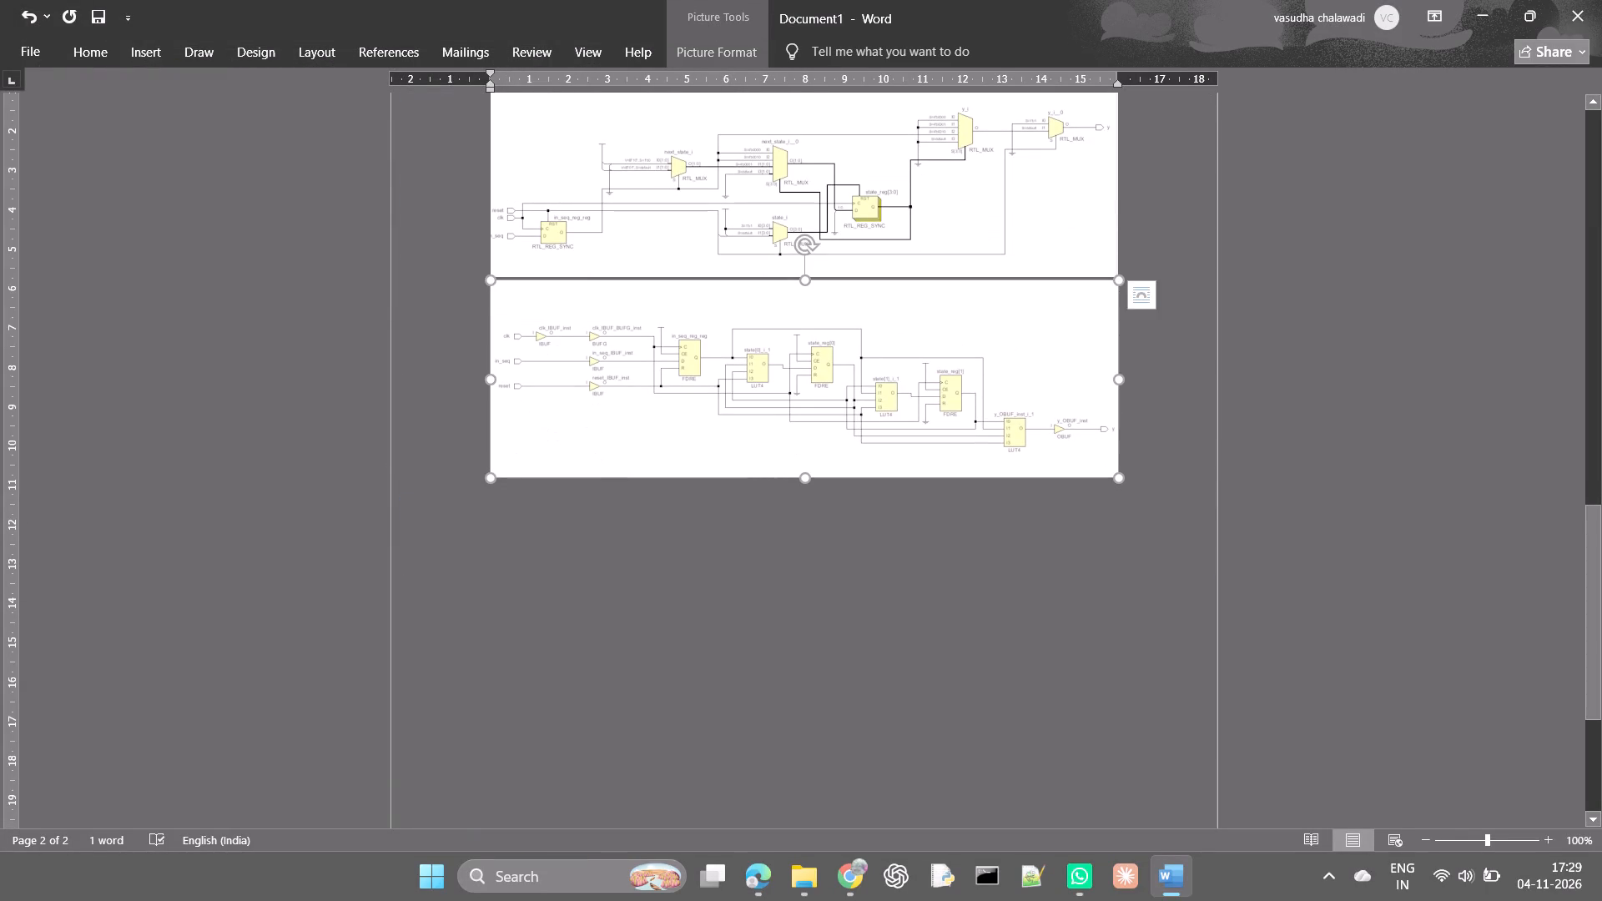
# Position the upper schematic picture in Top Center with Square Text Wrapping.
pyautogui.scroll(2, 620, 294)
pyautogui.moveTo(642, 327); pyautogui.dragTo(658, 405)
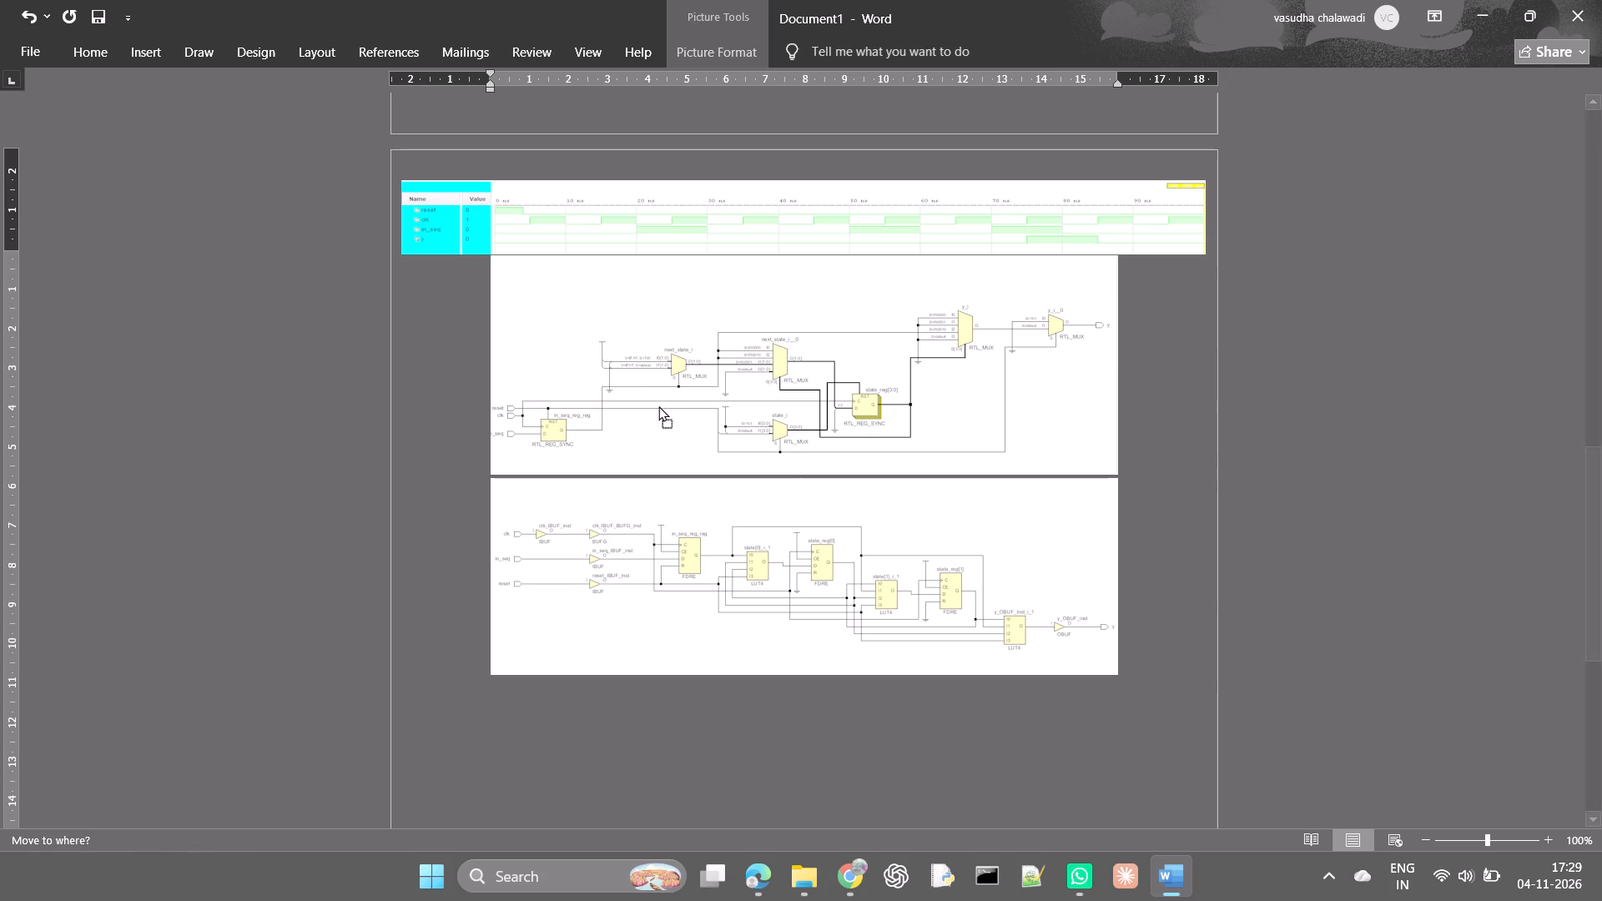
pyautogui.moveTo(658, 405); pyautogui.dragTo(658, 406)
pyautogui.click(658, 406)
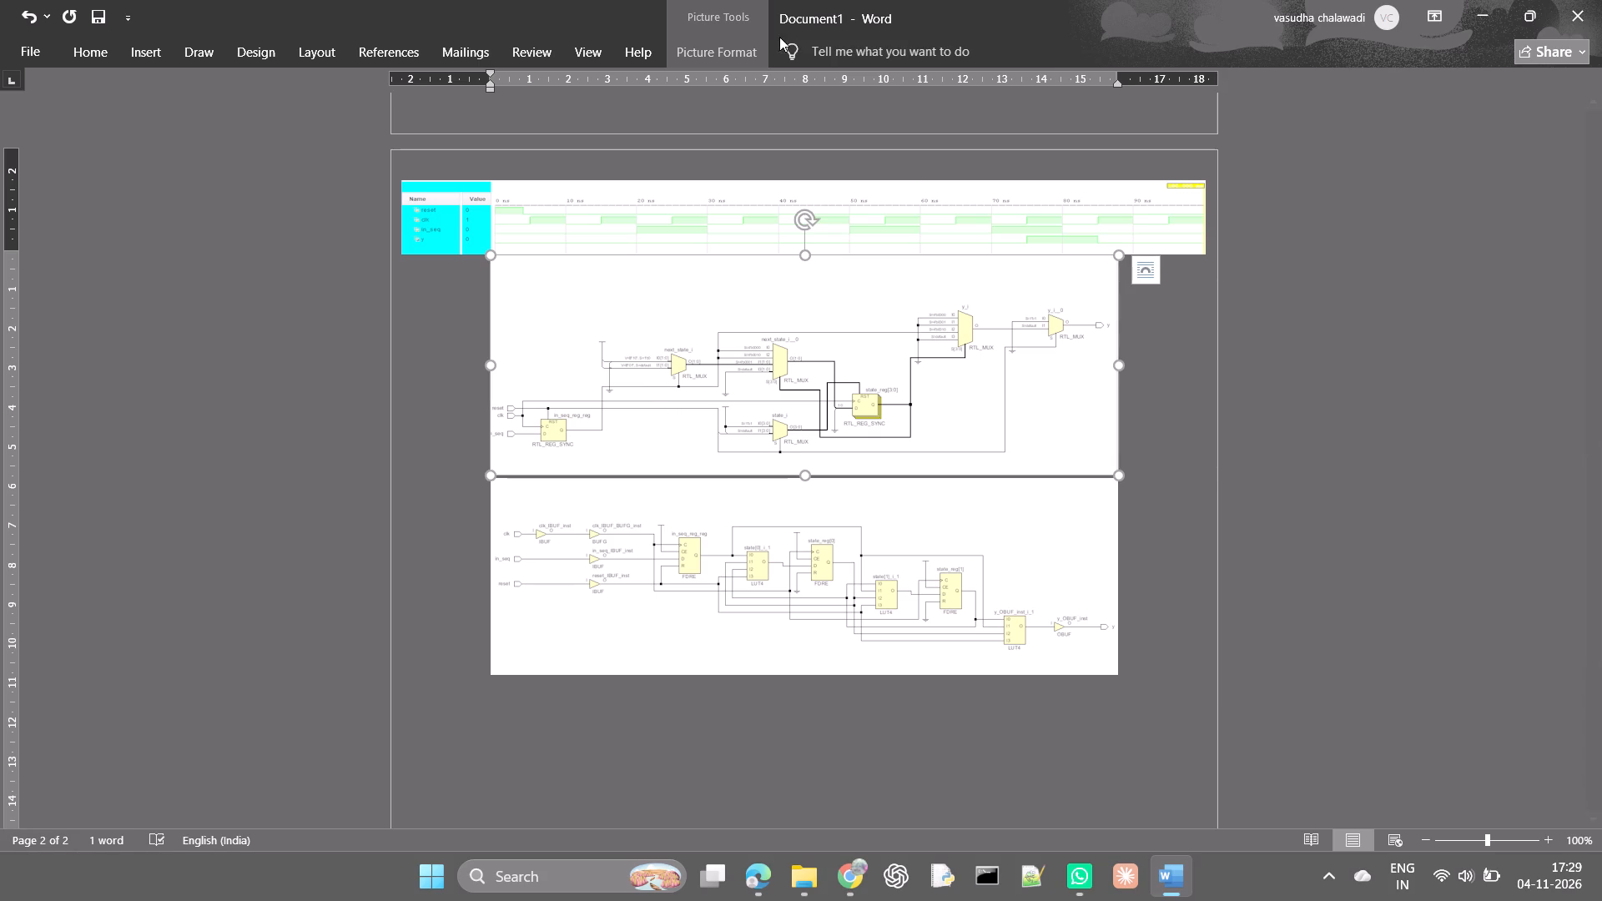
pyautogui.click(748, 49)
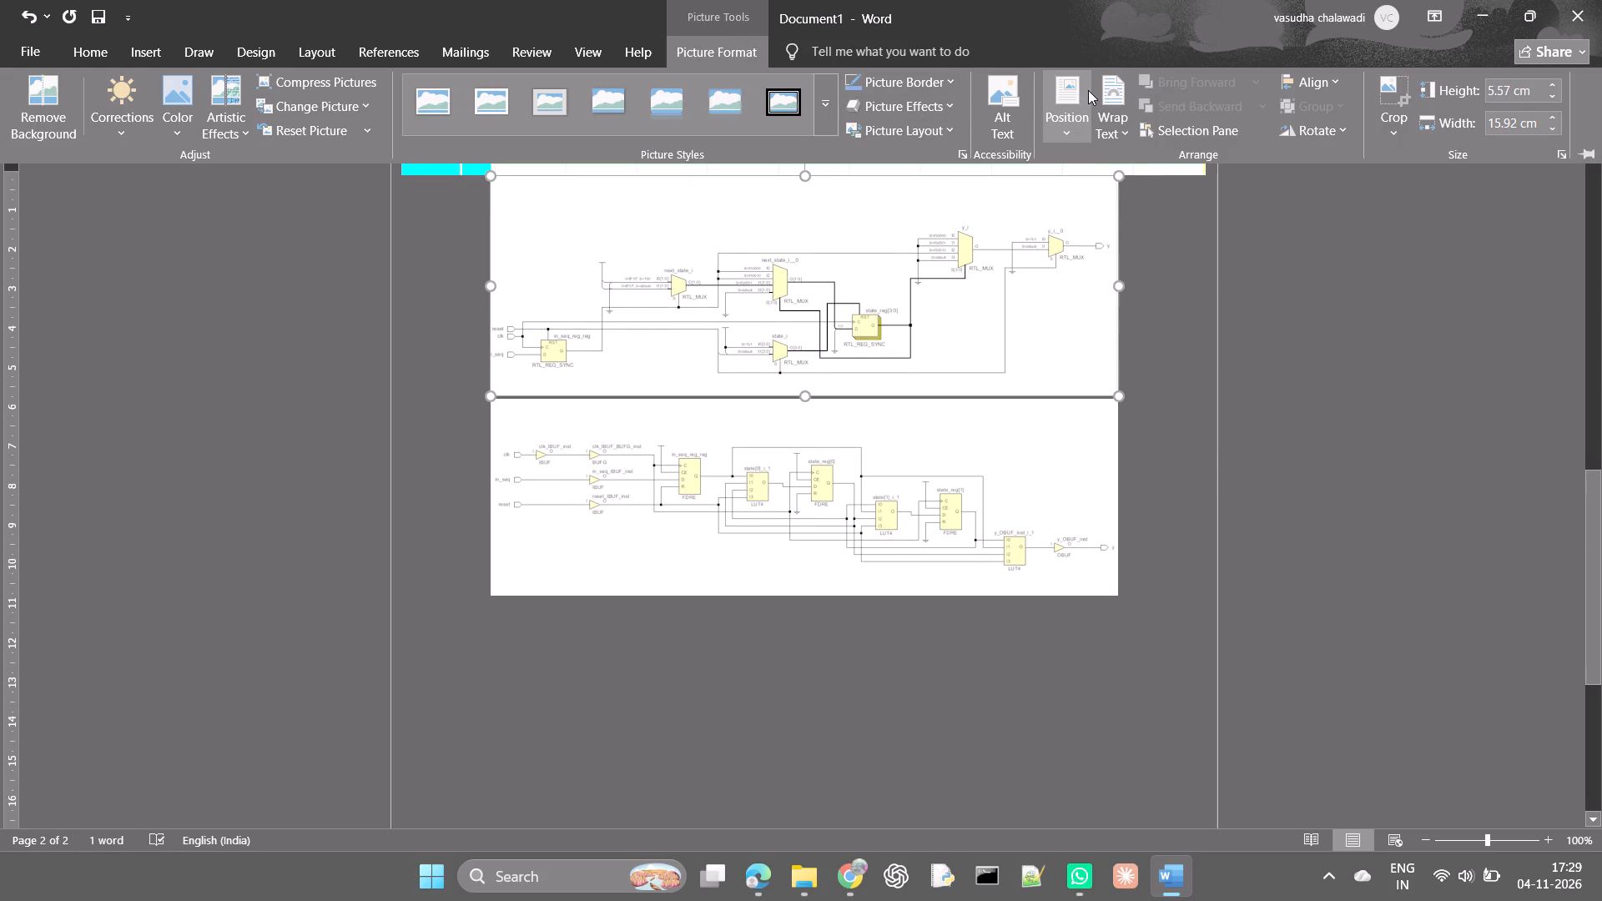
pyautogui.click(1079, 90)
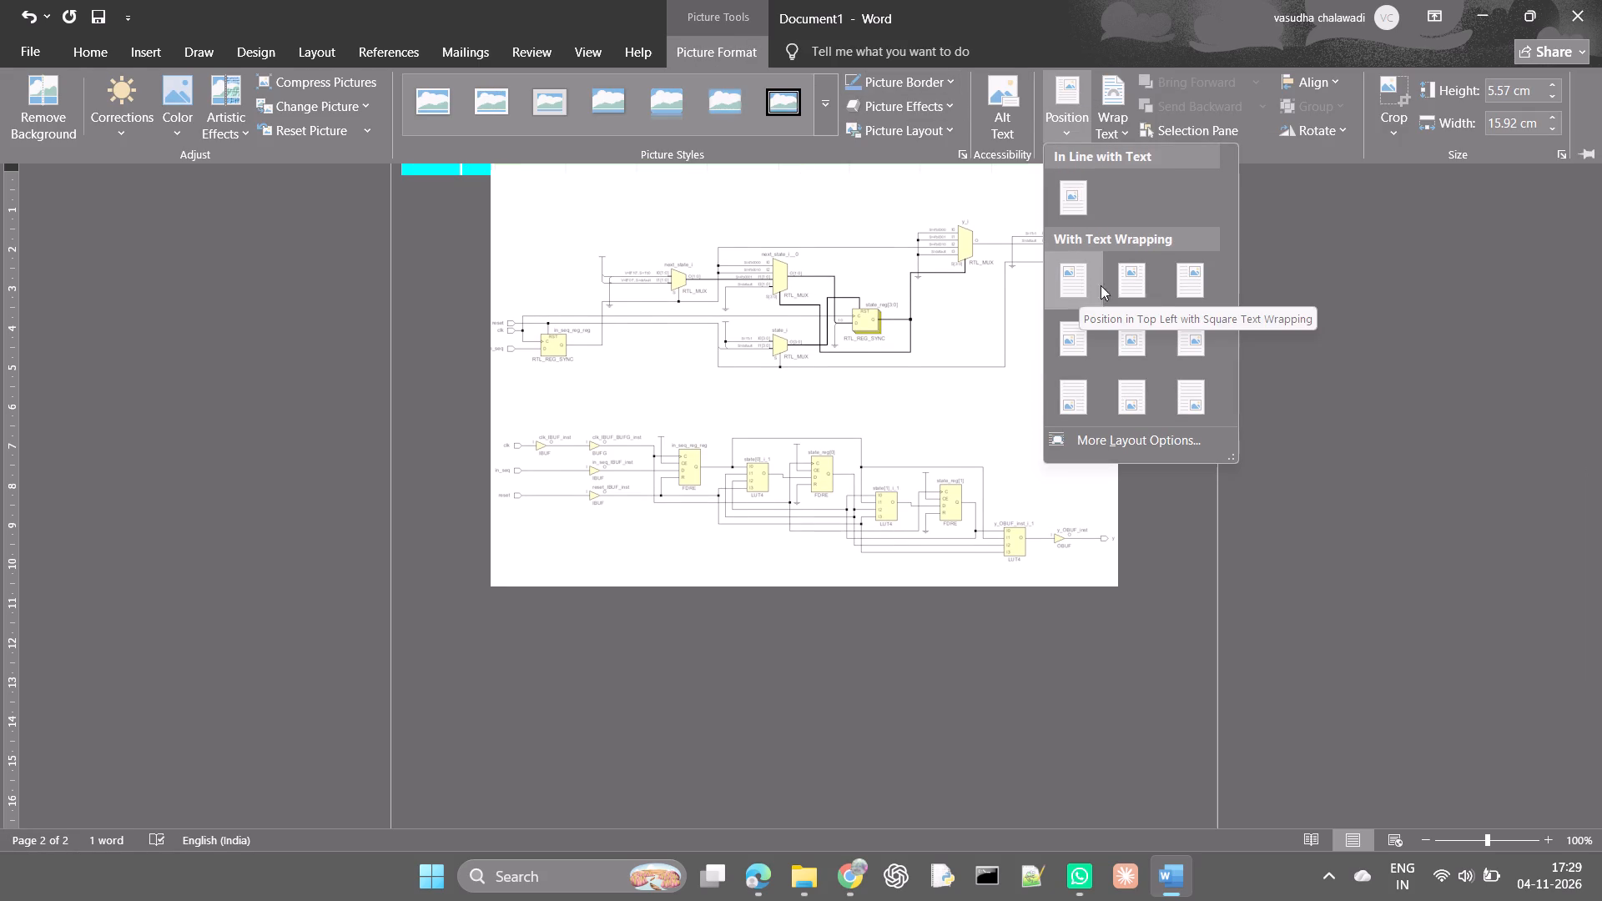
pyautogui.click(1131, 288)
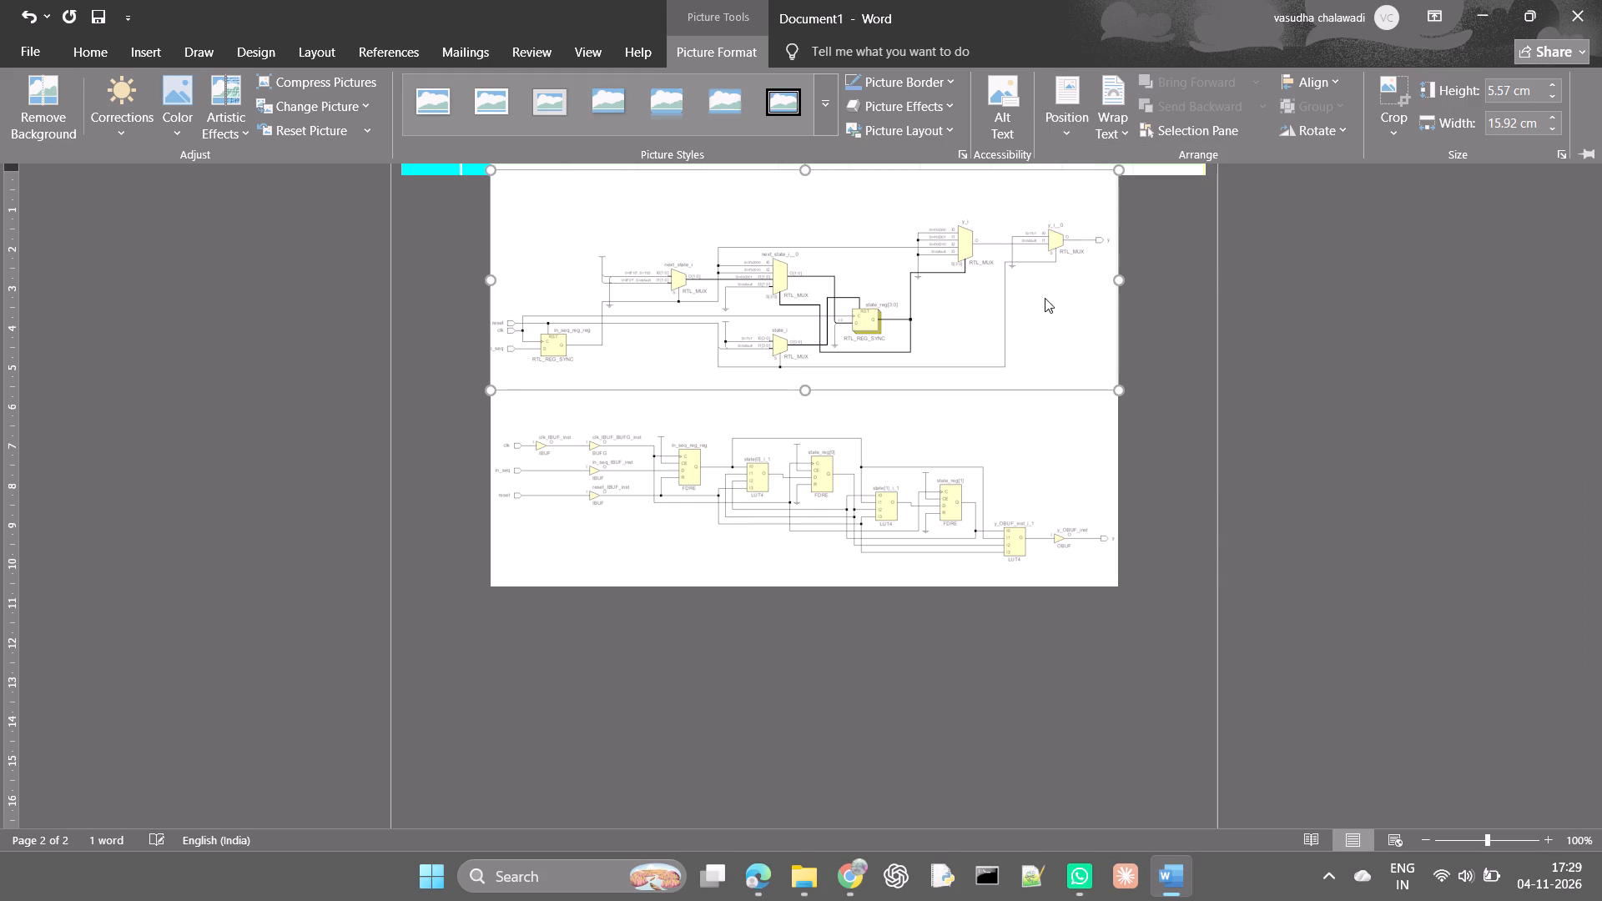
# Move the upper schematic below the waveform at the page's left edge and shrink it from its lower-right corner.
pyautogui.moveTo(812, 327); pyautogui.dragTo(649, 328)
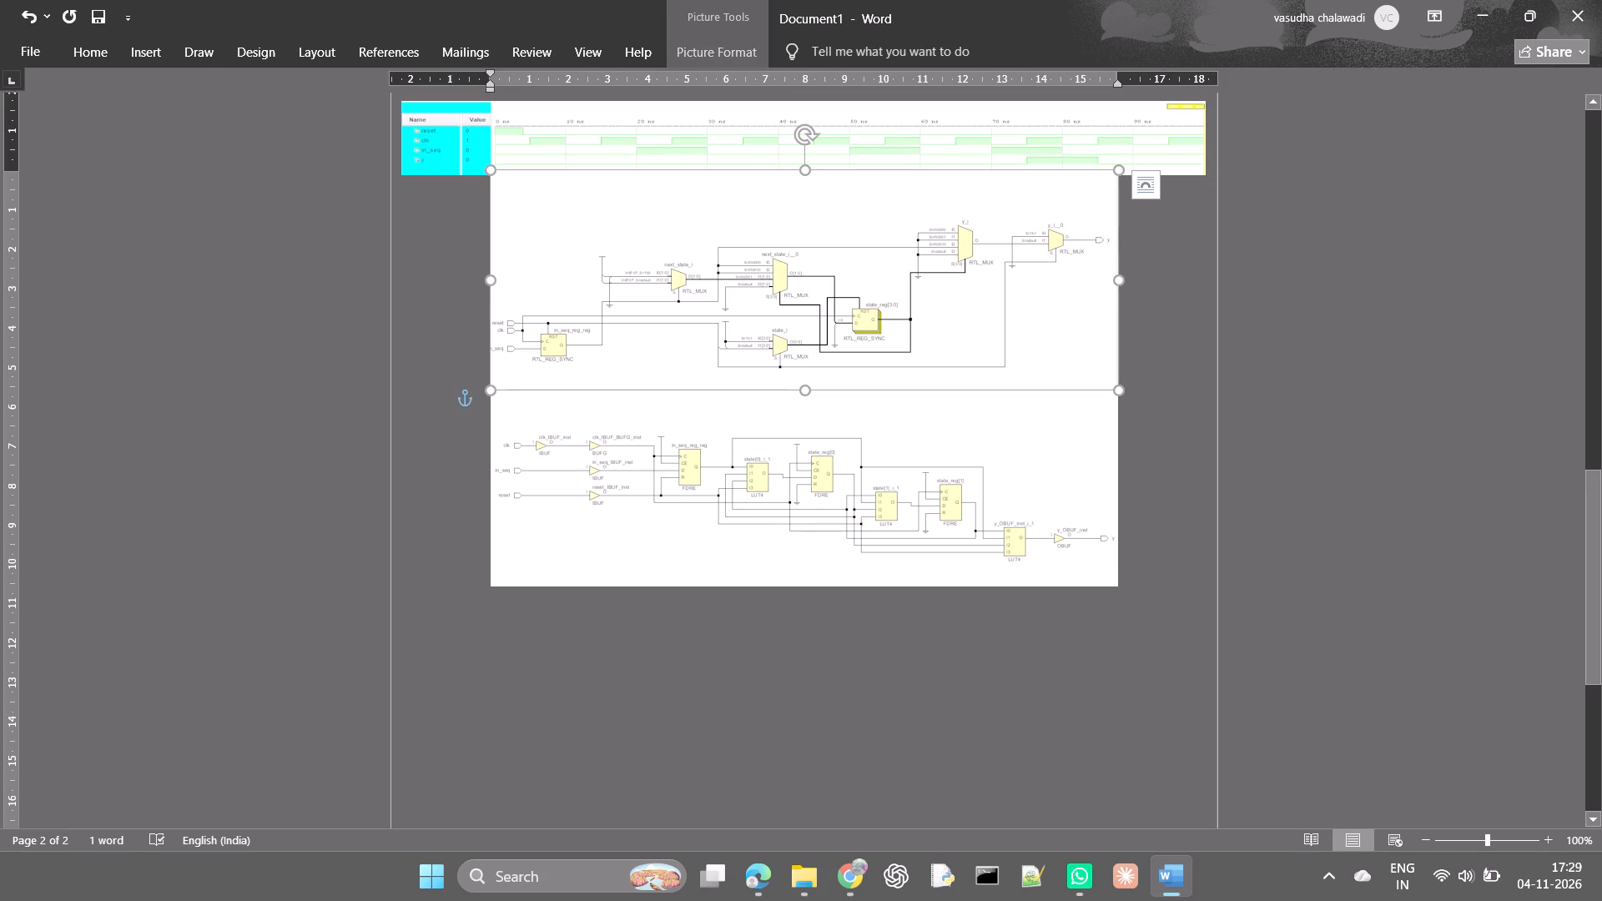
pyautogui.moveTo(736, 464); pyautogui.dragTo(762, 541)
pyautogui.click(762, 335)
pyautogui.moveTo(762, 335); pyautogui.dragTo(724, 335)
pyautogui.moveTo(724, 335); pyautogui.dragTo(668, 337)
pyautogui.moveTo(1073, 336); pyautogui.dragTo(928, 309)
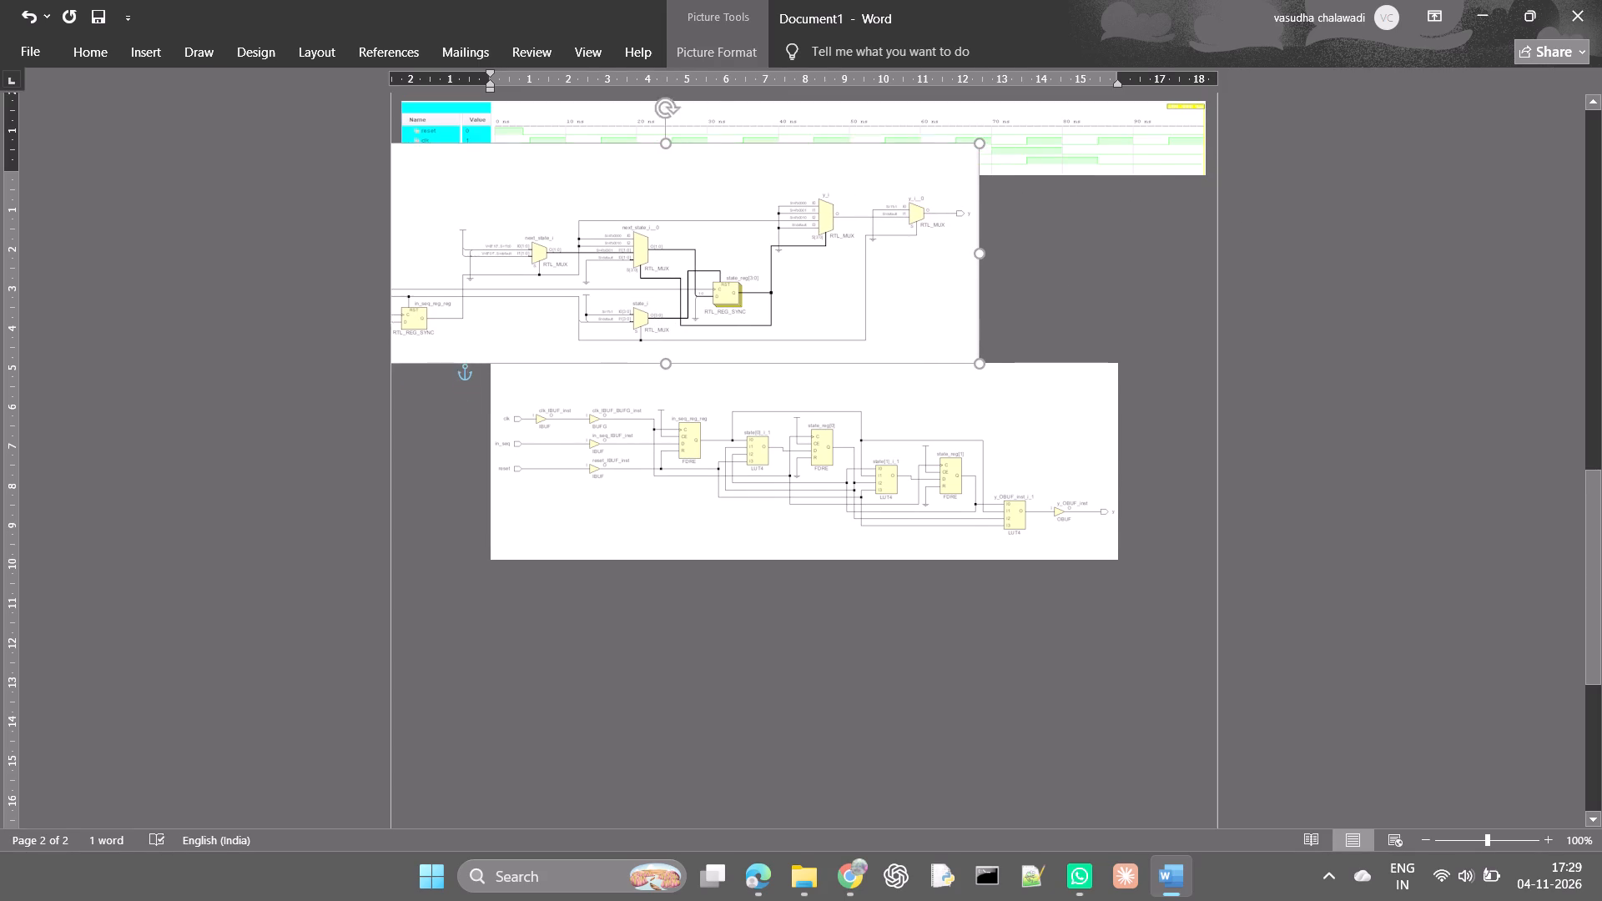
pyautogui.moveTo(928, 309); pyautogui.dragTo(975, 370)
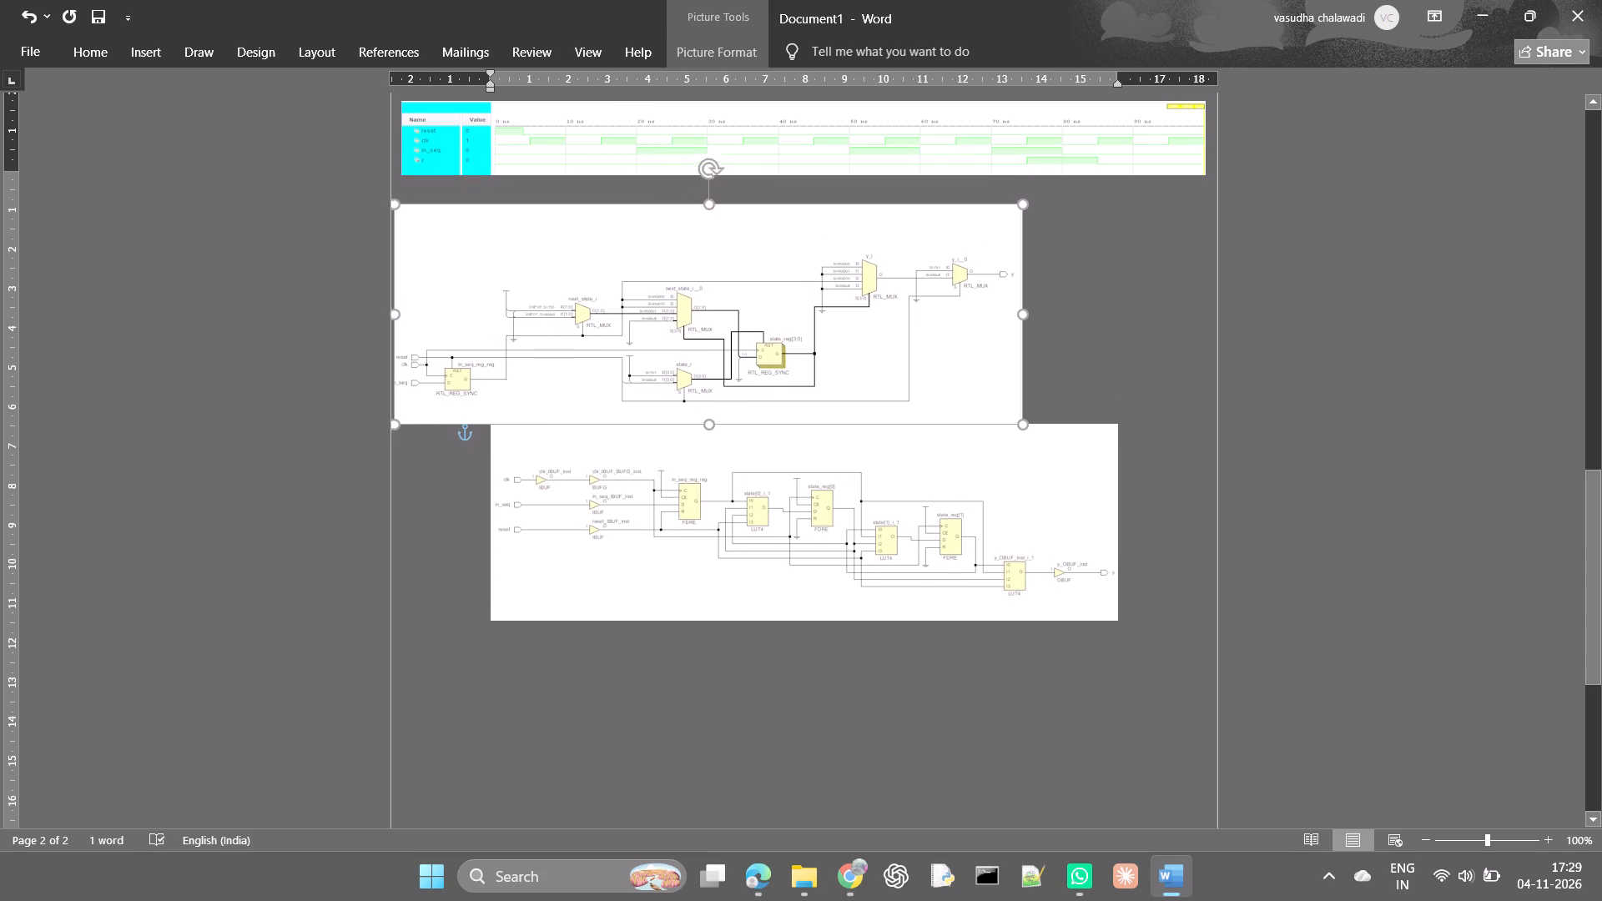
pyautogui.moveTo(975, 370); pyautogui.dragTo(974, 361)
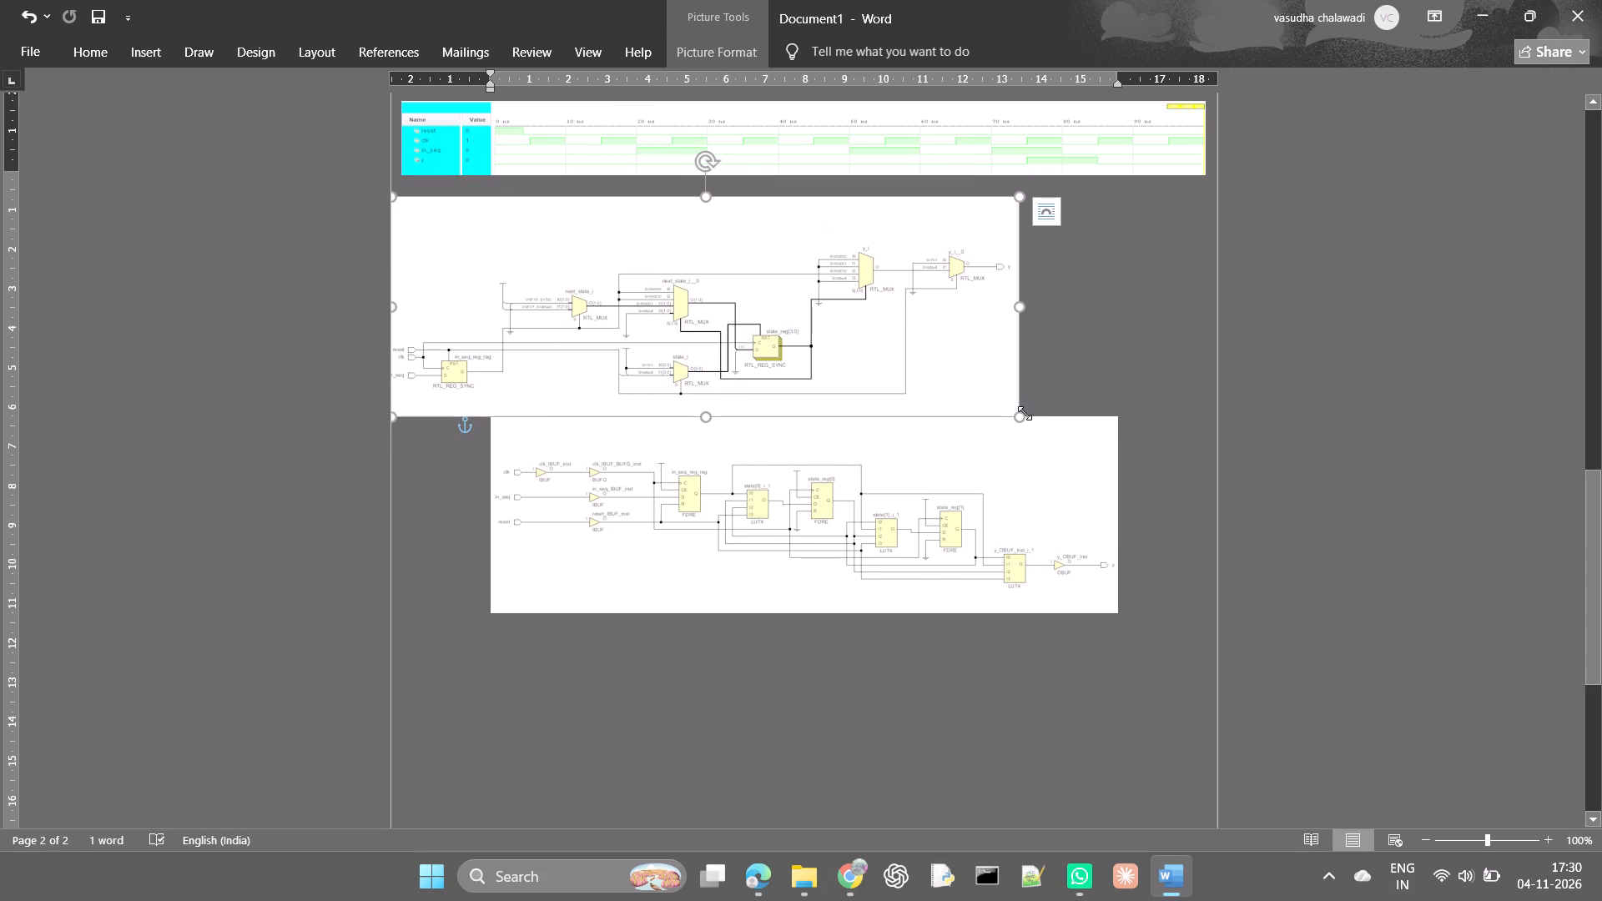
pyautogui.moveTo(1024, 413); pyautogui.dragTo(898, 355)
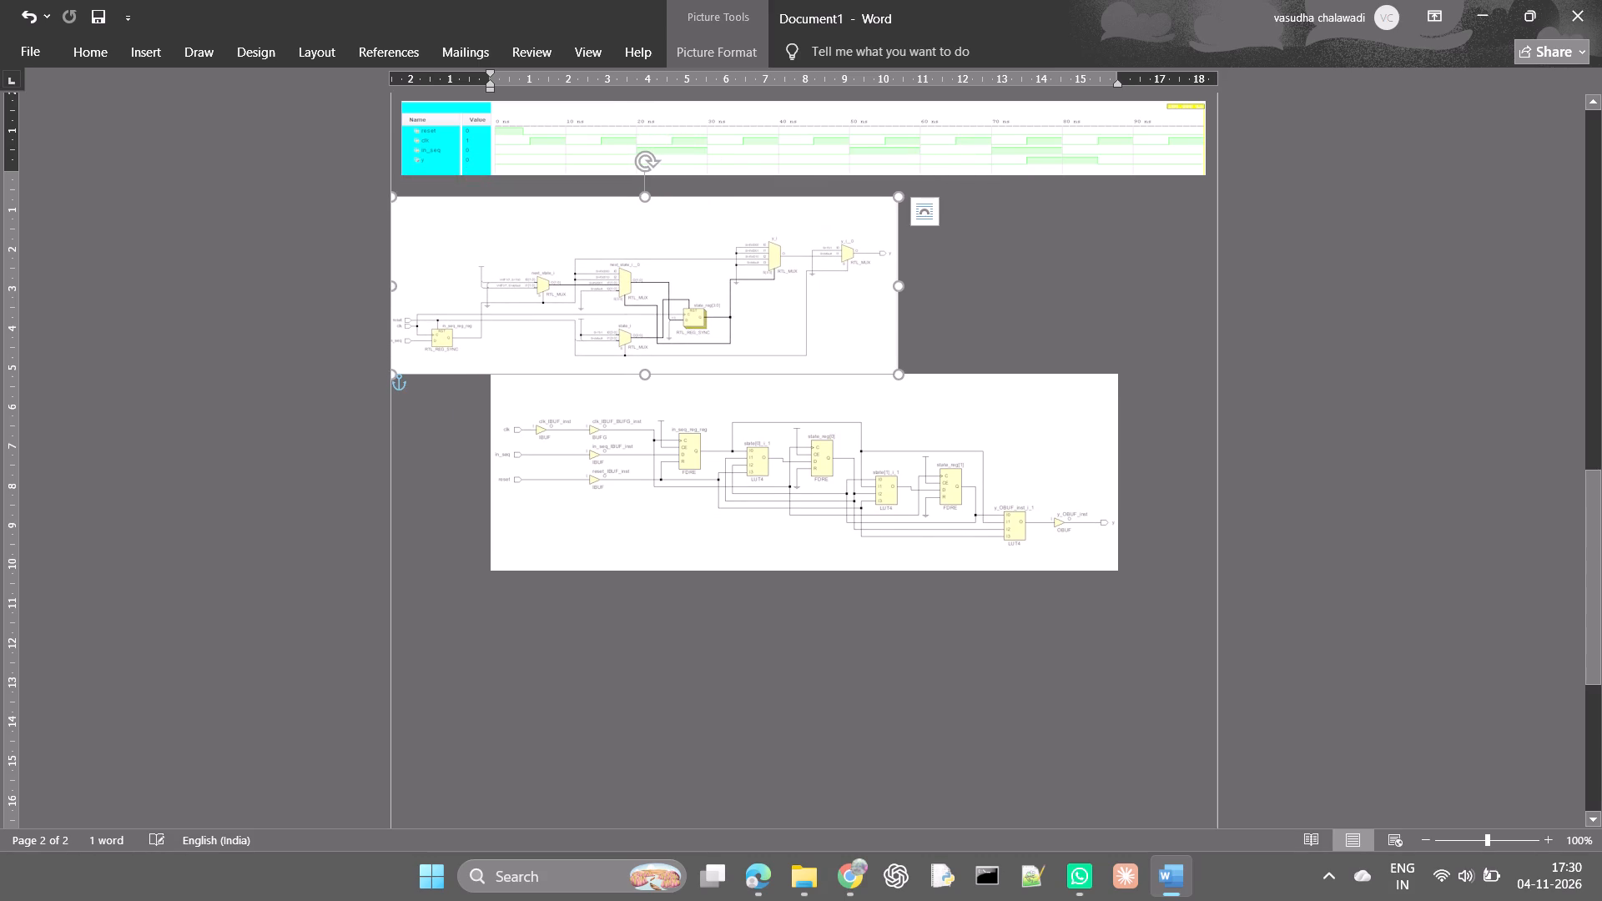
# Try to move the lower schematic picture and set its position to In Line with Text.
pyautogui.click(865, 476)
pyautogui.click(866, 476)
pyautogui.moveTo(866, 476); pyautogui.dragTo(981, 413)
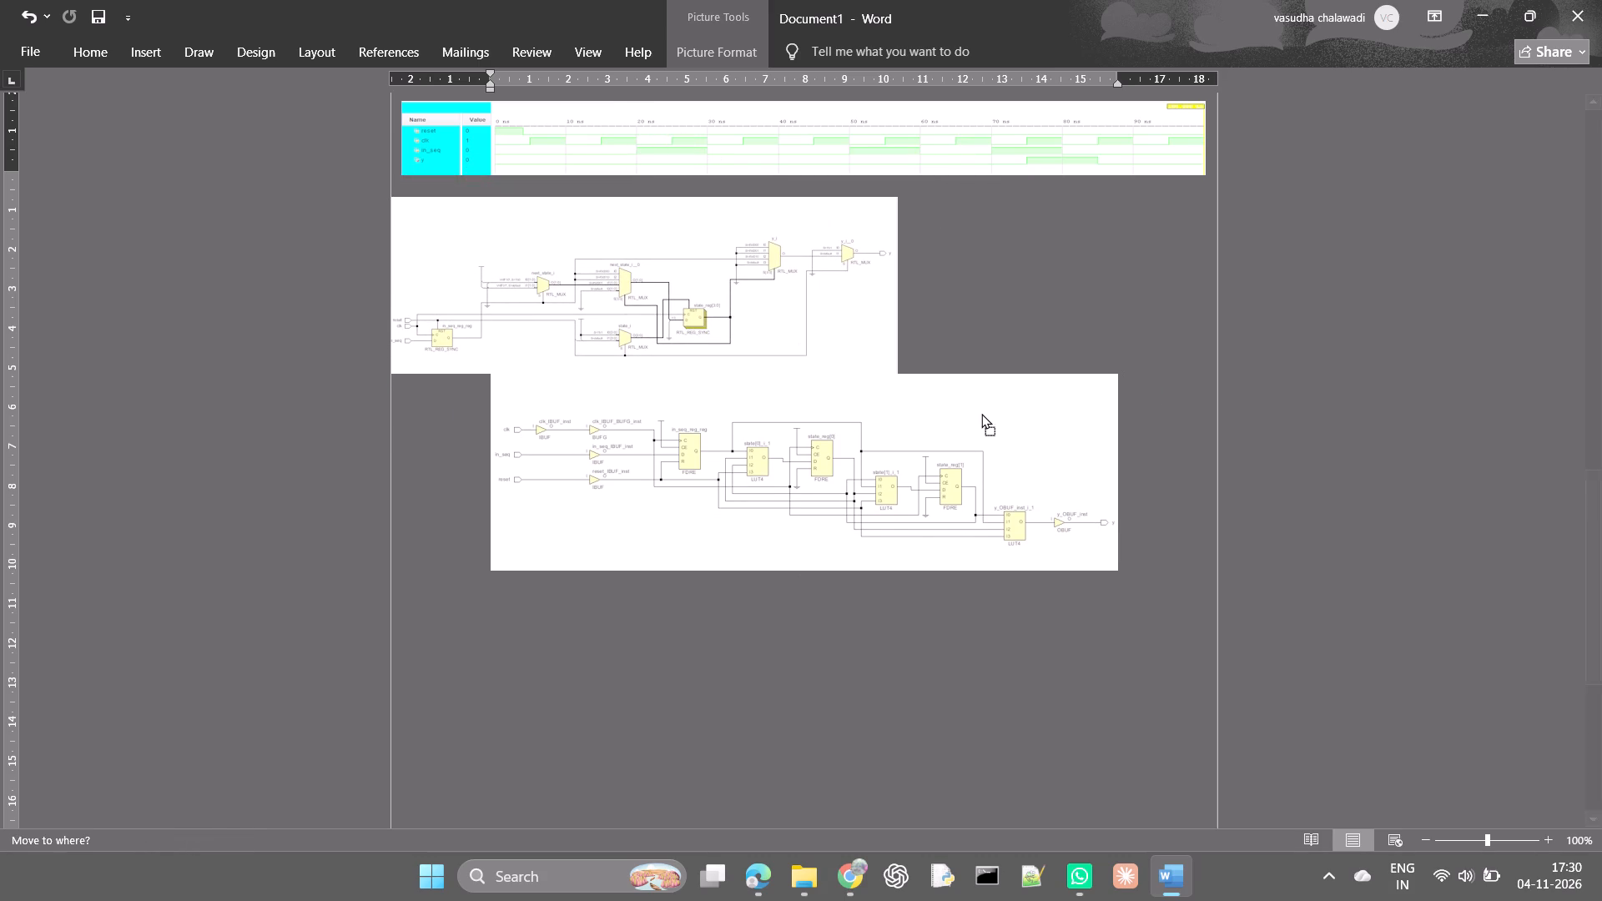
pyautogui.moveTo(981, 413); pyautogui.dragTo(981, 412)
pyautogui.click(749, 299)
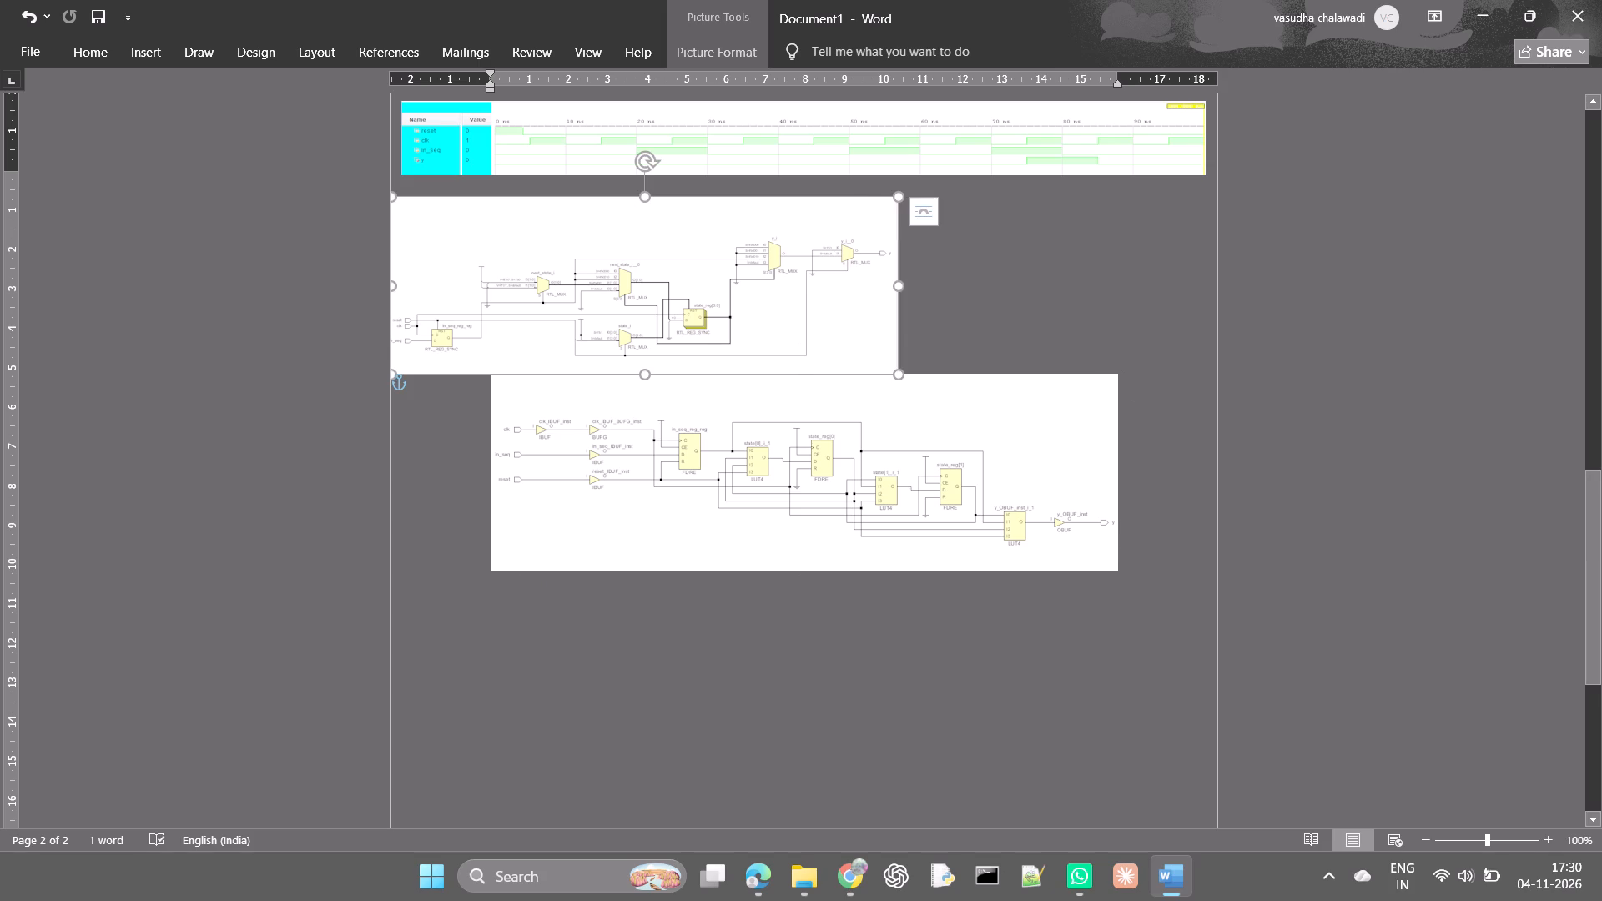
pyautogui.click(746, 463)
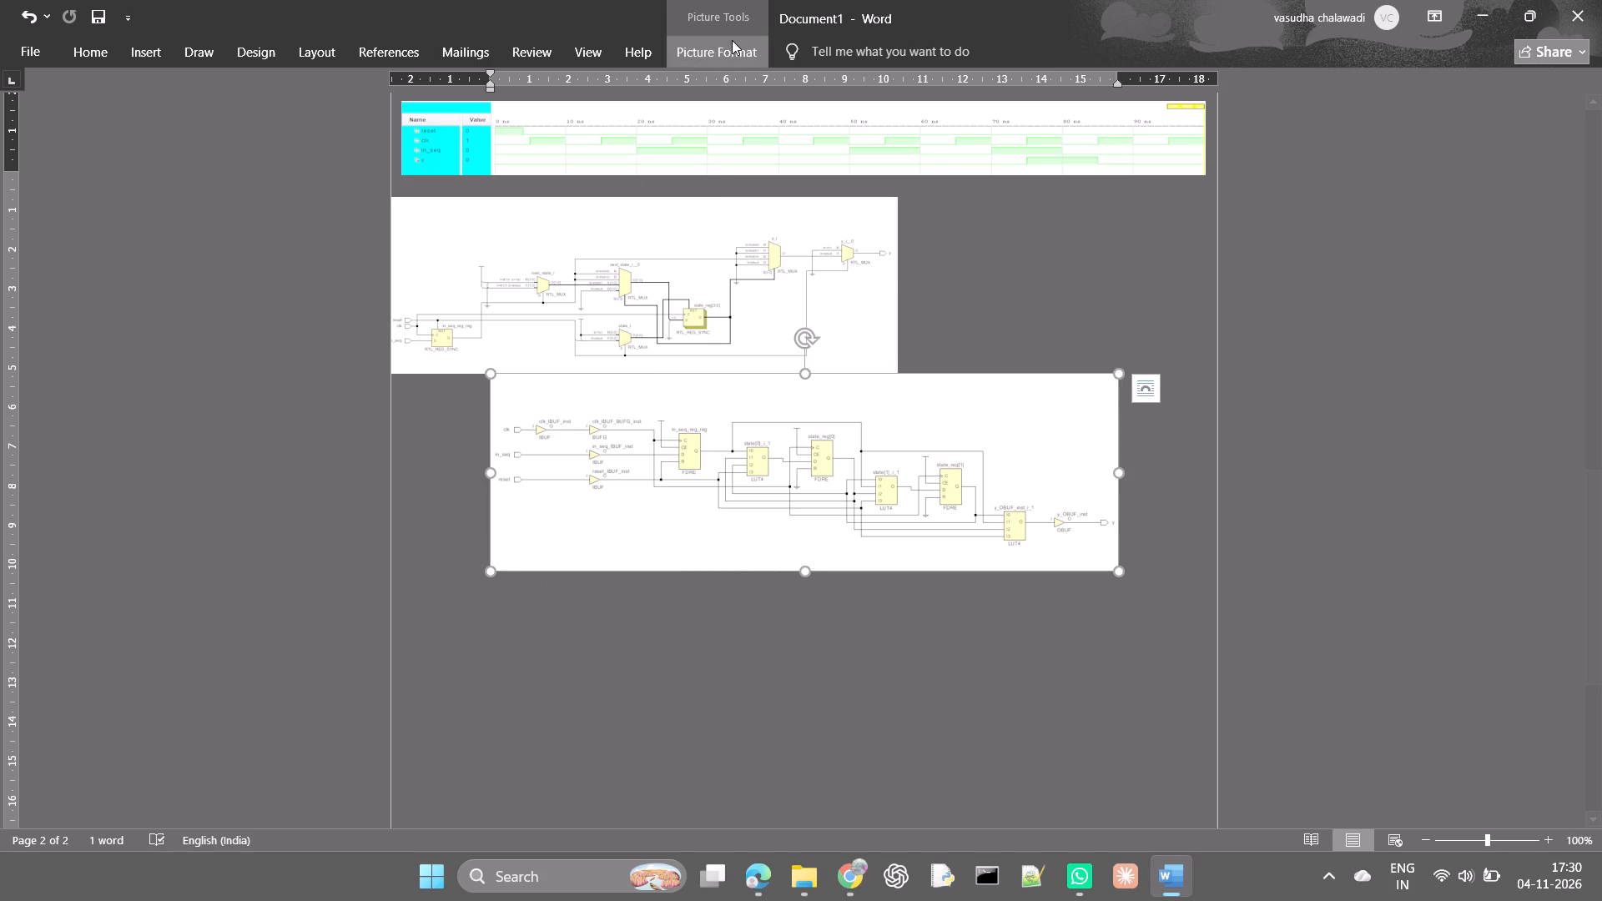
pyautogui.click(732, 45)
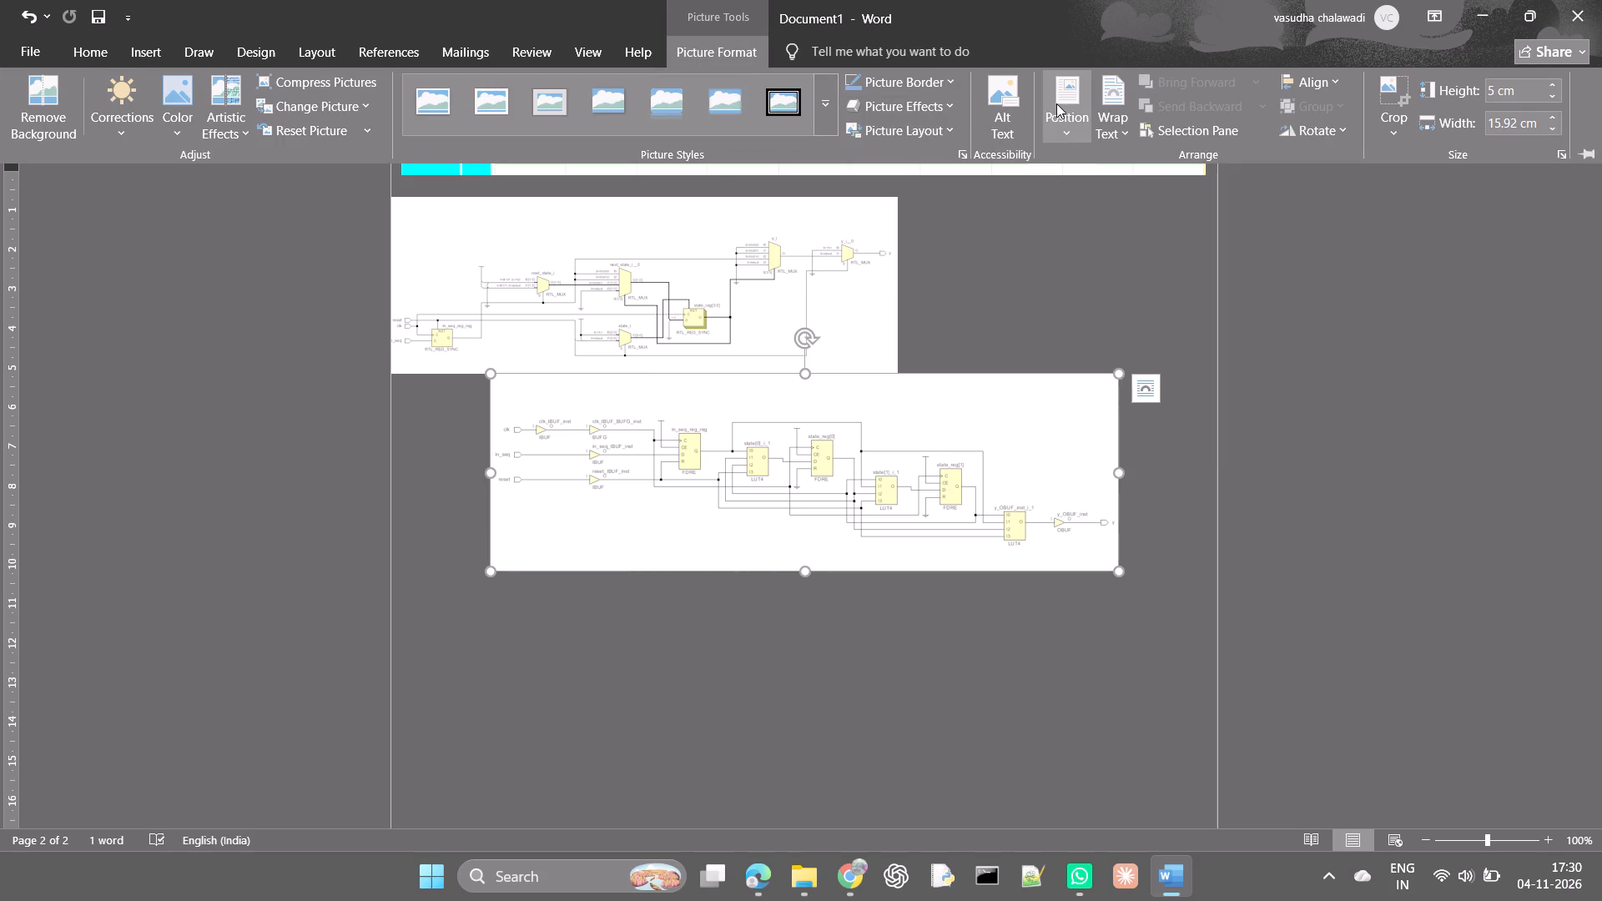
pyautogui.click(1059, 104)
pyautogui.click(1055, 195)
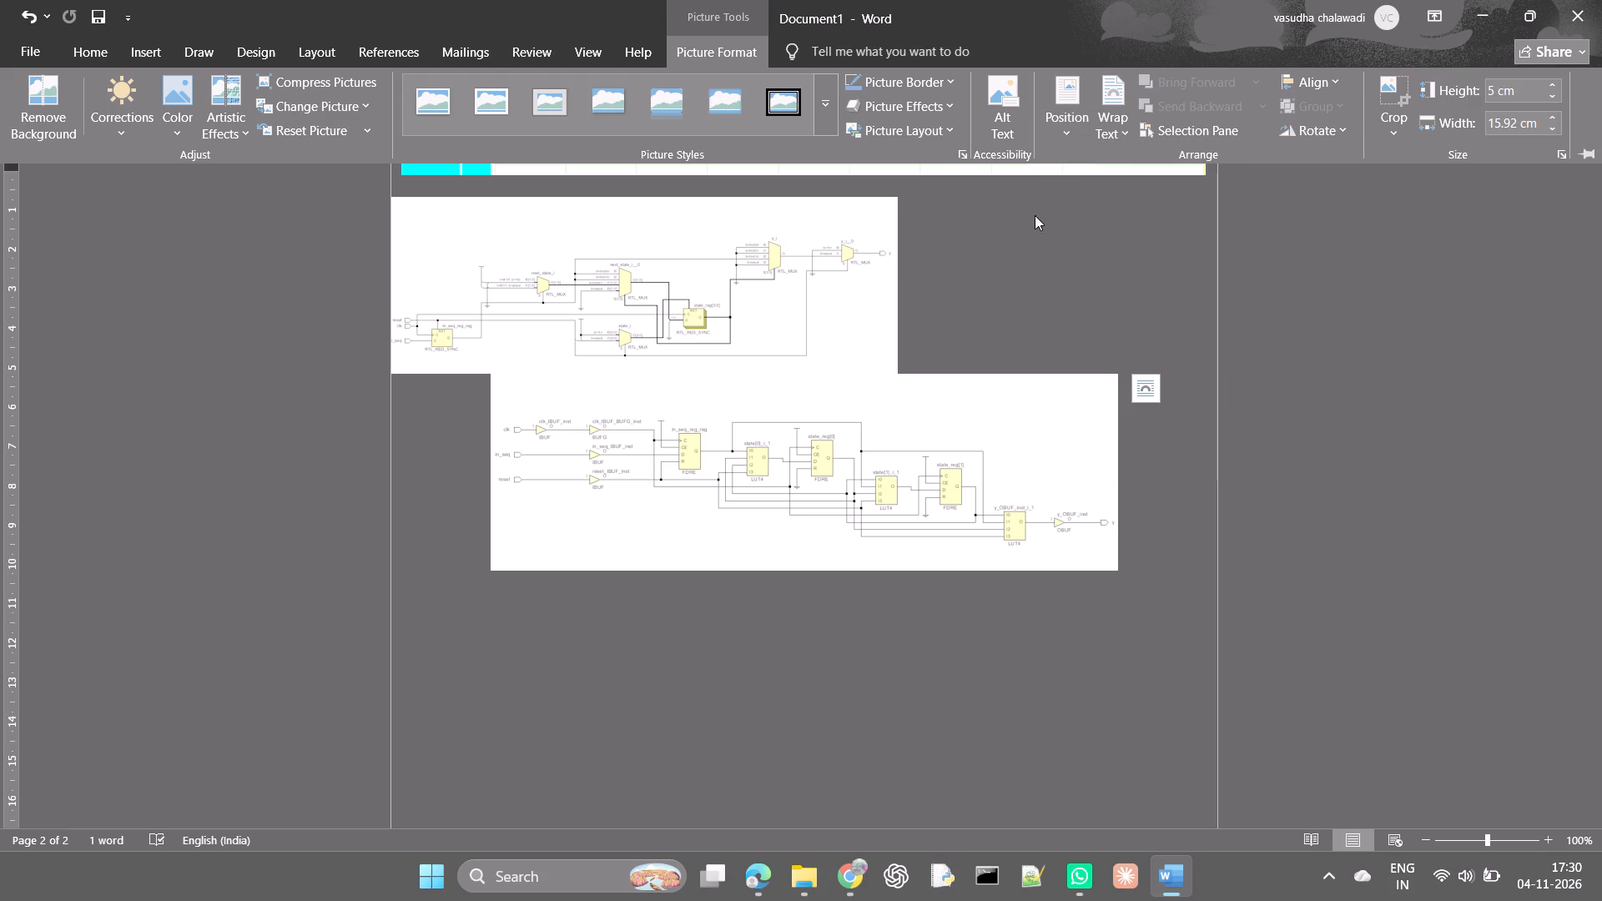
# Position the lower schematic picture in Top Left with Square Text Wrapping.
pyautogui.click(785, 497)
pyautogui.moveTo(785, 497); pyautogui.dragTo(818, 557)
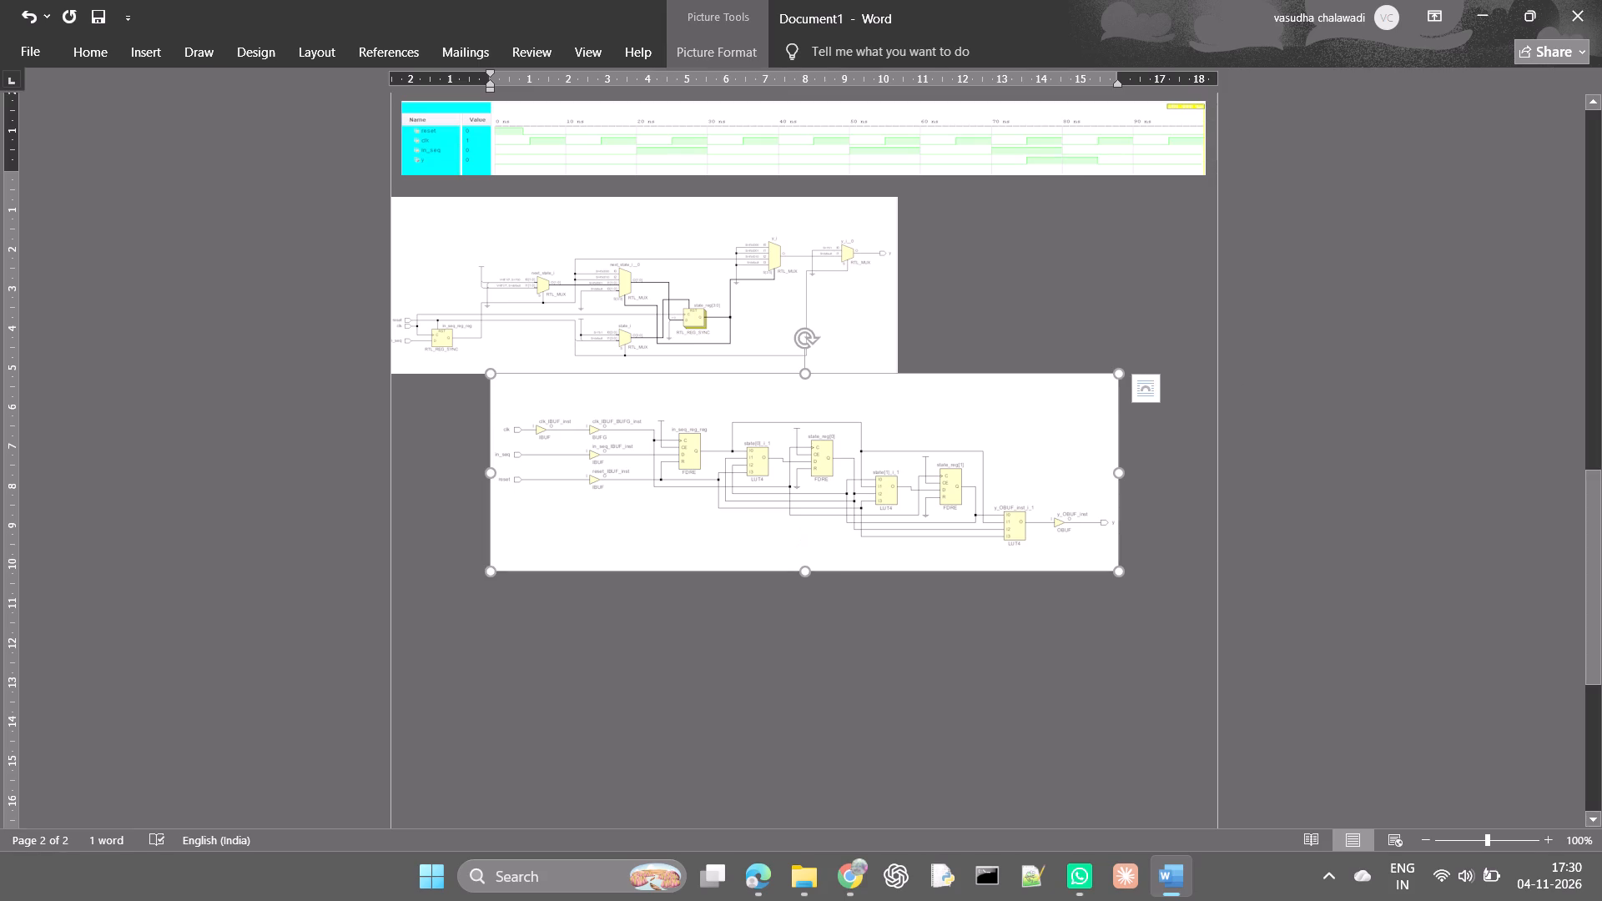
pyautogui.doubleClick(772, 491)
pyautogui.moveTo(772, 491); pyautogui.dragTo(791, 496)
pyautogui.moveTo(504, 563); pyautogui.dragTo(627, 542)
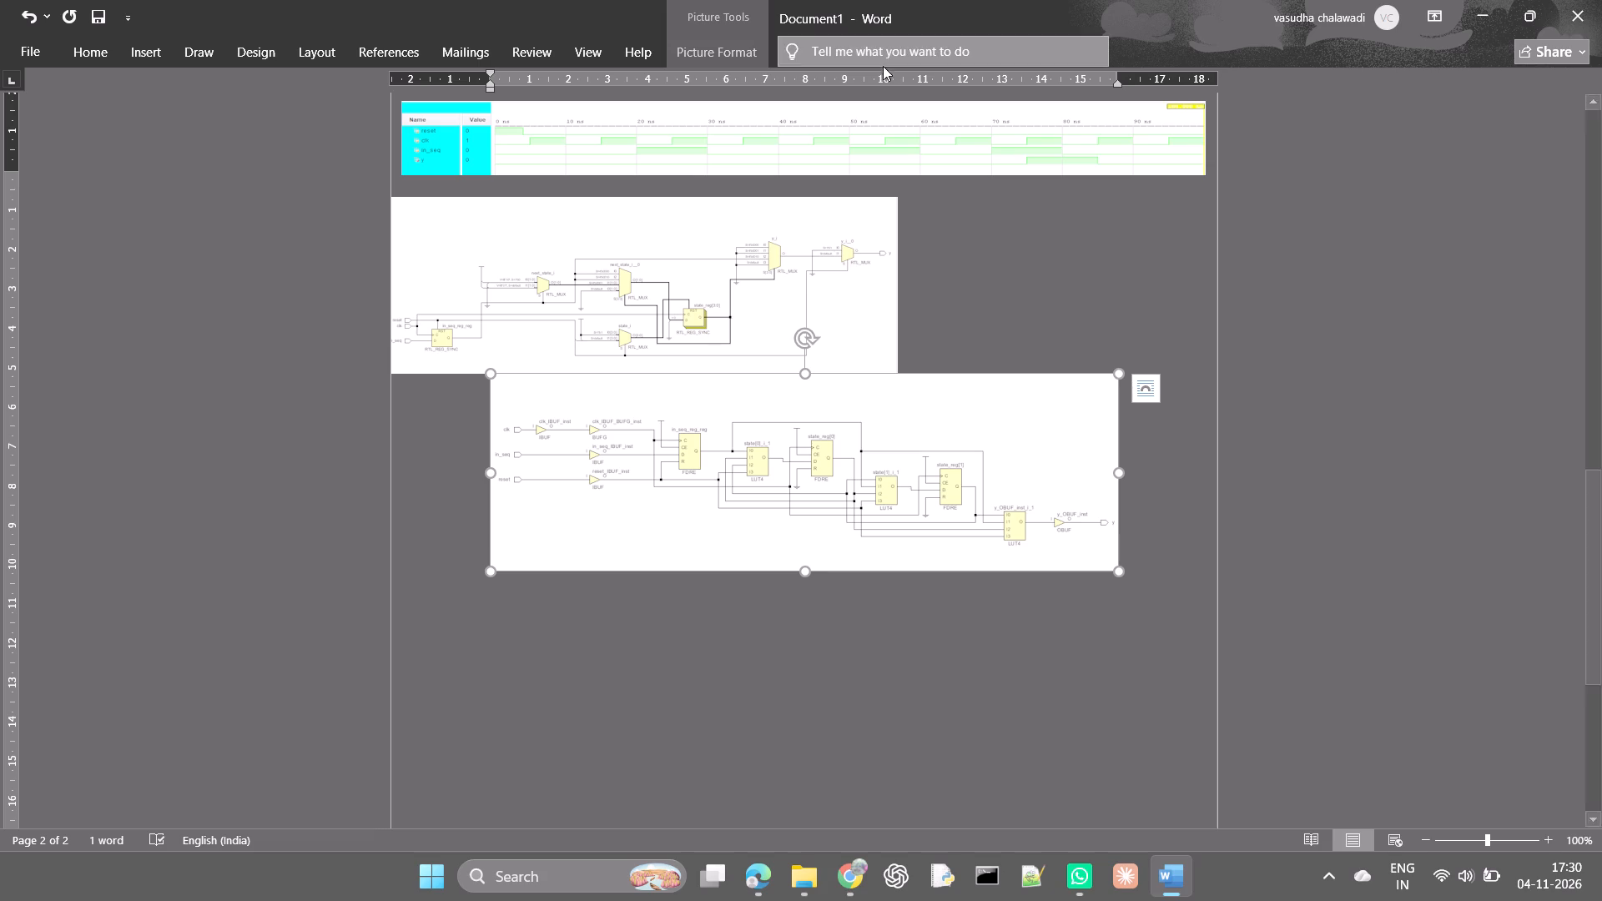
pyautogui.click(704, 46)
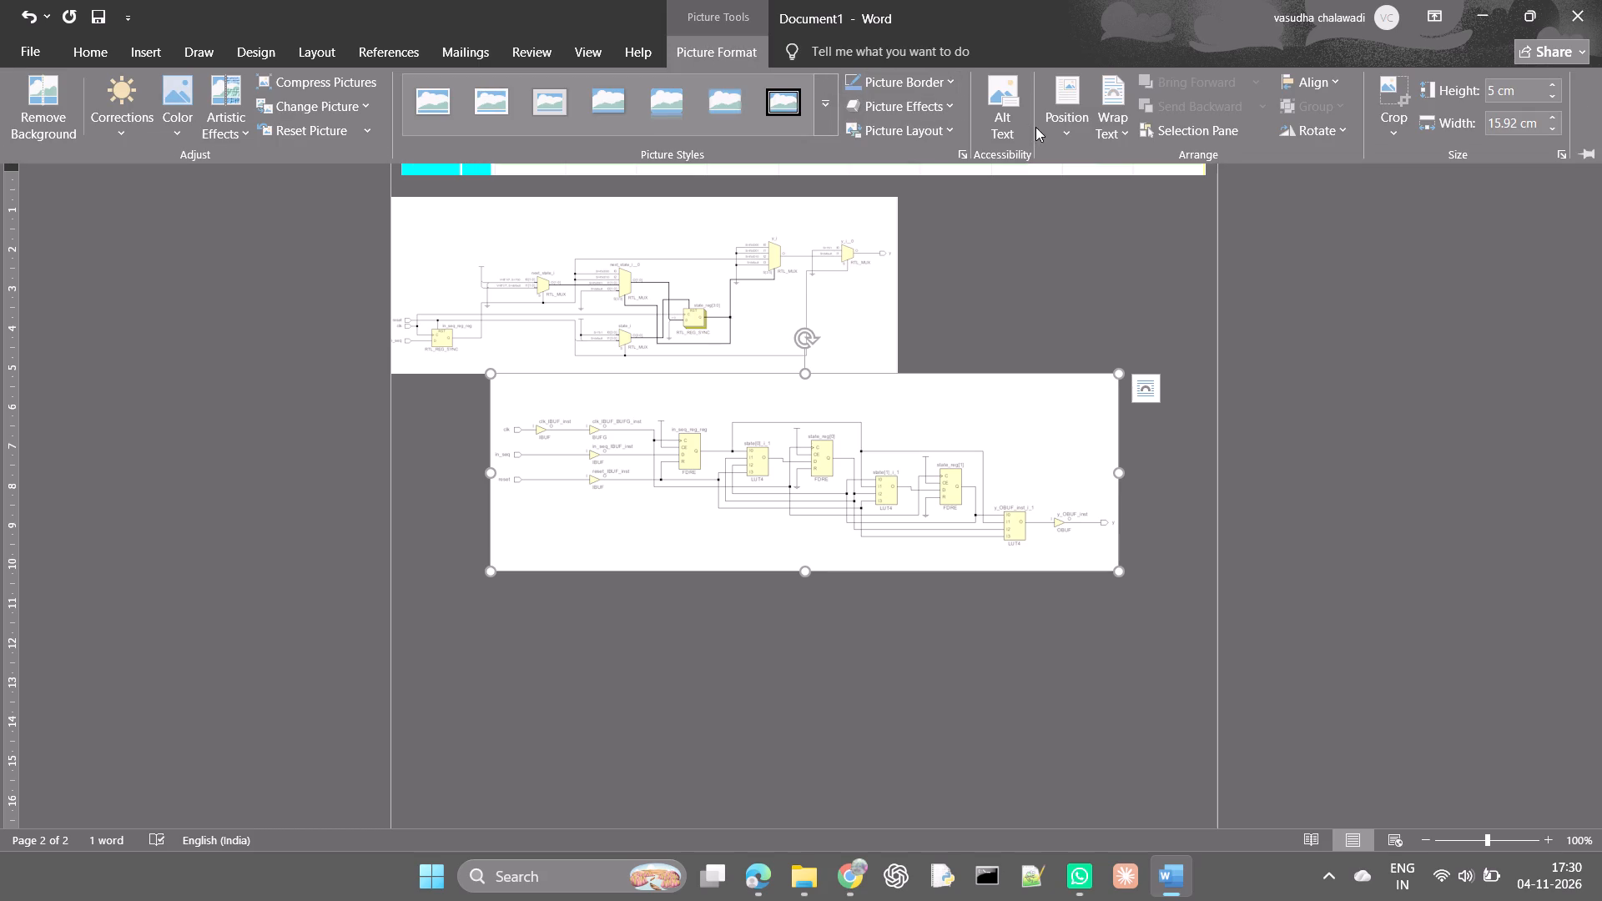
pyautogui.click(1069, 124)
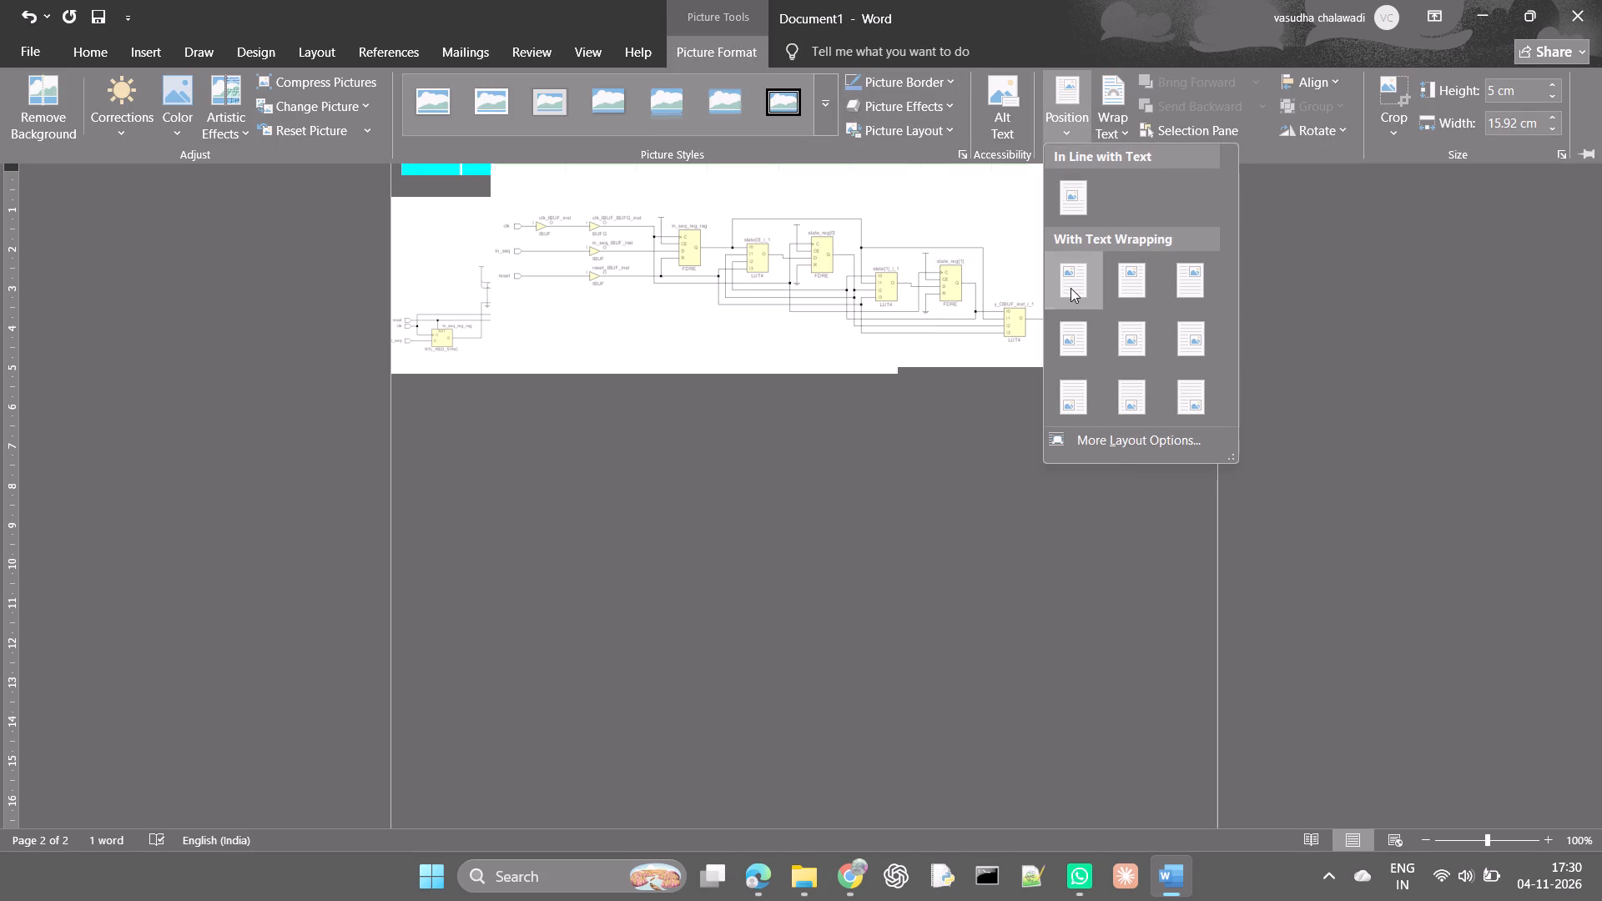
pyautogui.click(1071, 288)
# Move the repositioned schematic down into the empty area below the other schematic on the second page.
pyautogui.moveTo(909, 279); pyautogui.dragTo(995, 315)
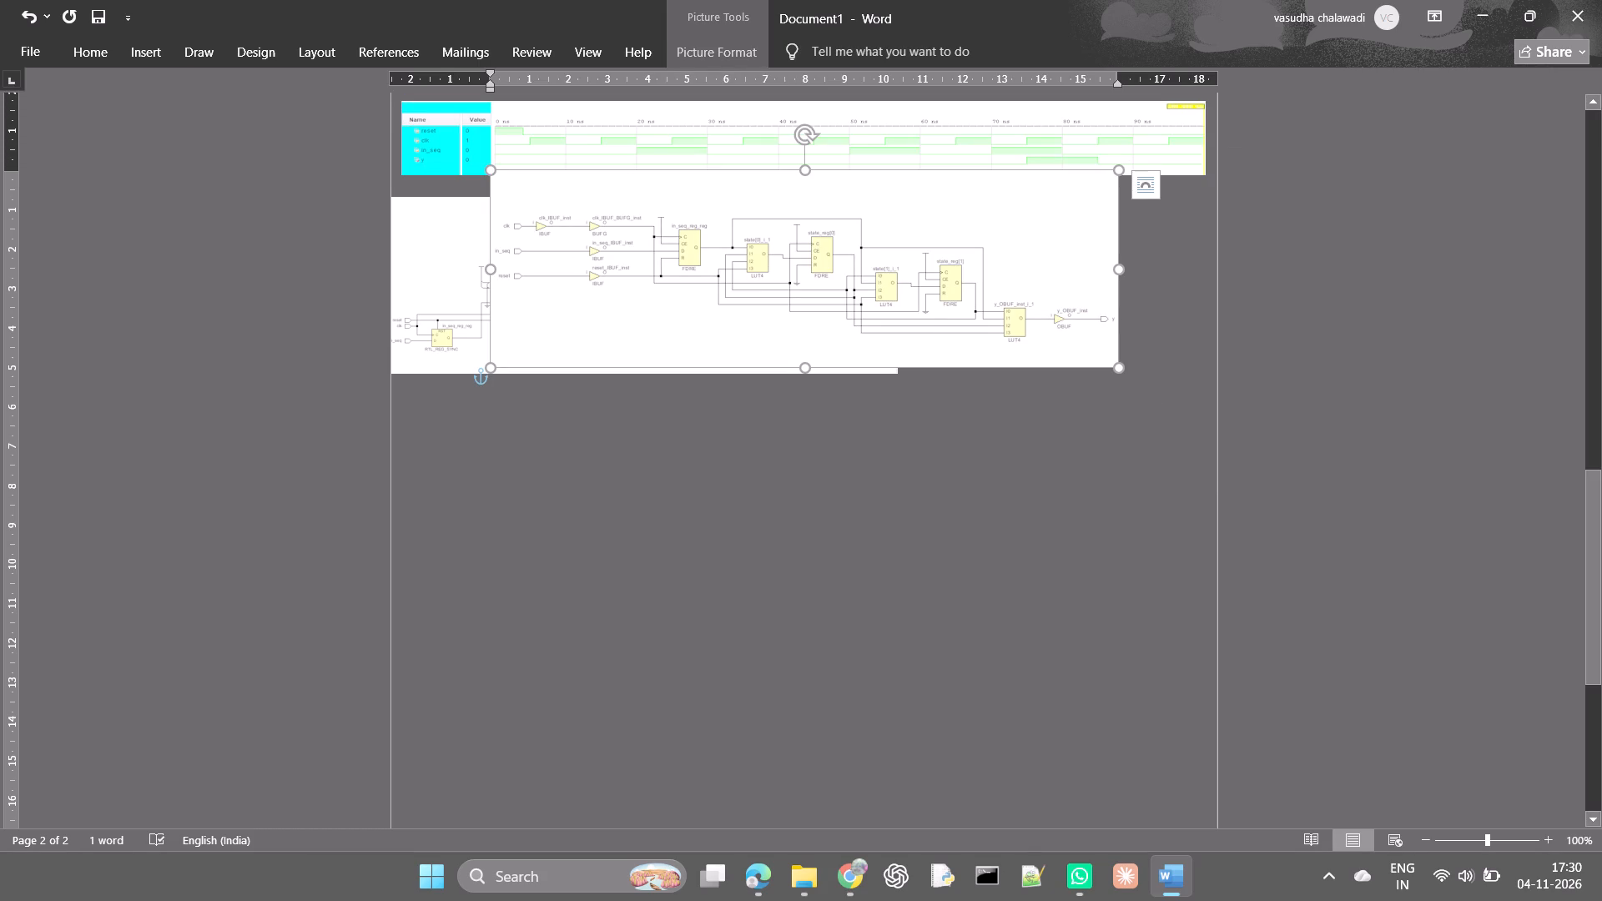
pyautogui.click(995, 315)
pyautogui.moveTo(995, 315); pyautogui.dragTo(875, 292)
pyautogui.moveTo(875, 292); pyautogui.dragTo(930, 296)
pyautogui.moveTo(930, 296); pyautogui.dragTo(935, 586)
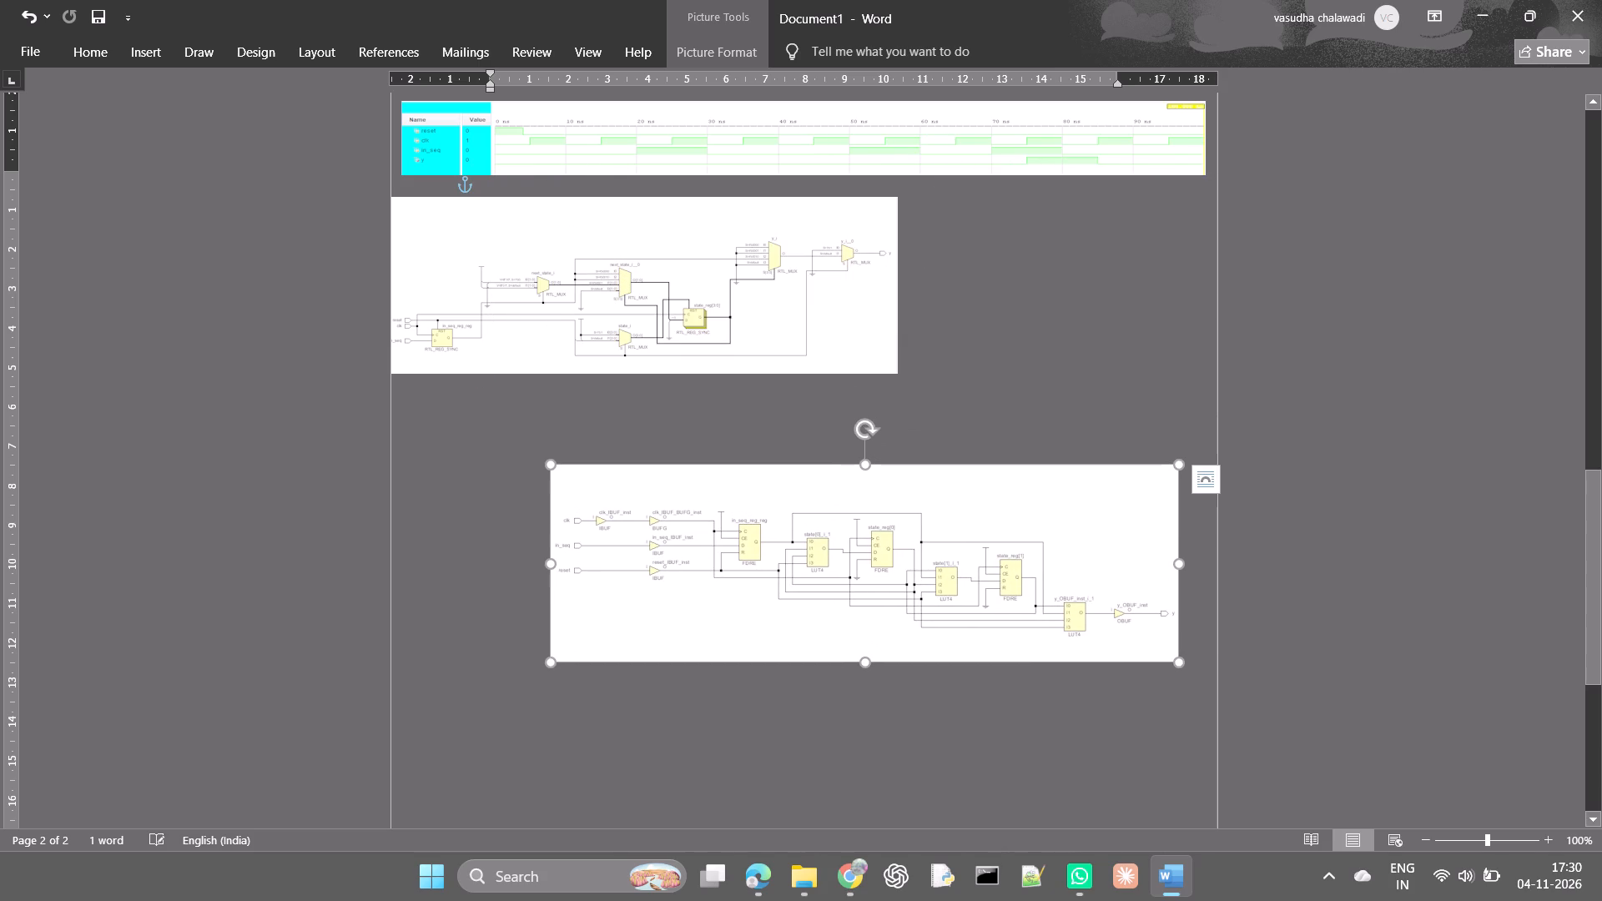
# Shift the smaller schematic slightly right and down so it sits inside the page's left edge, clear of the waveform.
pyautogui.doubleClick(642, 332)
pyautogui.moveTo(642, 332); pyautogui.dragTo(733, 338)
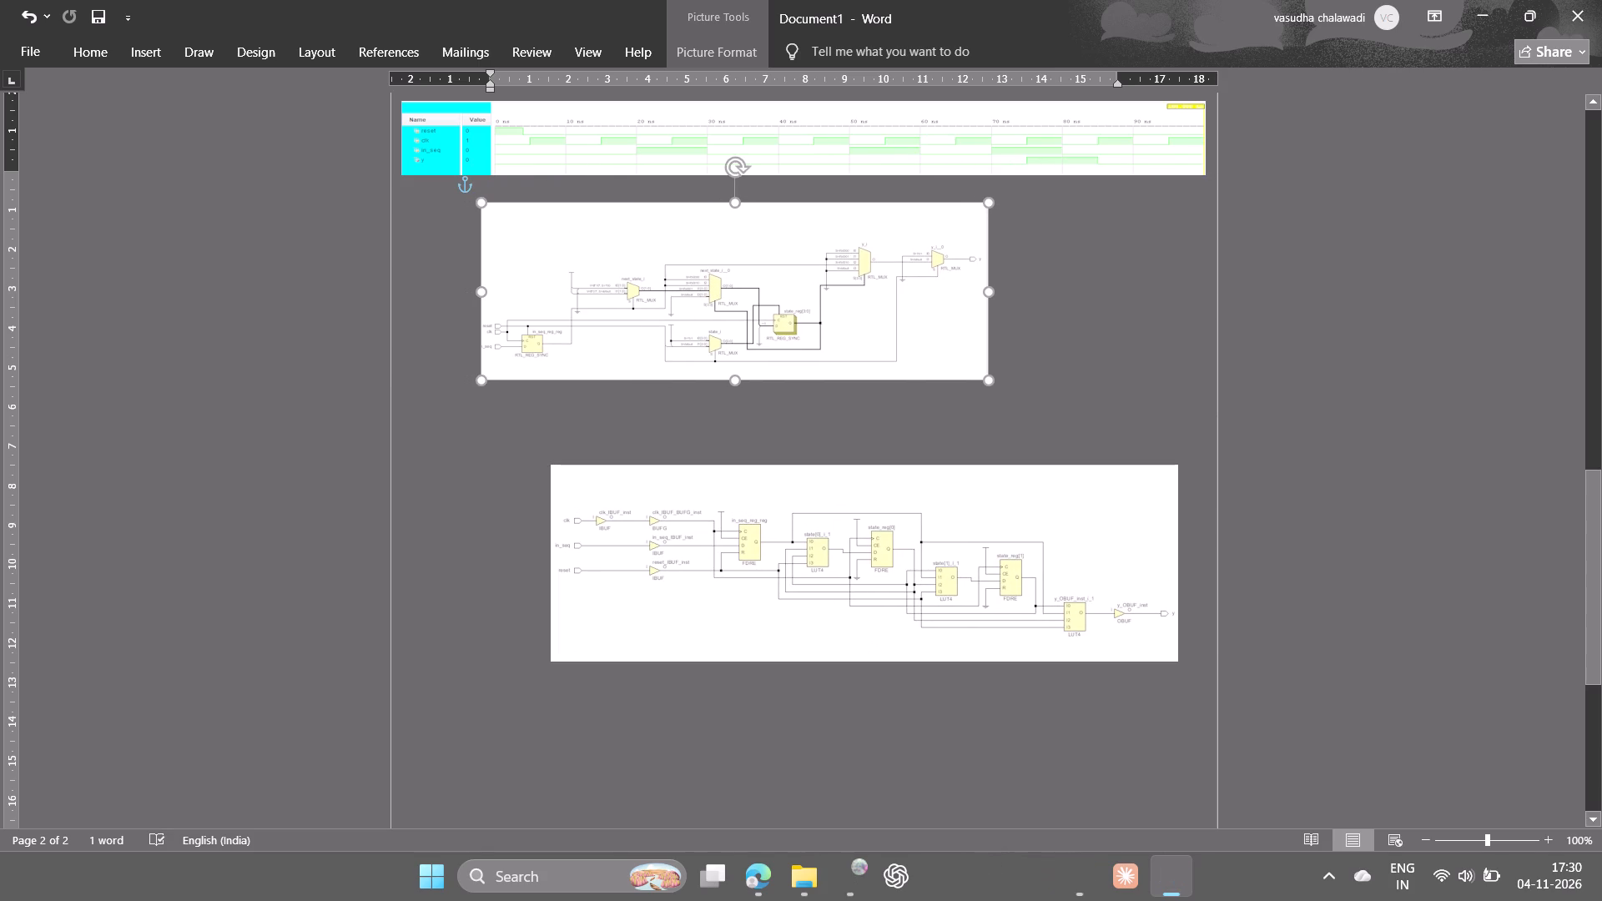
pyautogui.moveTo(733, 338); pyautogui.dragTo(666, 364)
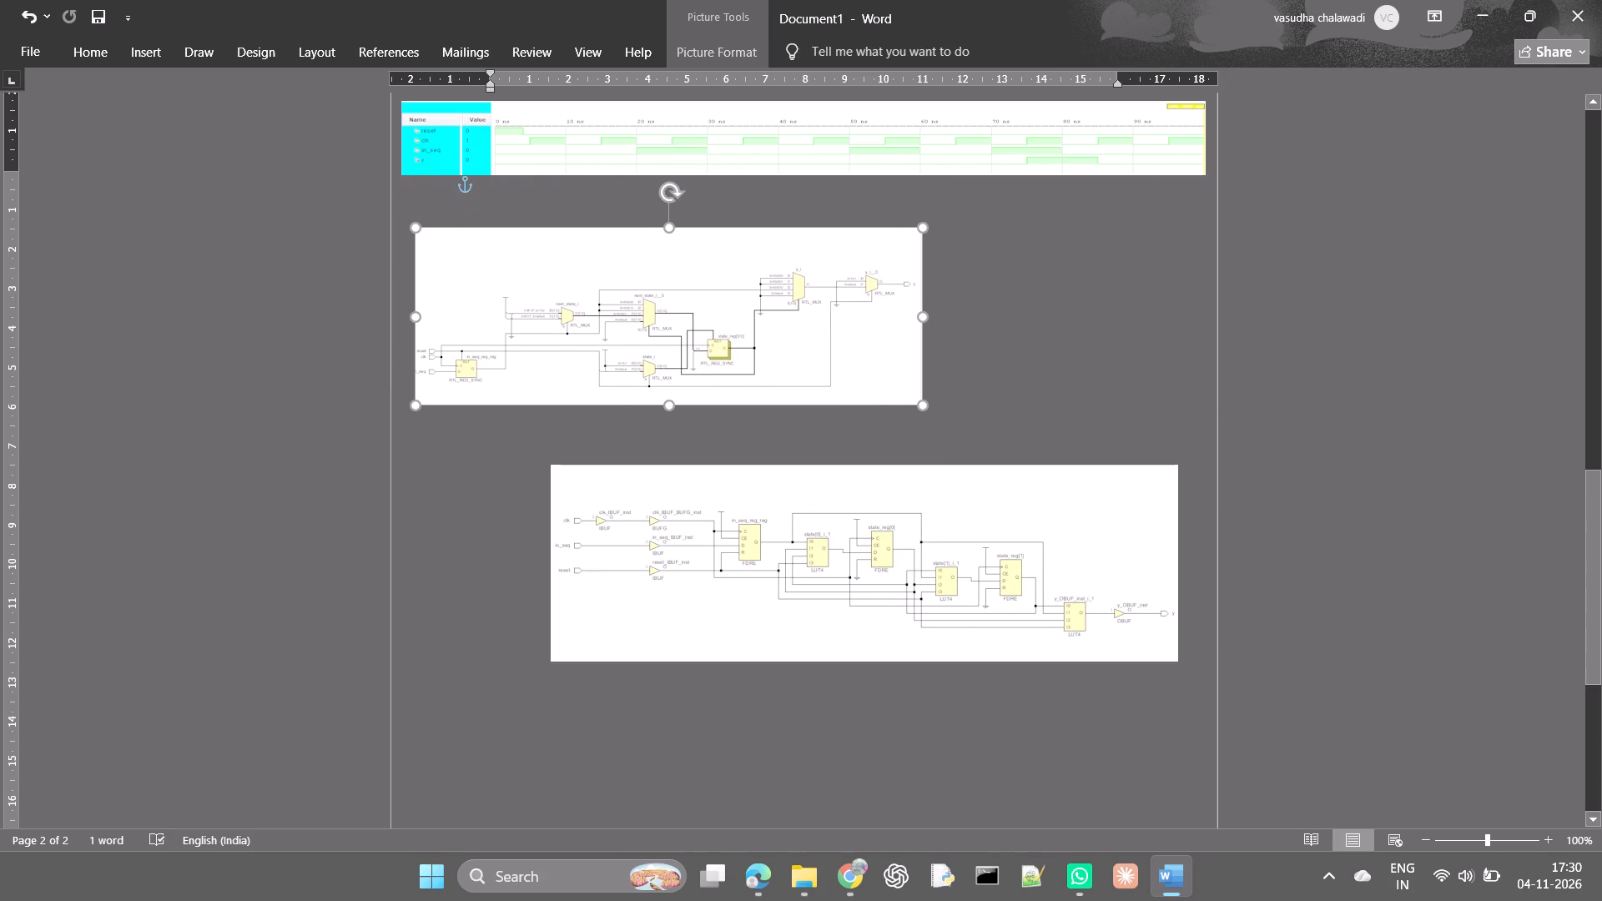
pyautogui.moveTo(666, 364); pyautogui.dragTo(658, 358)
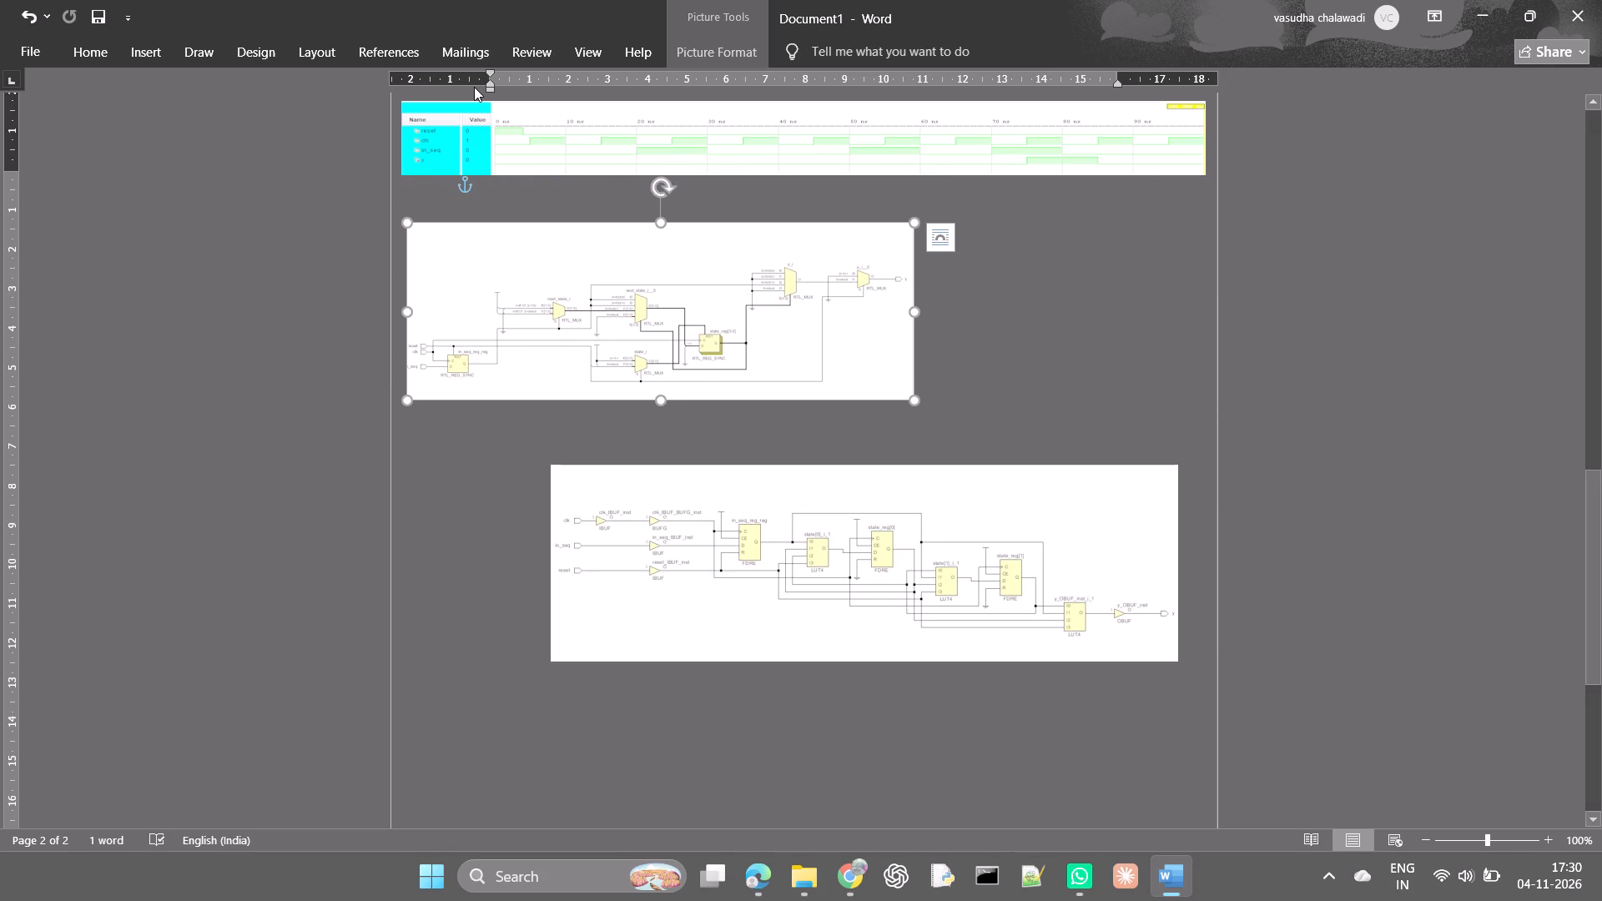
# Insert pictures 3 and 4 from the CIE folder into the second page.
pyautogui.click(154, 46)
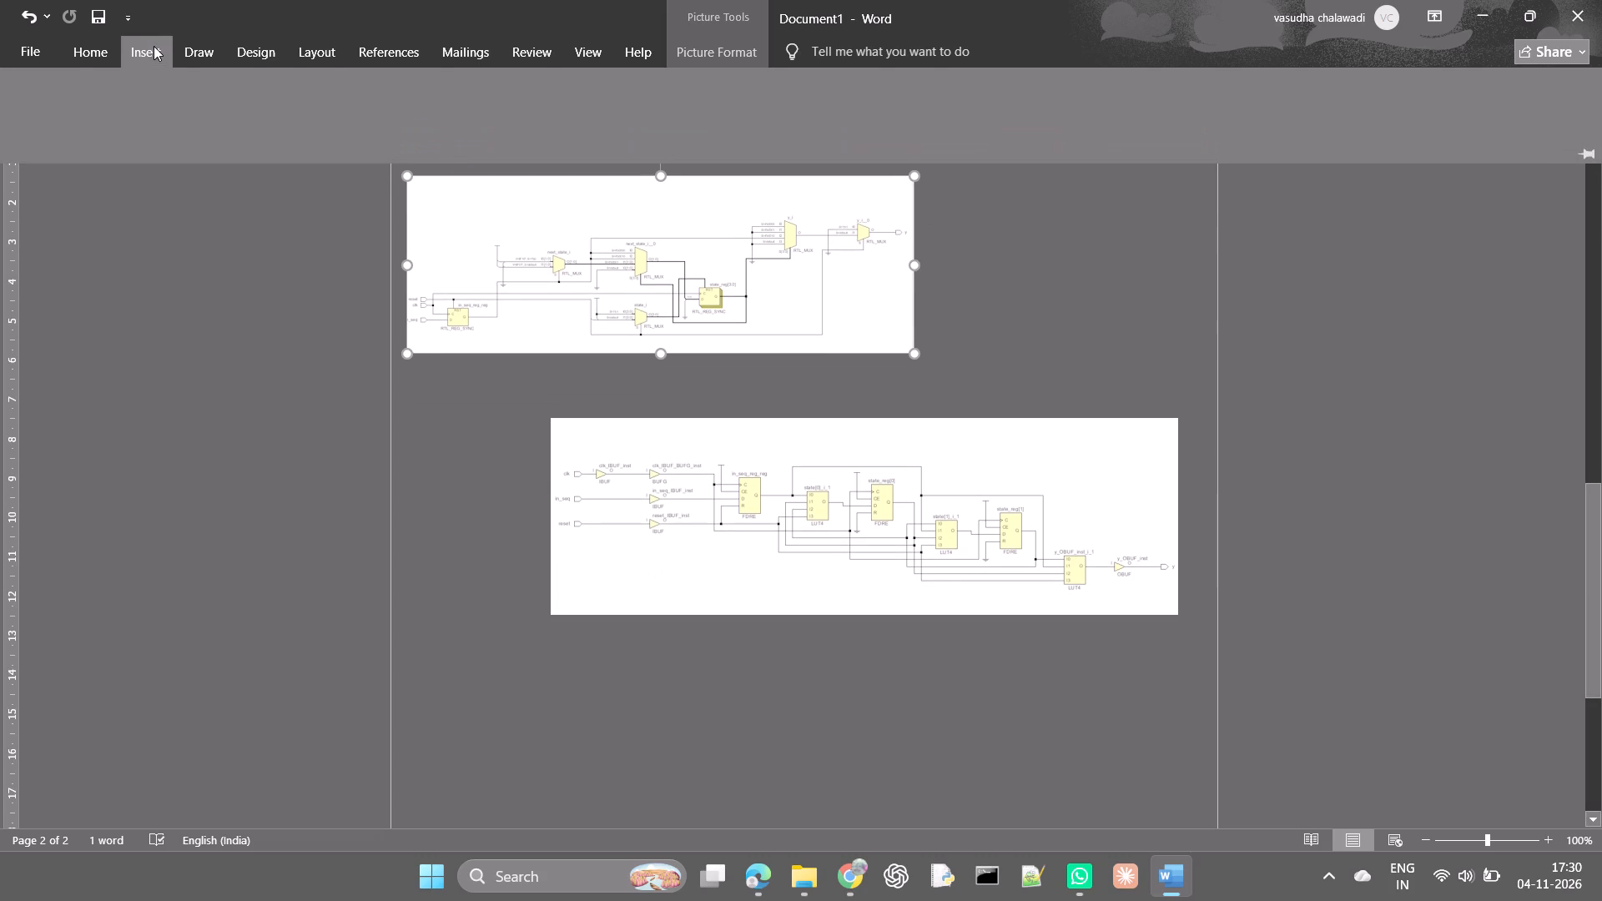
pyautogui.click(230, 102)
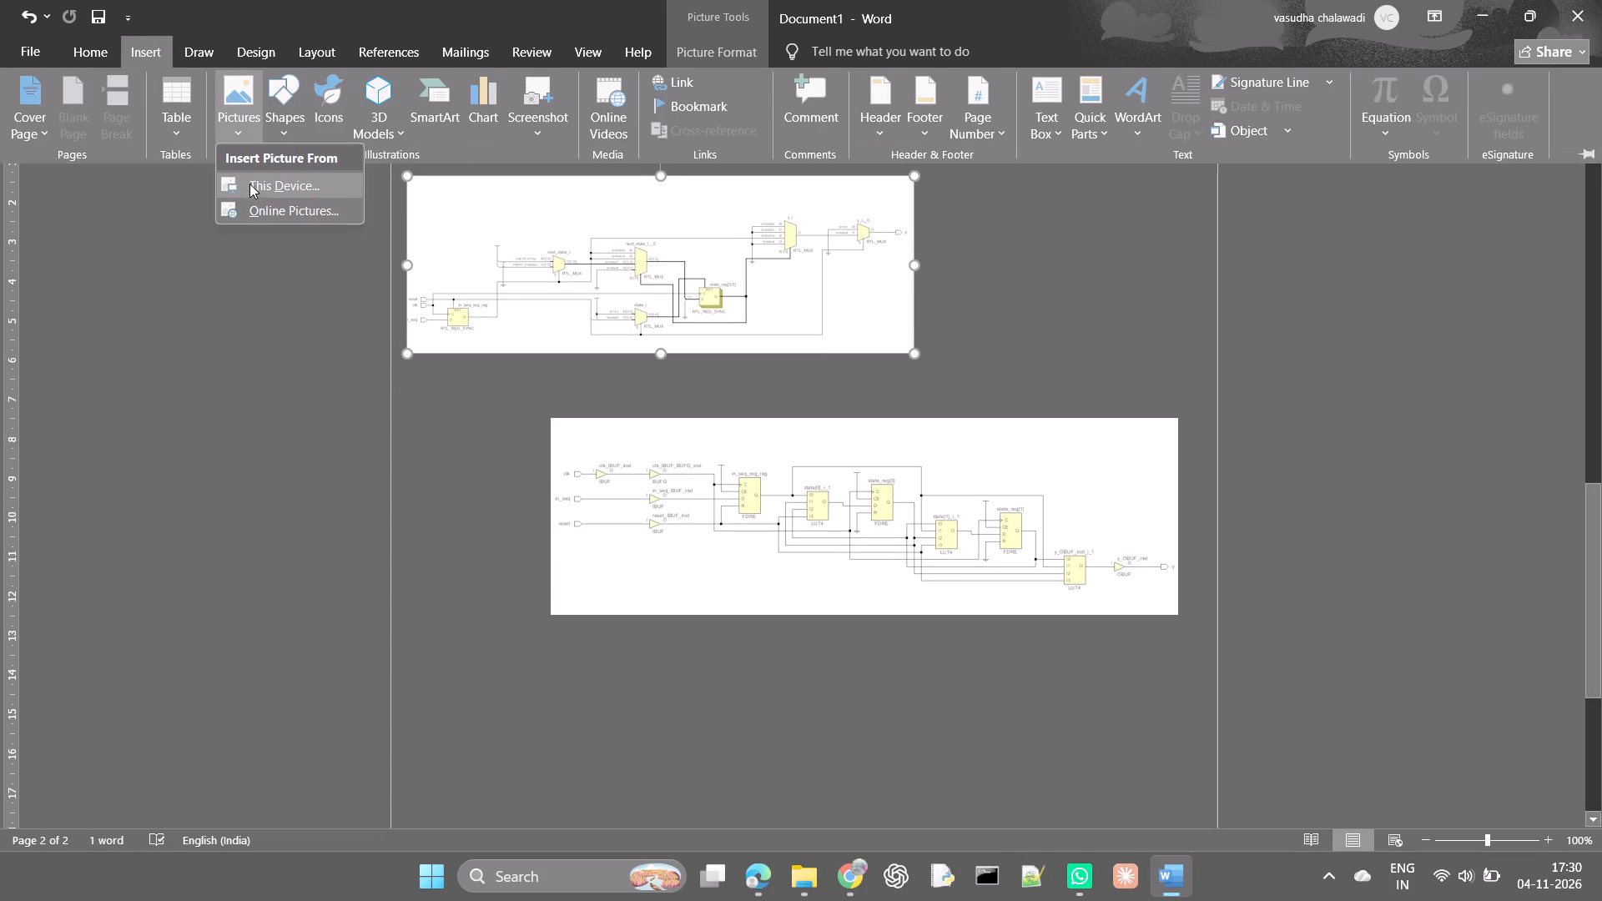
pyautogui.click(250, 184)
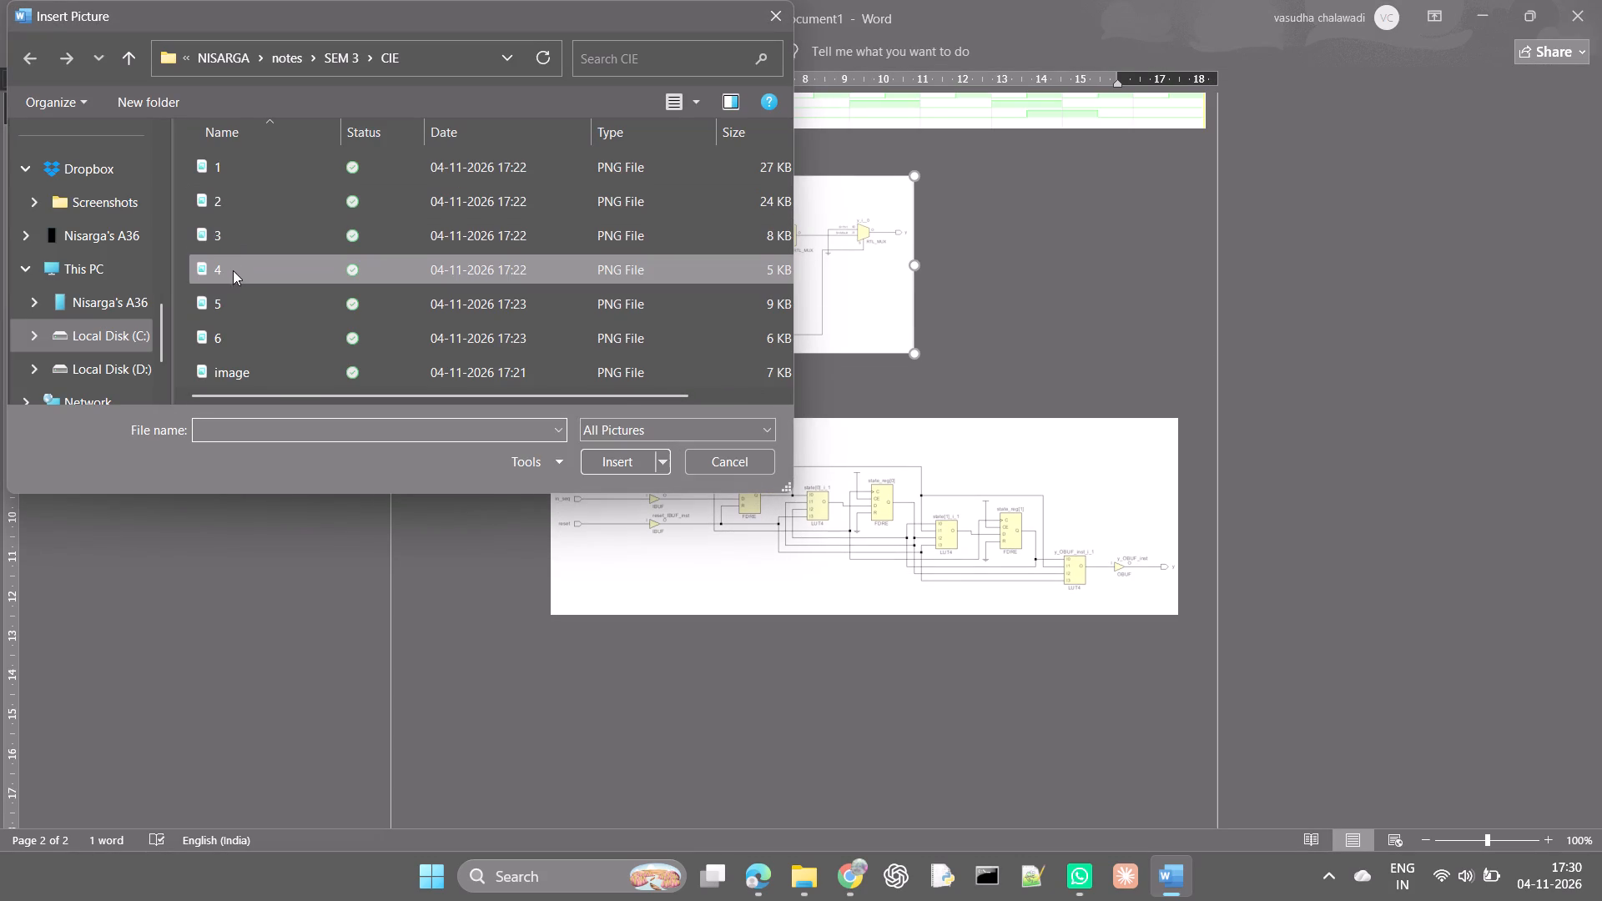
pyautogui.moveTo(233, 274); pyautogui.dragTo(234, 223)
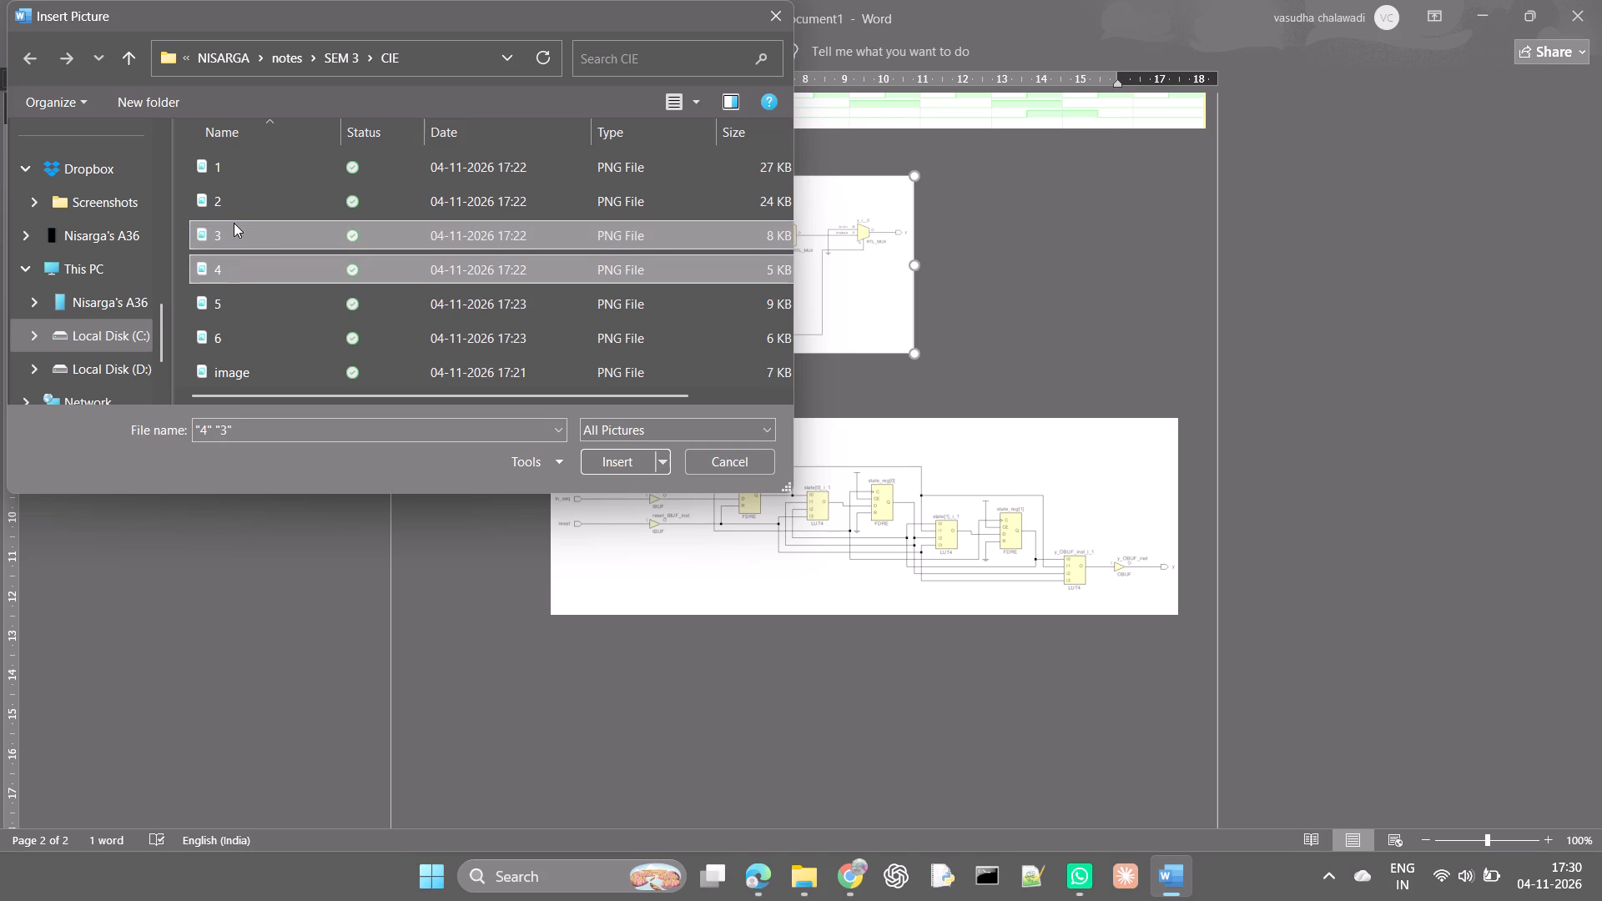
pyautogui.click(612, 463)
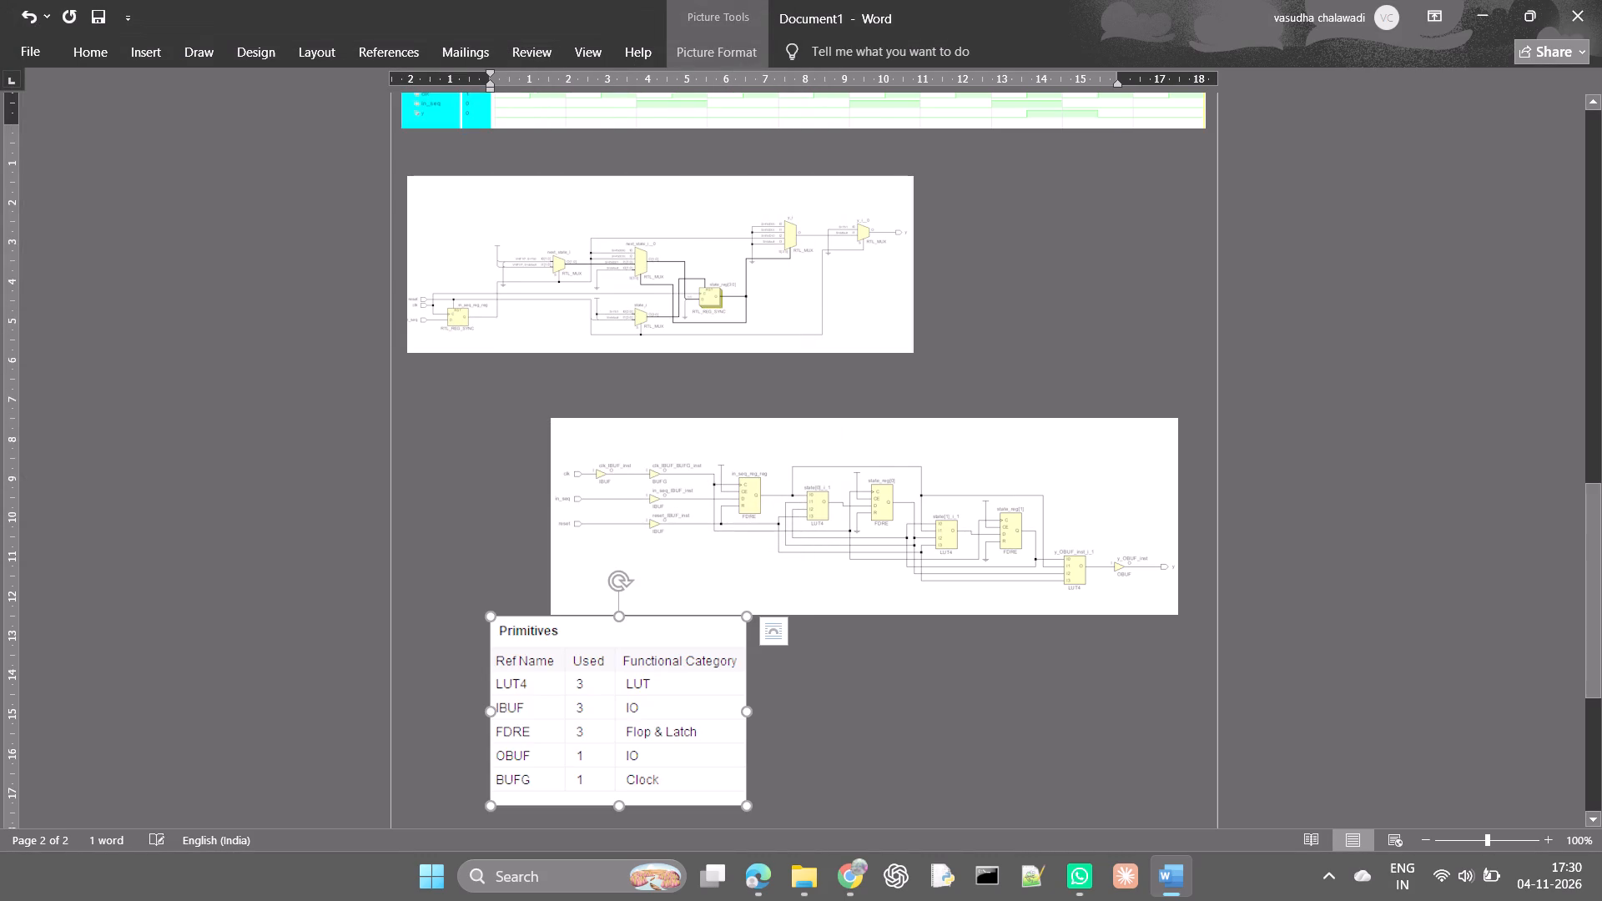
# Position the Primitives table picture in Top Left with Square Text Wrapping.
pyautogui.scroll(-10, 612, 463)
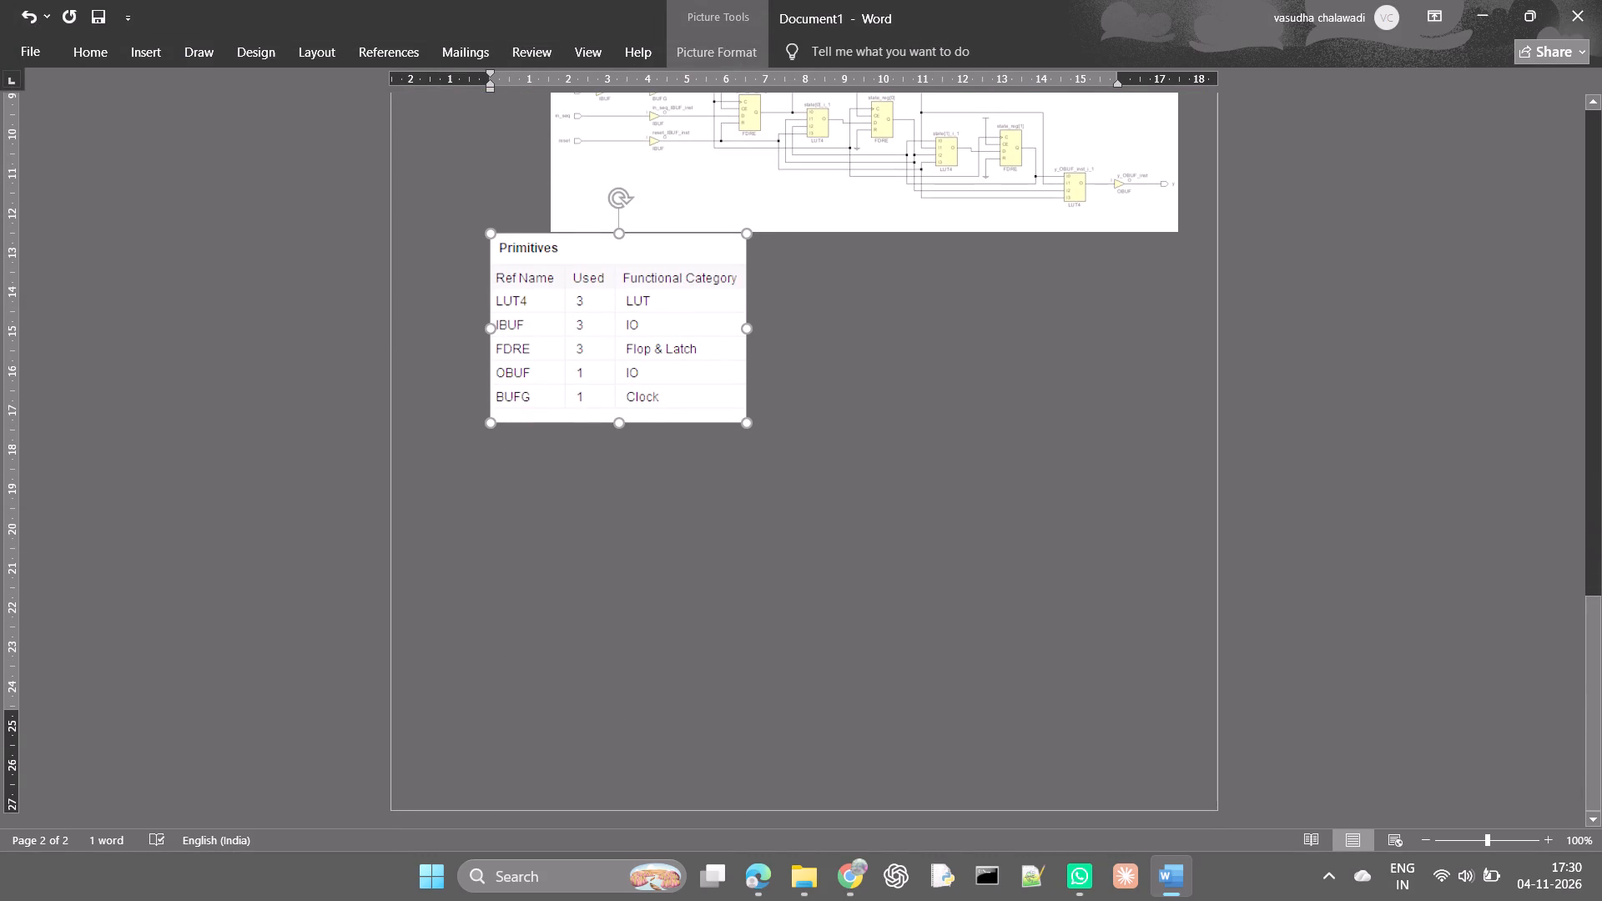
pyautogui.scroll(1, 612, 463)
pyautogui.moveTo(606, 436); pyautogui.dragTo(838, 498)
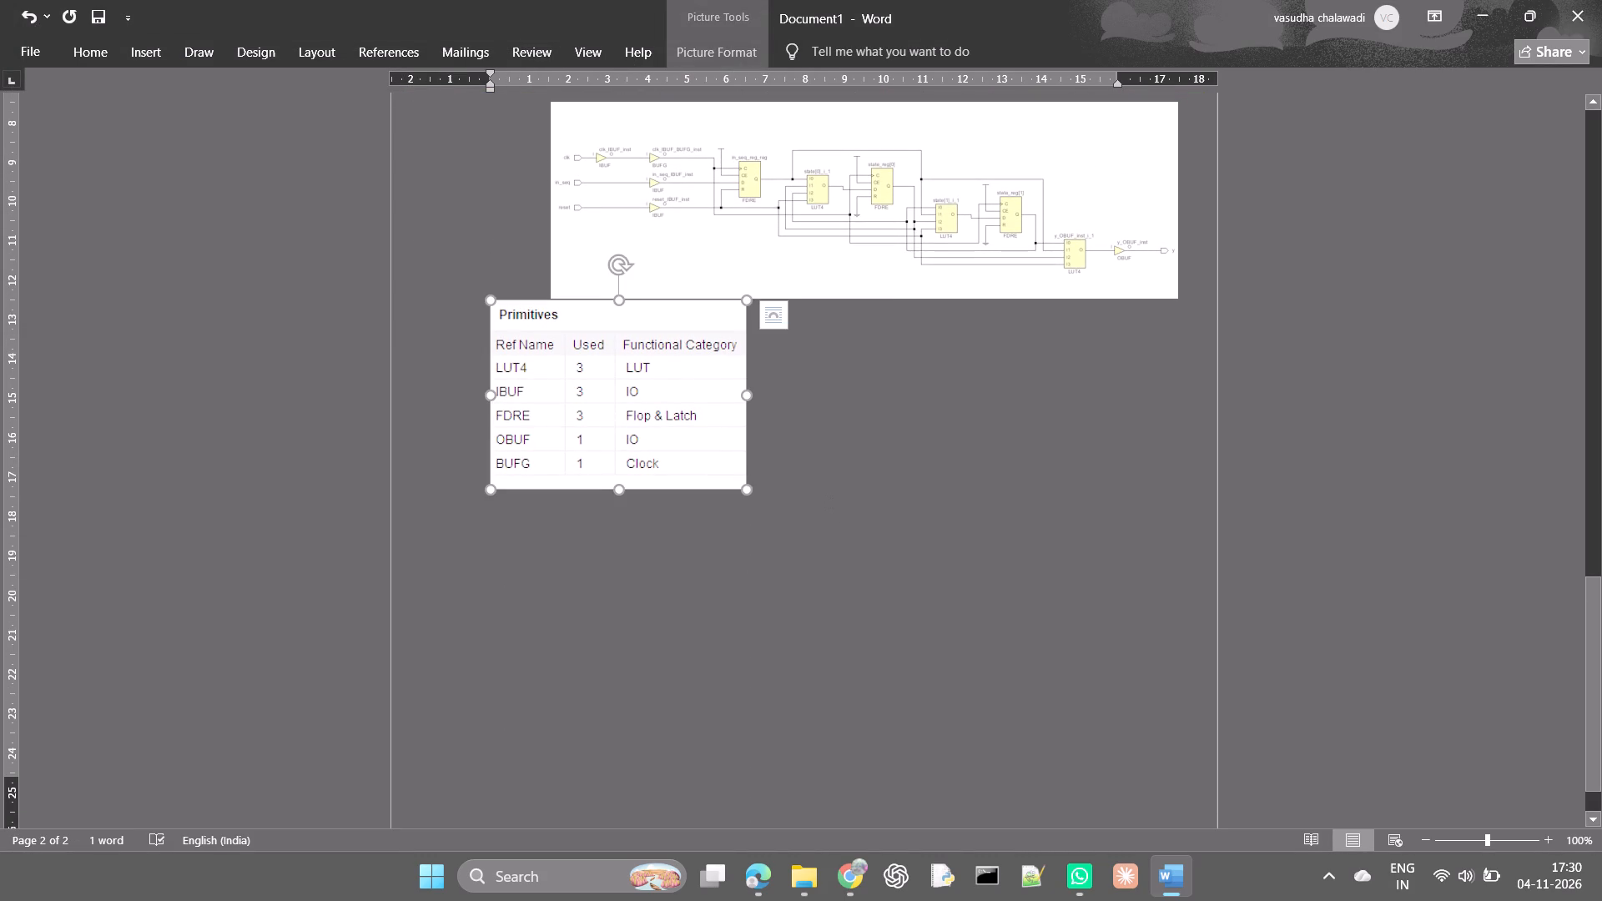
pyautogui.moveTo(658, 407); pyautogui.dragTo(782, 380)
pyautogui.click(679, 372)
pyautogui.click(702, 49)
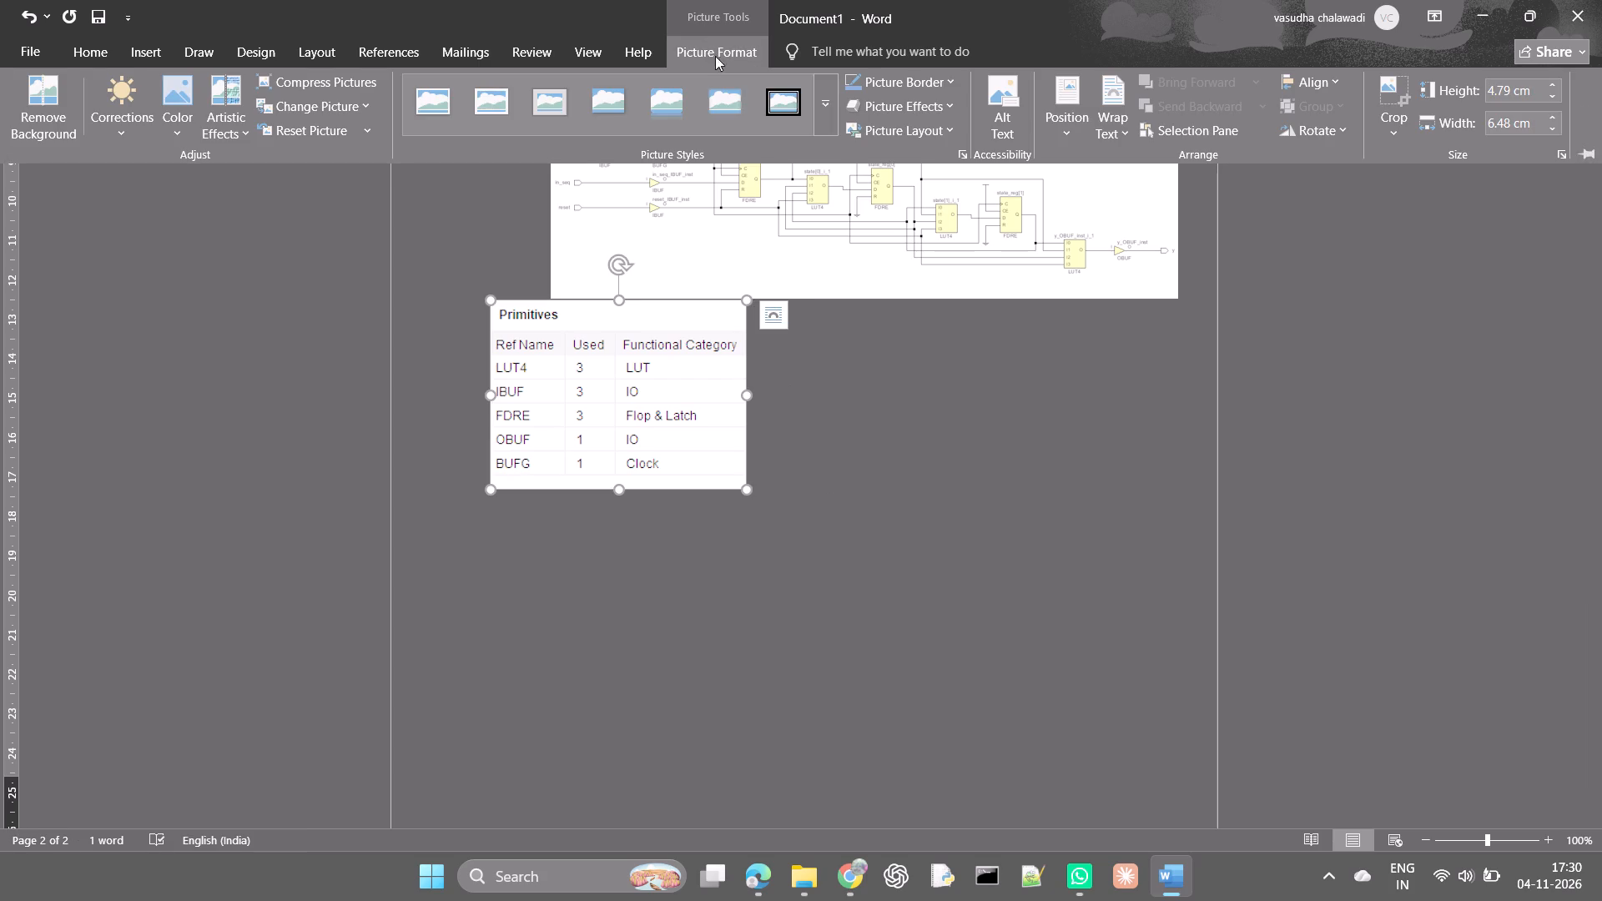
pyautogui.click(1052, 98)
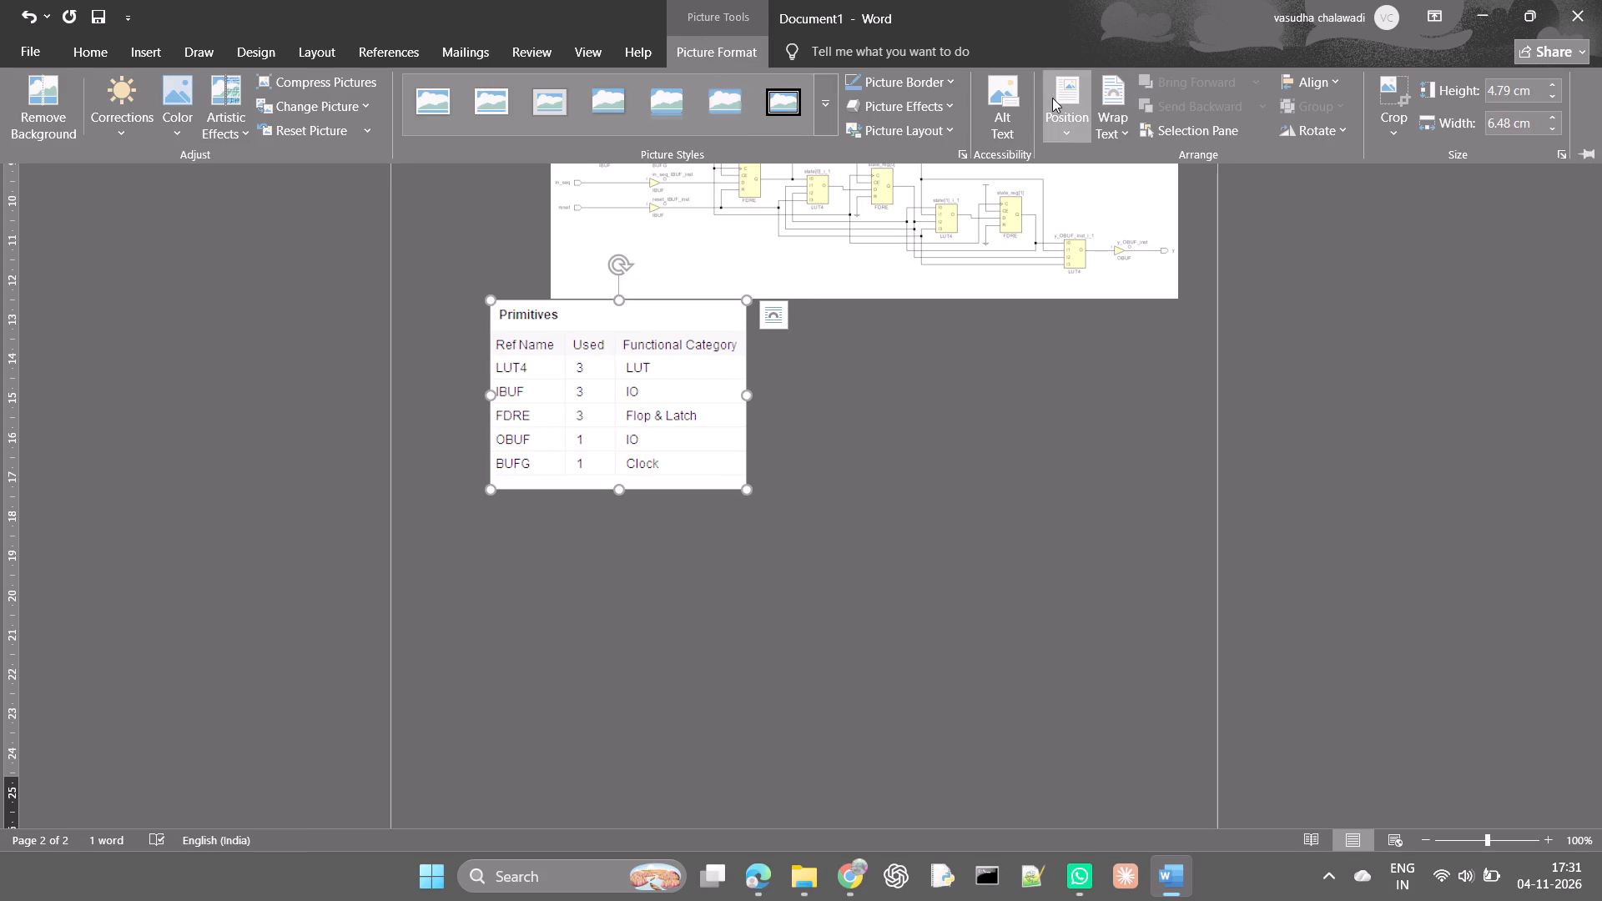
pyautogui.click(1072, 286)
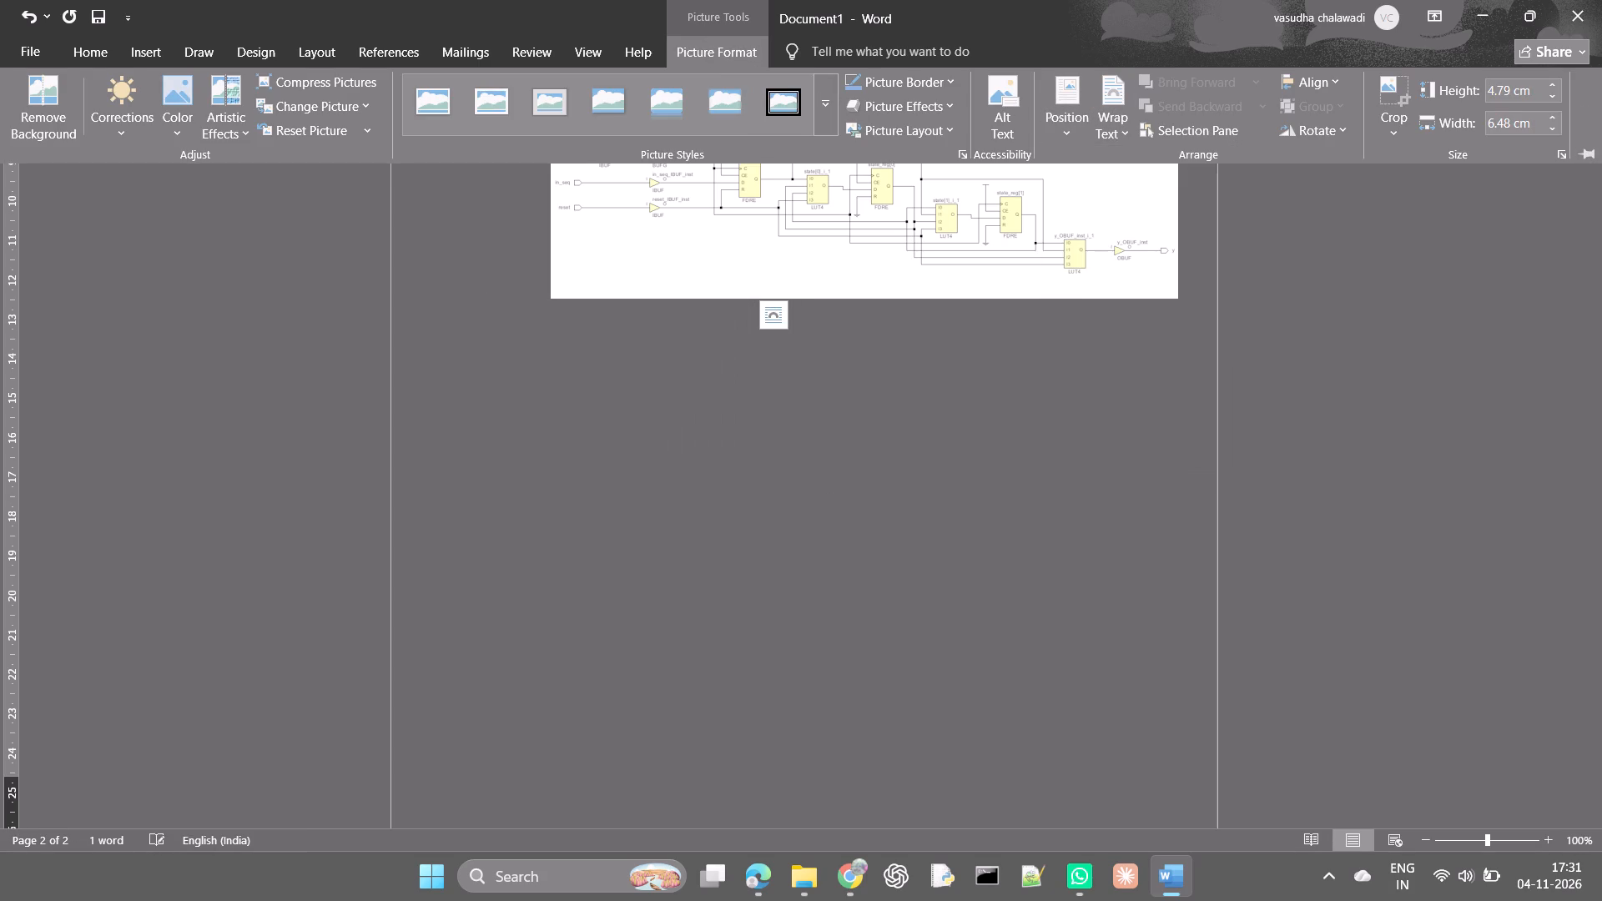
# Move the Primitives table picture to the empty space beside the small schematic, just below the waveform on page two.
pyautogui.scroll(10, 1072, 286)
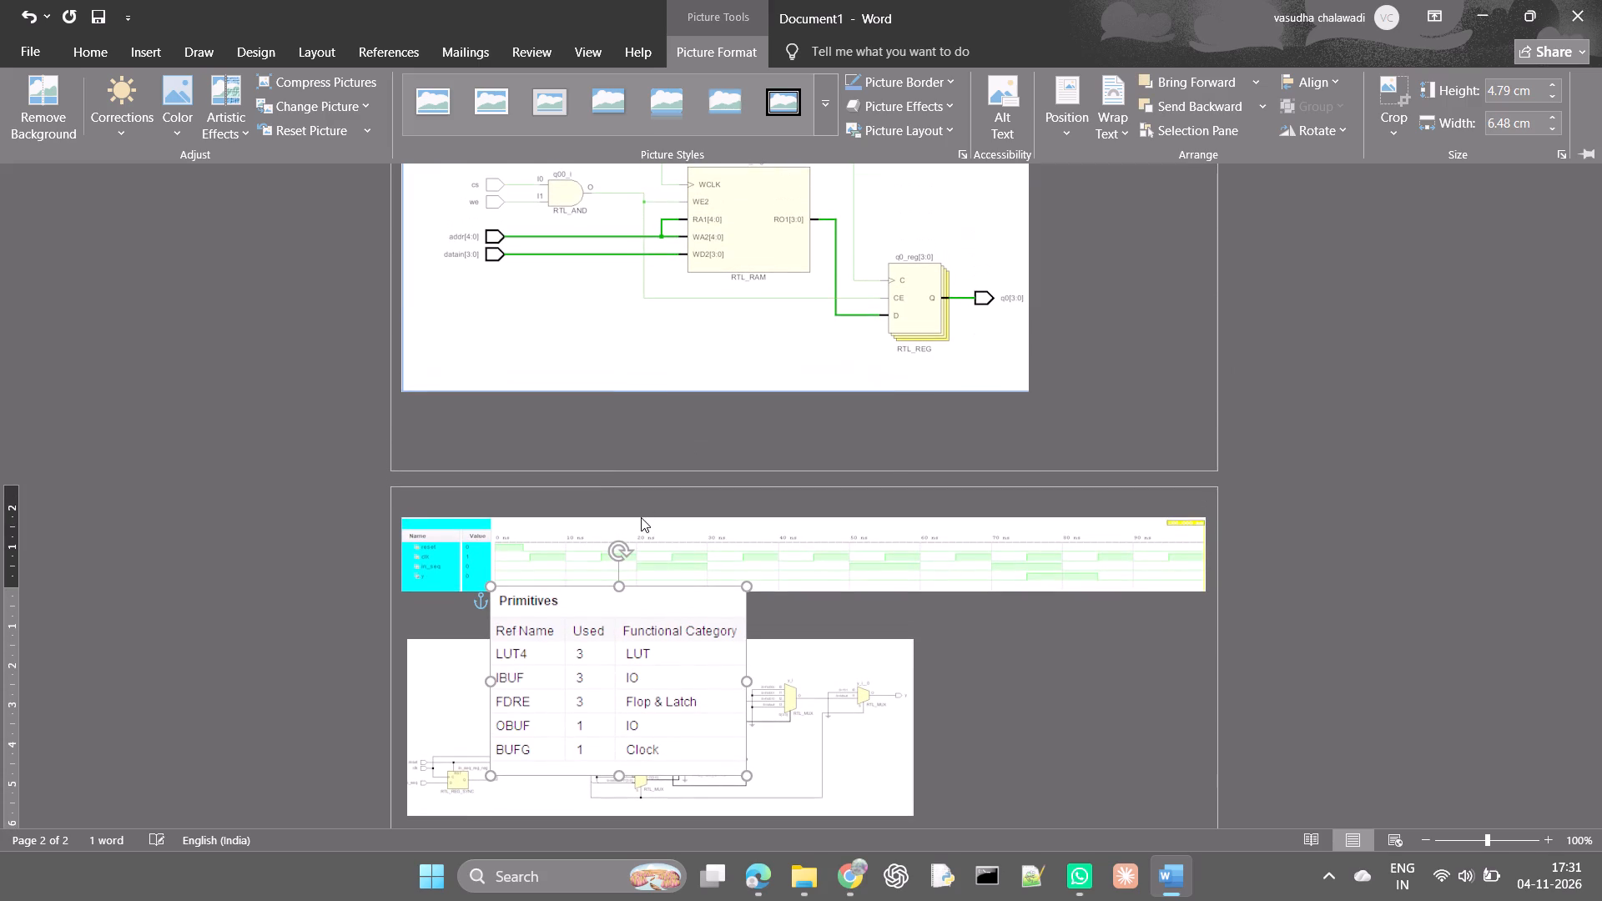
pyautogui.moveTo(600, 696); pyautogui.dragTo(903, 720)
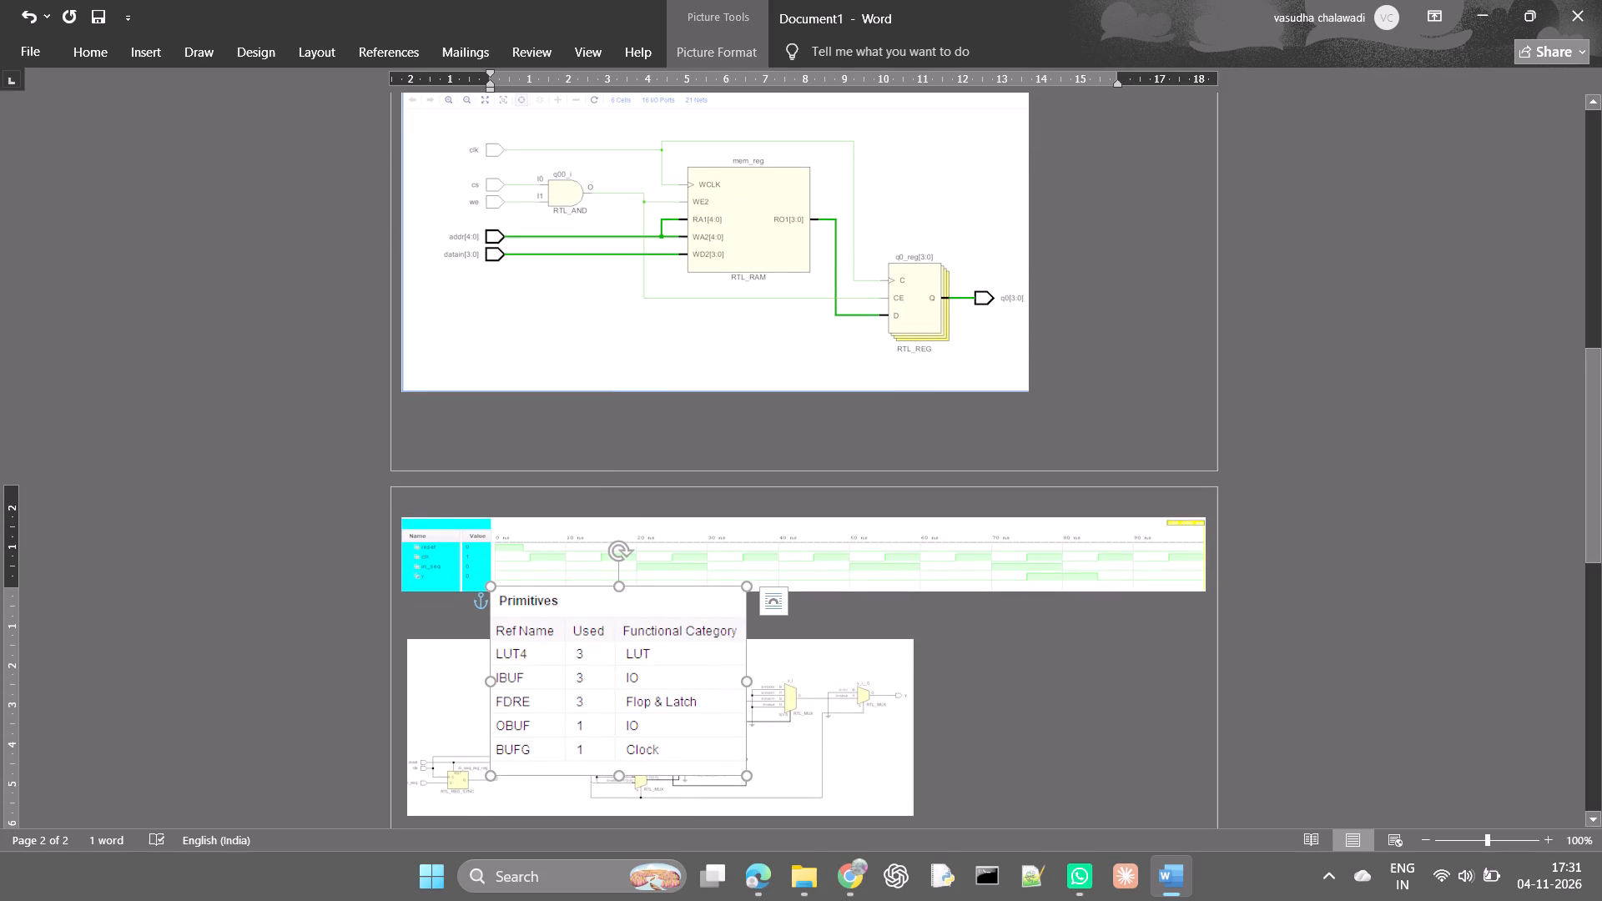
pyautogui.click(713, 705)
pyautogui.moveTo(713, 705); pyautogui.dragTo(1121, 732)
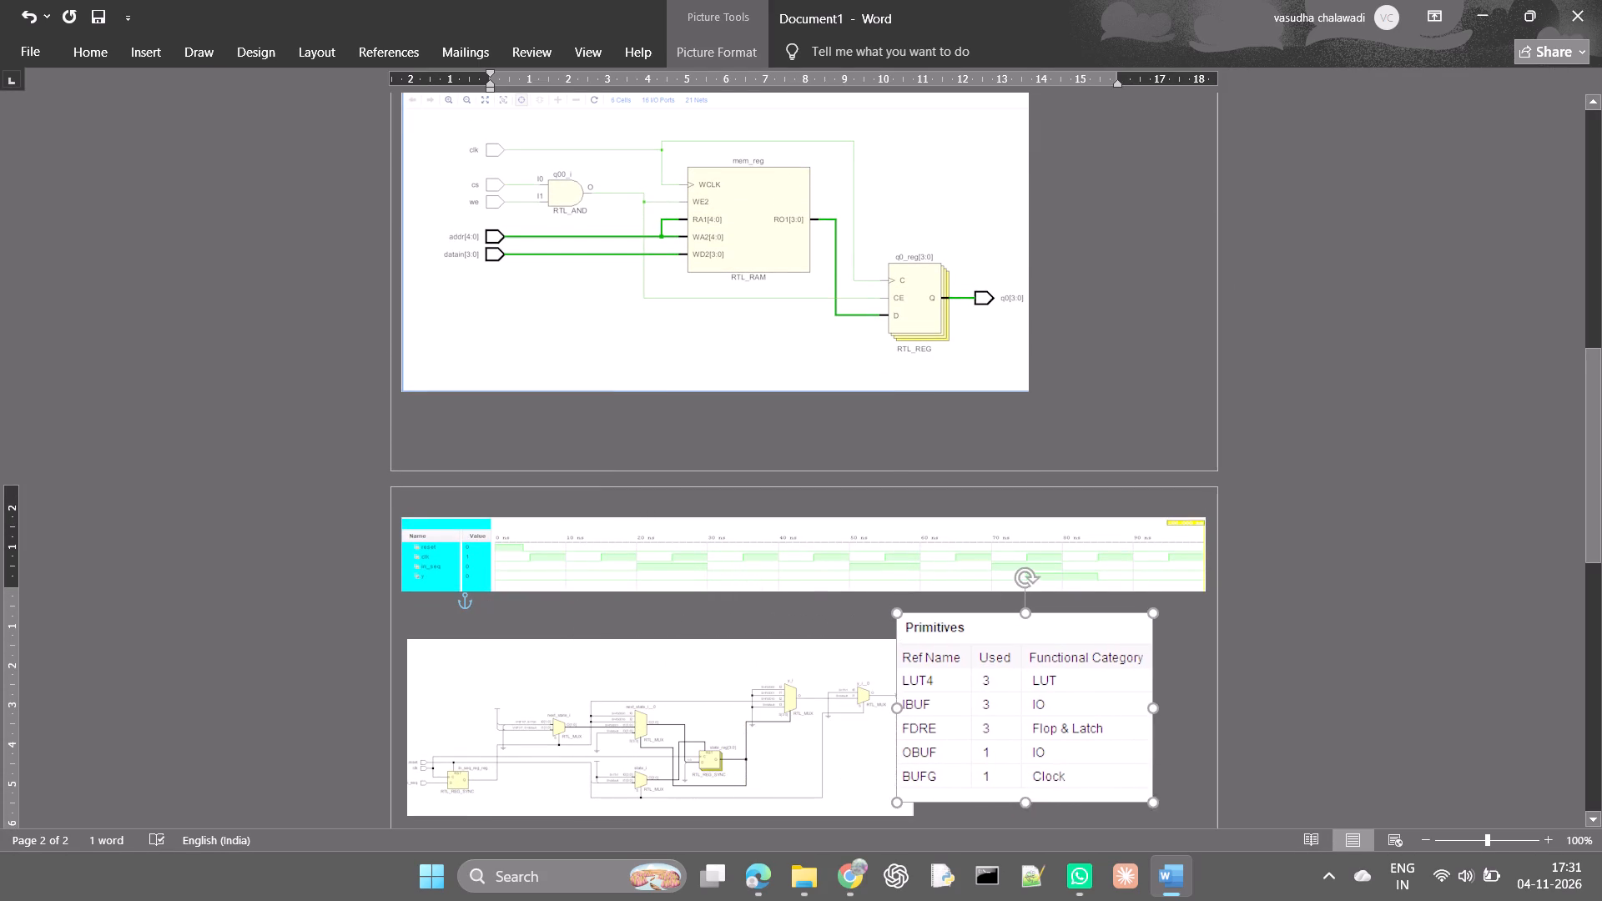
pyautogui.moveTo(1121, 732); pyautogui.dragTo(1169, 747)
# Shrink the small schematic below the waveform slightly, keeping its proportions, to widen the gap beside the Primitives table.
pyautogui.scroll(-3, 1169, 747)
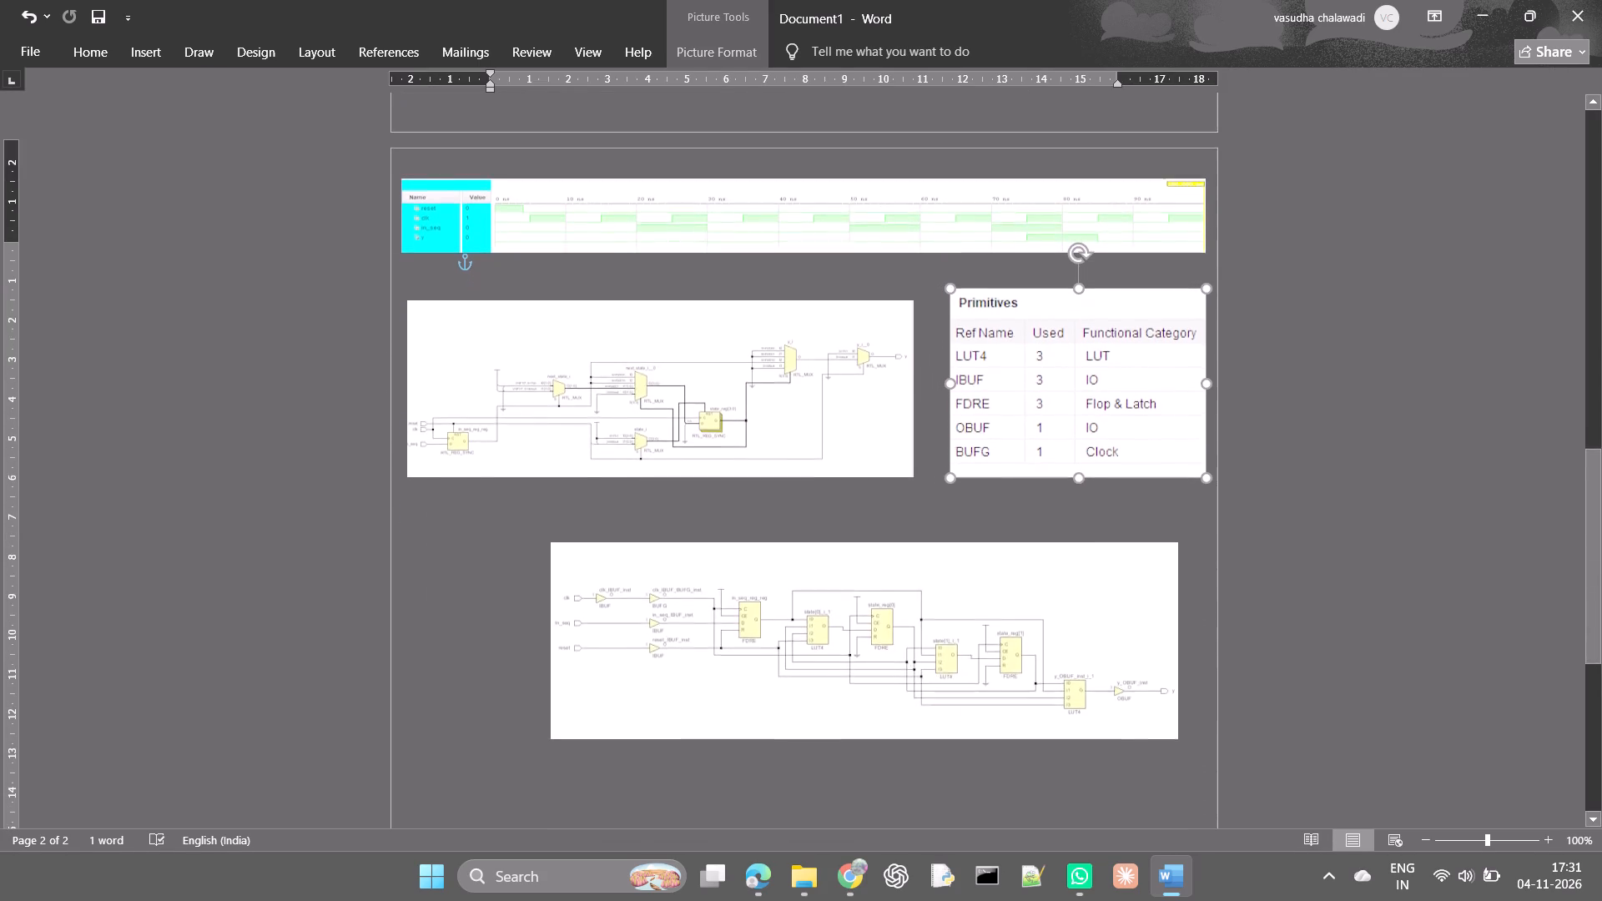
pyautogui.scroll(-3, 1169, 747)
pyautogui.click(711, 129)
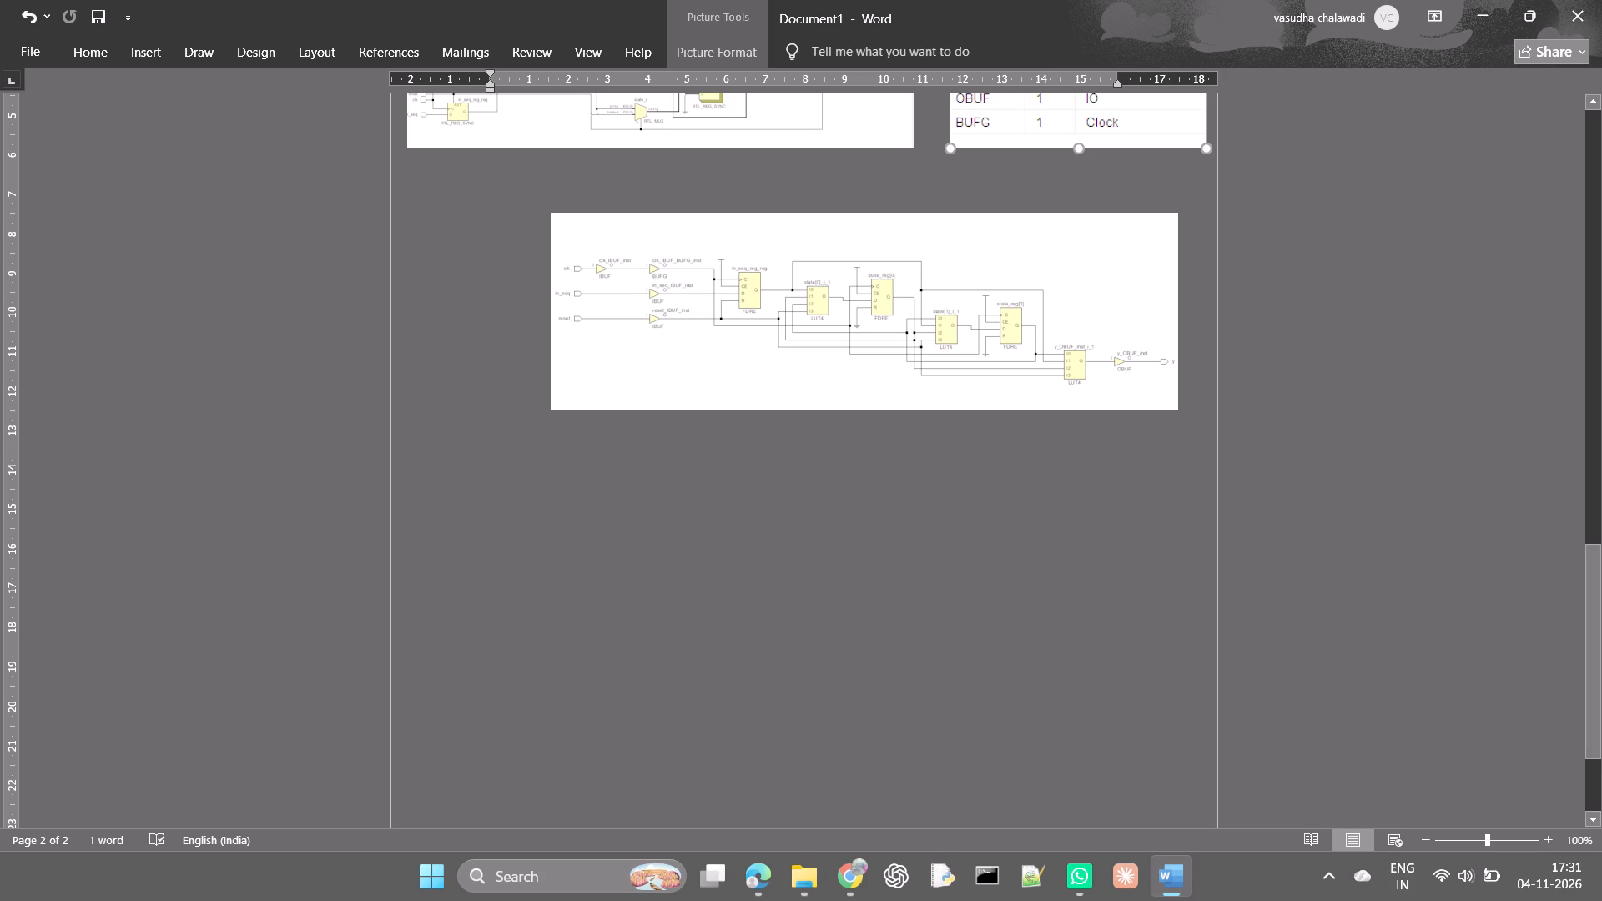
pyautogui.scroll(2, 711, 129)
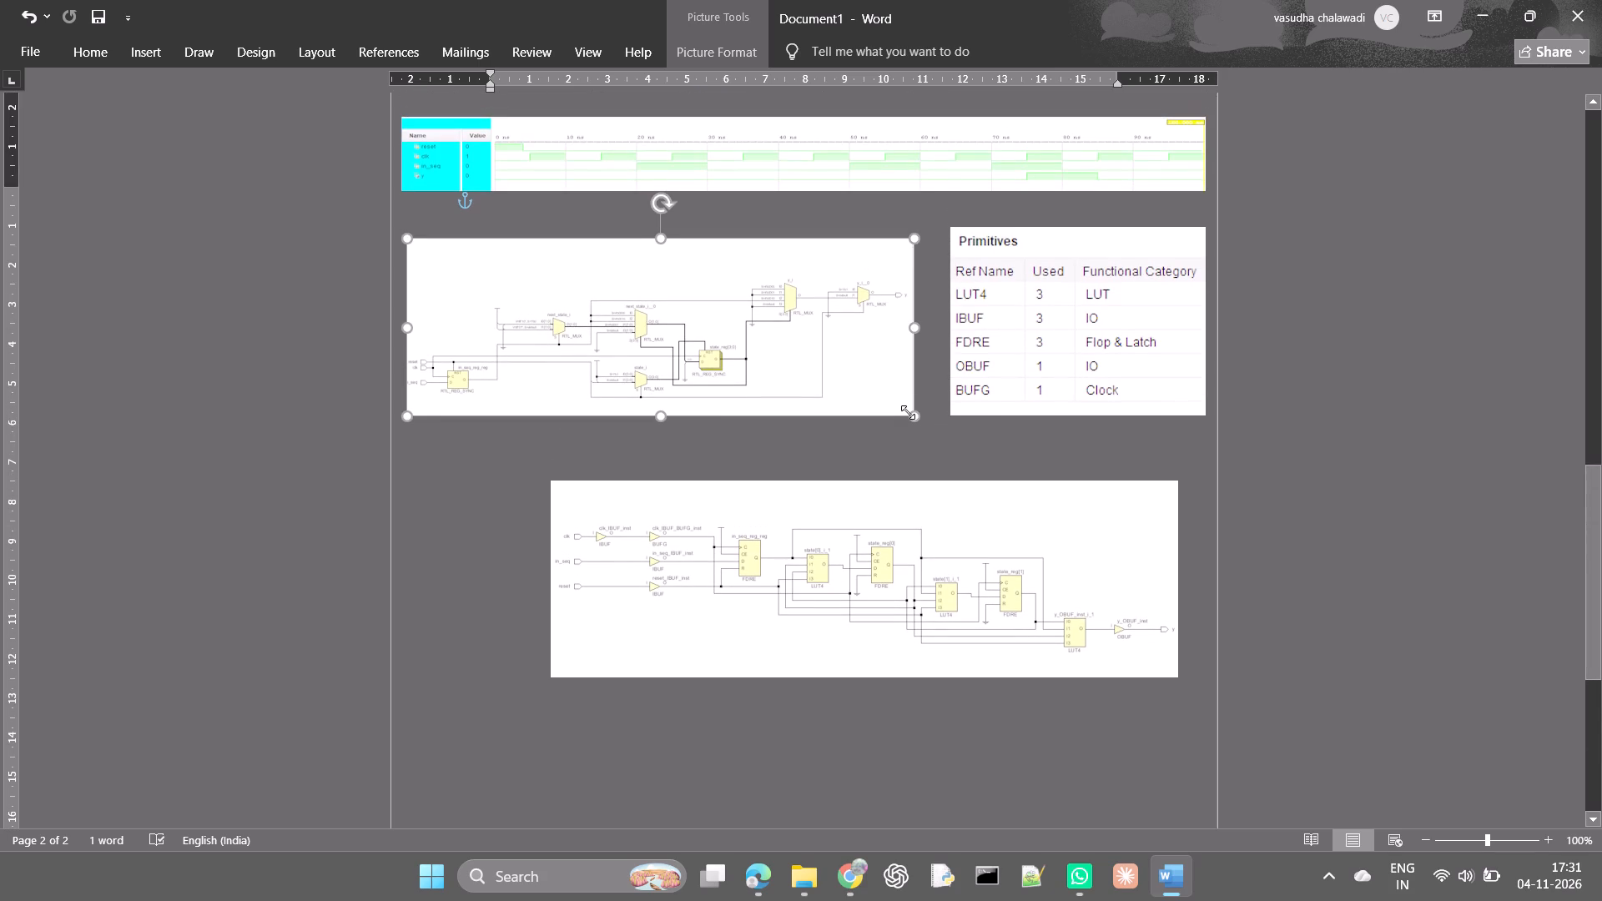
pyautogui.moveTo(908, 412); pyautogui.dragTo(899, 406)
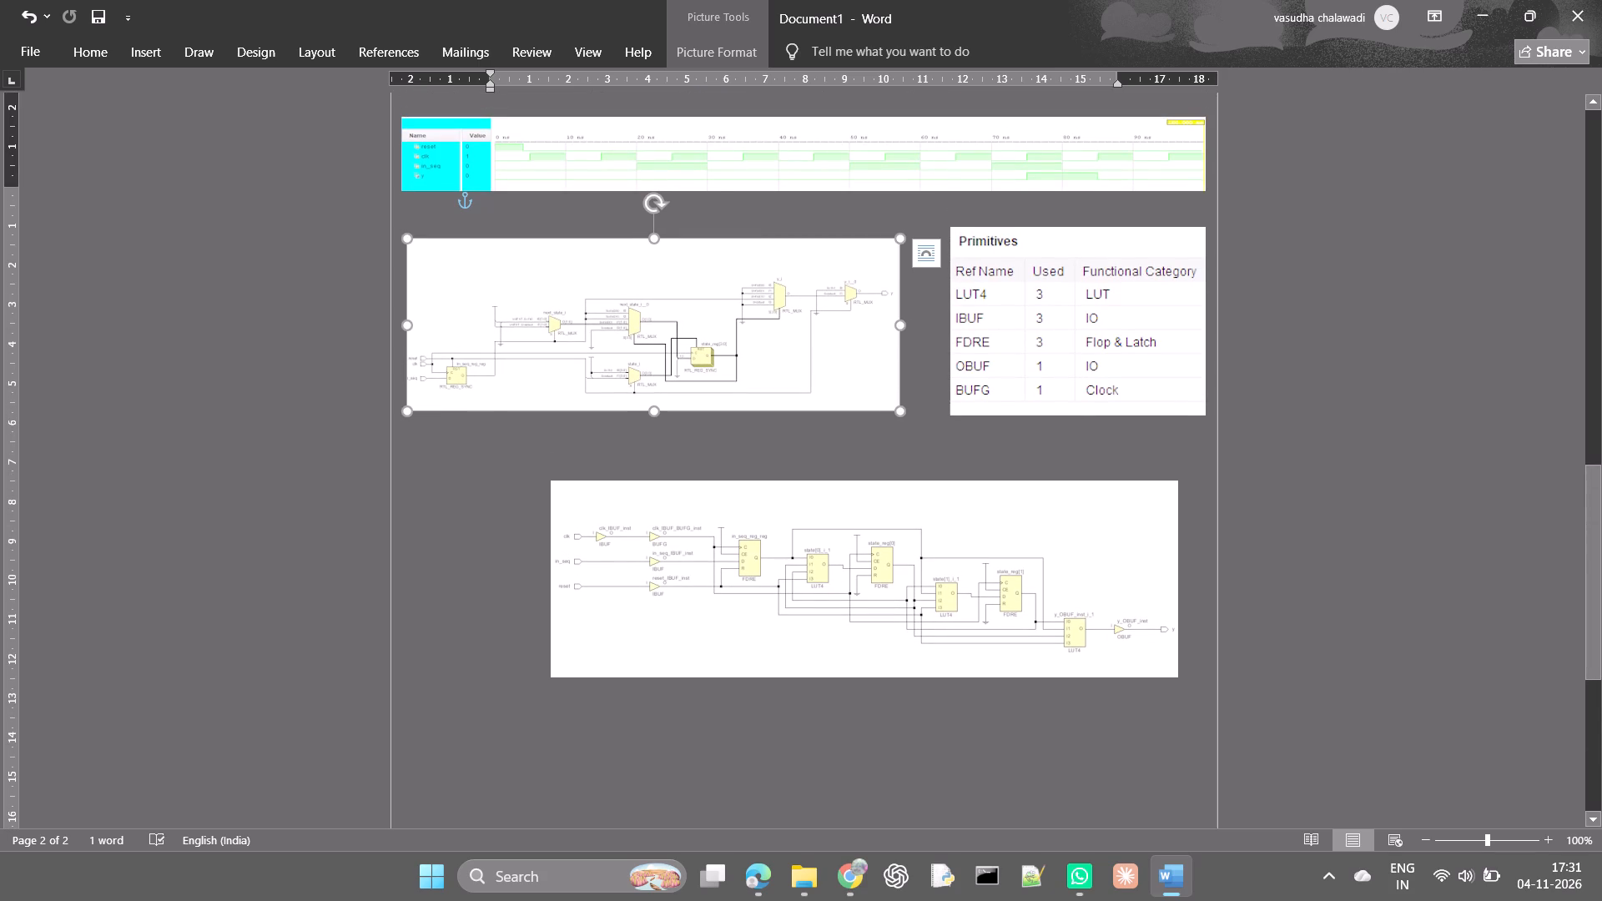
# Shrink the Primitives table picture slightly and shift it left and down, inside the page edge and close to the small schematic.
pyautogui.click(1039, 397)
pyautogui.moveTo(949, 418); pyautogui.dragTo(964, 391)
pyautogui.moveTo(1096, 355); pyautogui.dragTo(1091, 356)
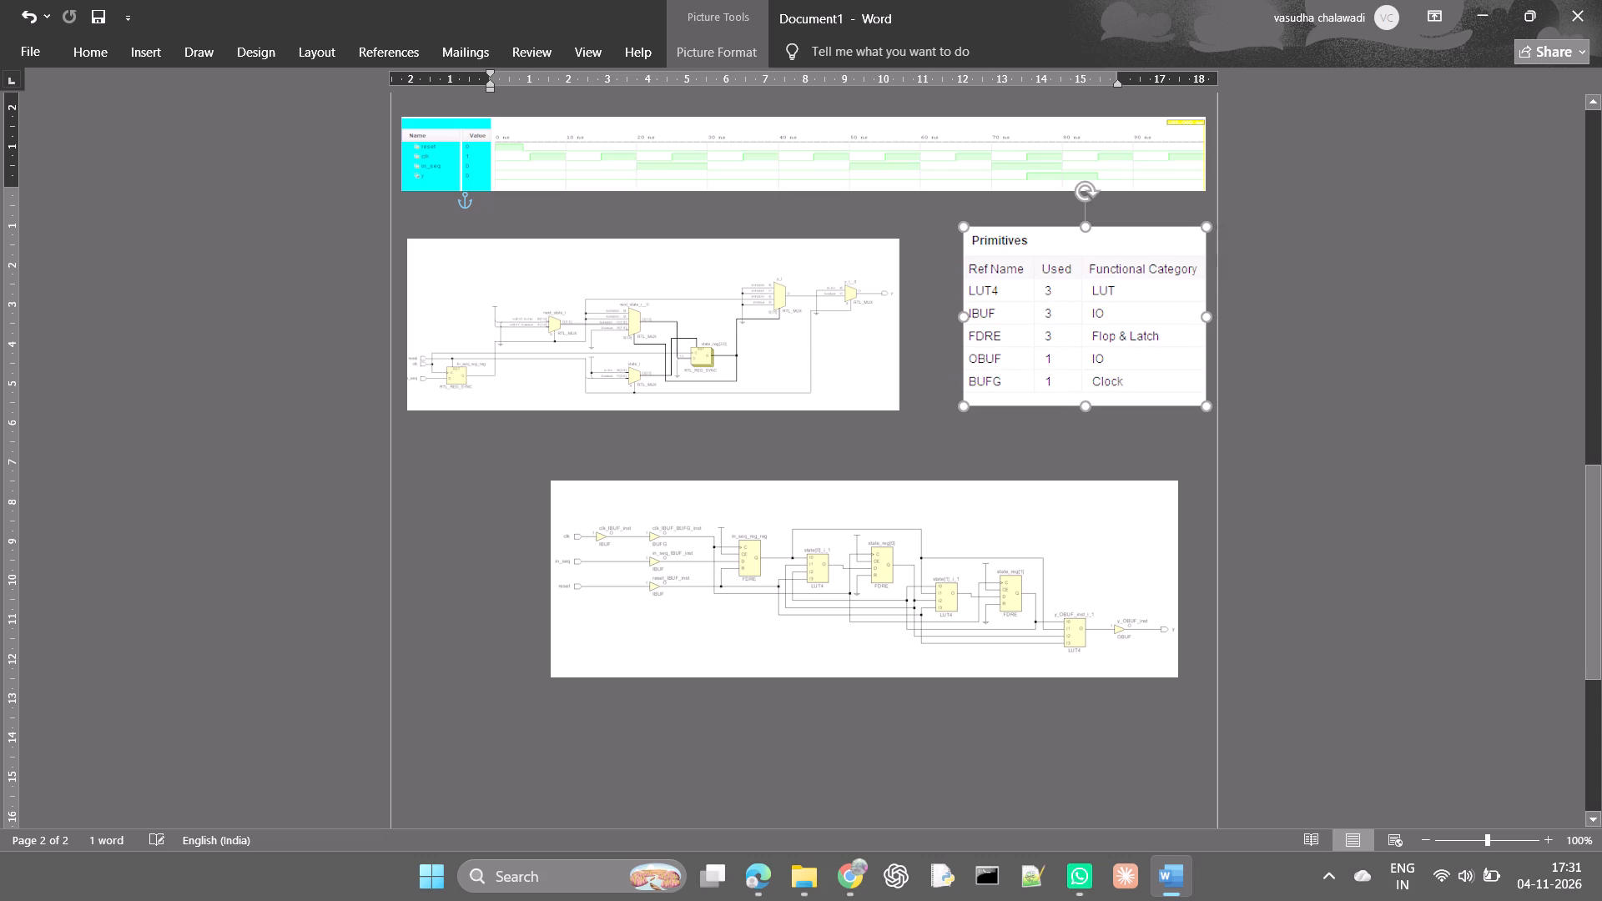
pyautogui.moveTo(1091, 356); pyautogui.dragTo(1067, 372)
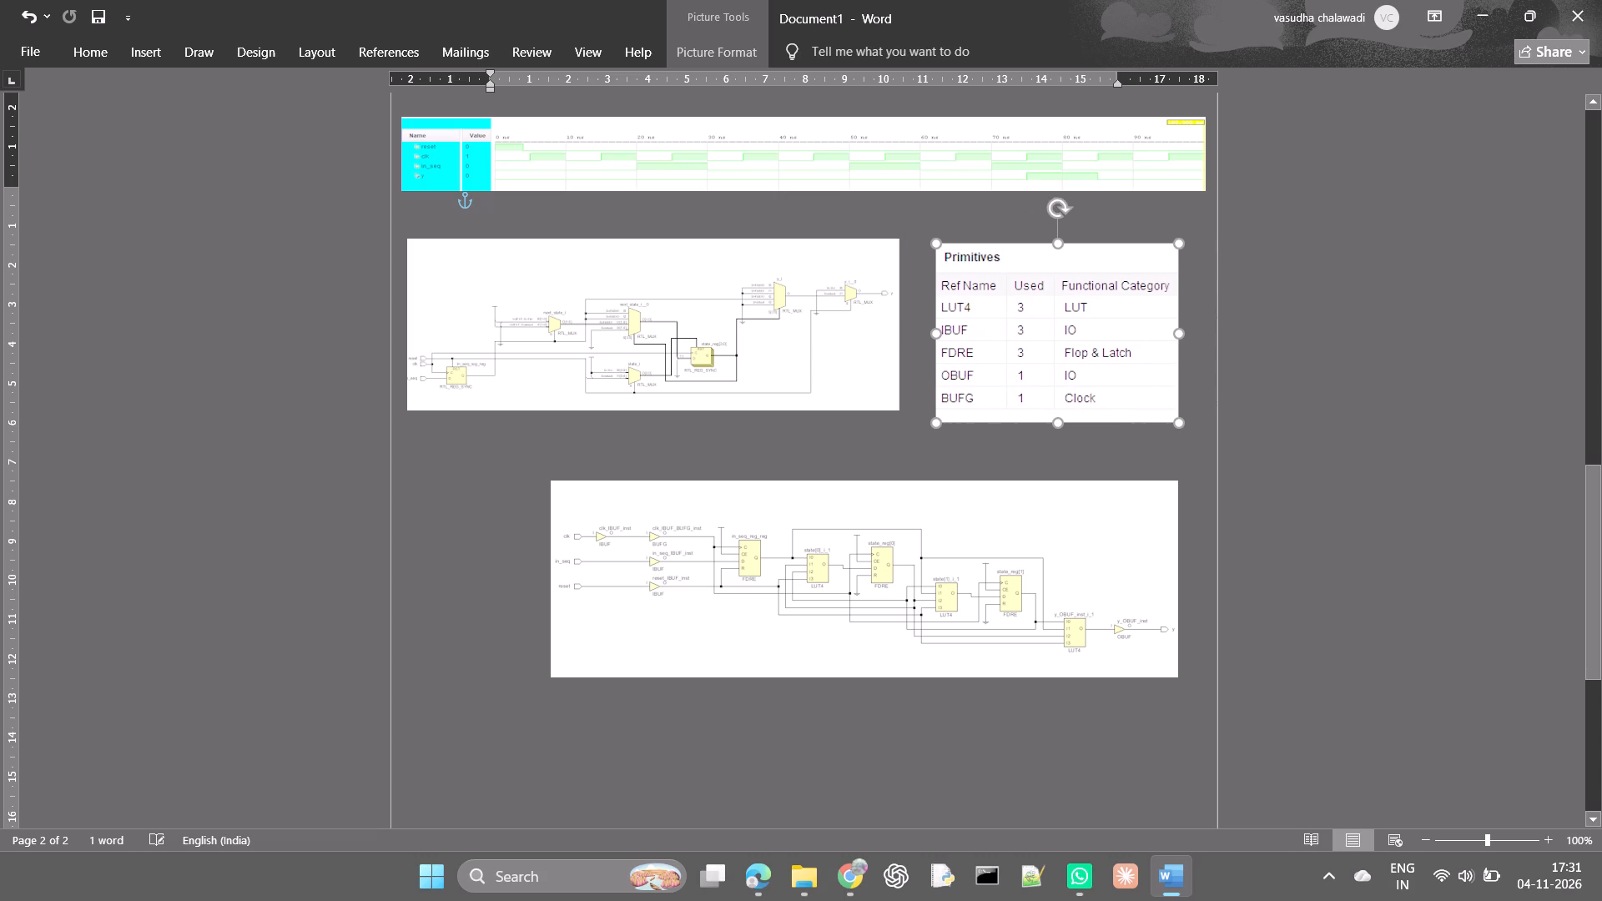
pyautogui.moveTo(1067, 372); pyautogui.dragTo(1067, 373)
# Nudge the small schematic down so it lines up with the Primitives table picture.
pyautogui.click(761, 315)
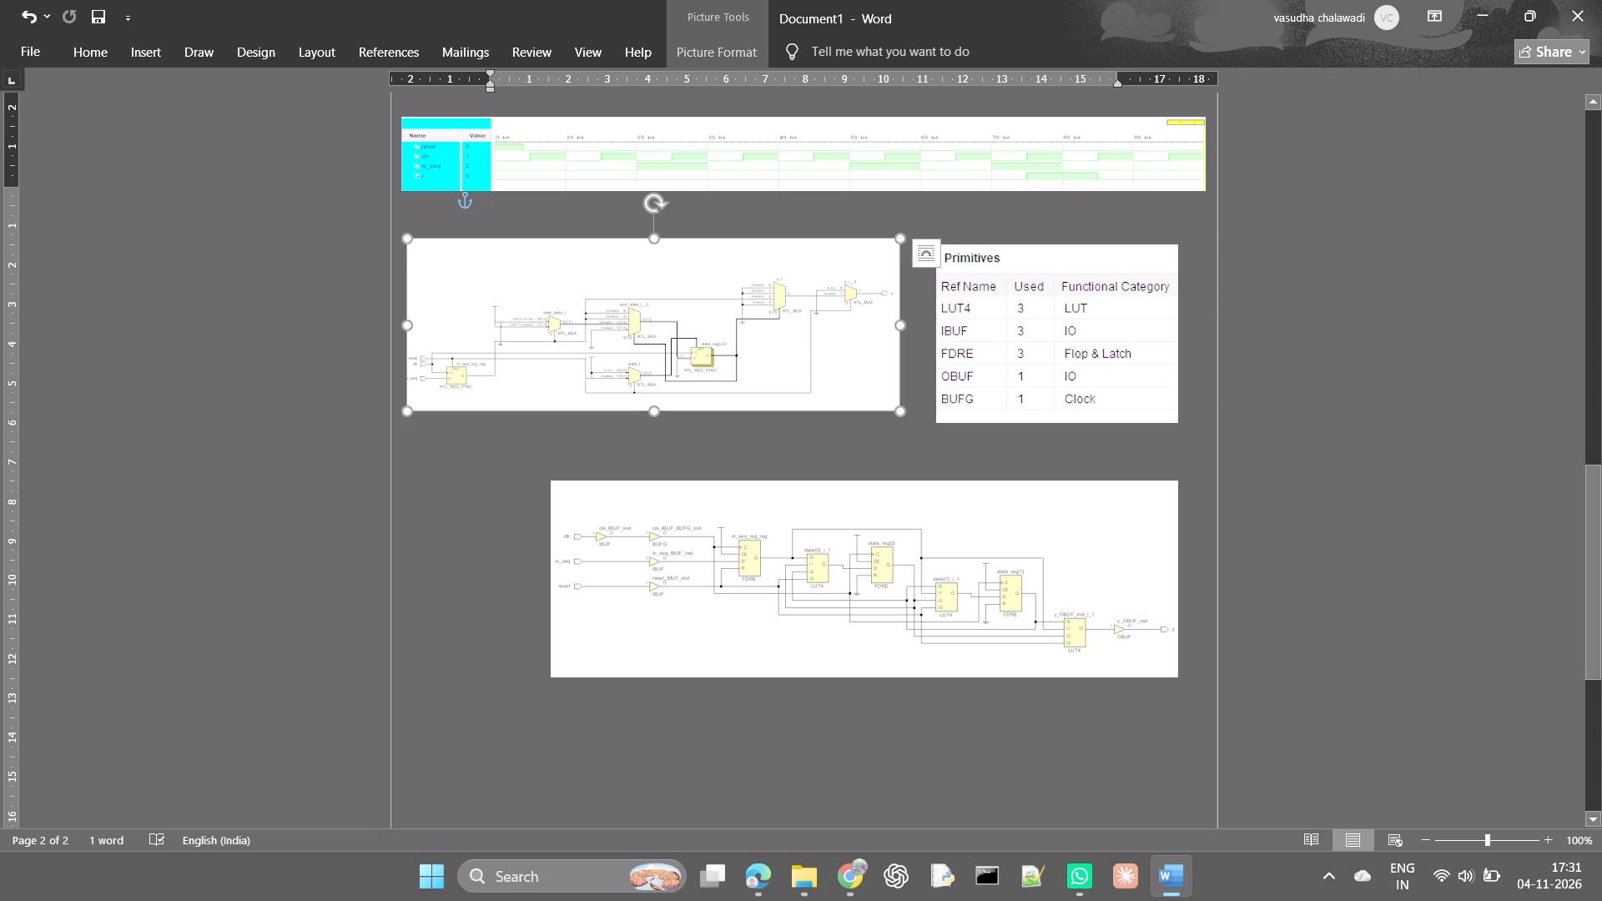
pyautogui.moveTo(761, 315); pyautogui.dragTo(763, 330)
# Move the larger lower schematic left so it sits roughly centred beneath the small schematic and Primitives table.
pyautogui.scroll(-3, 763, 330)
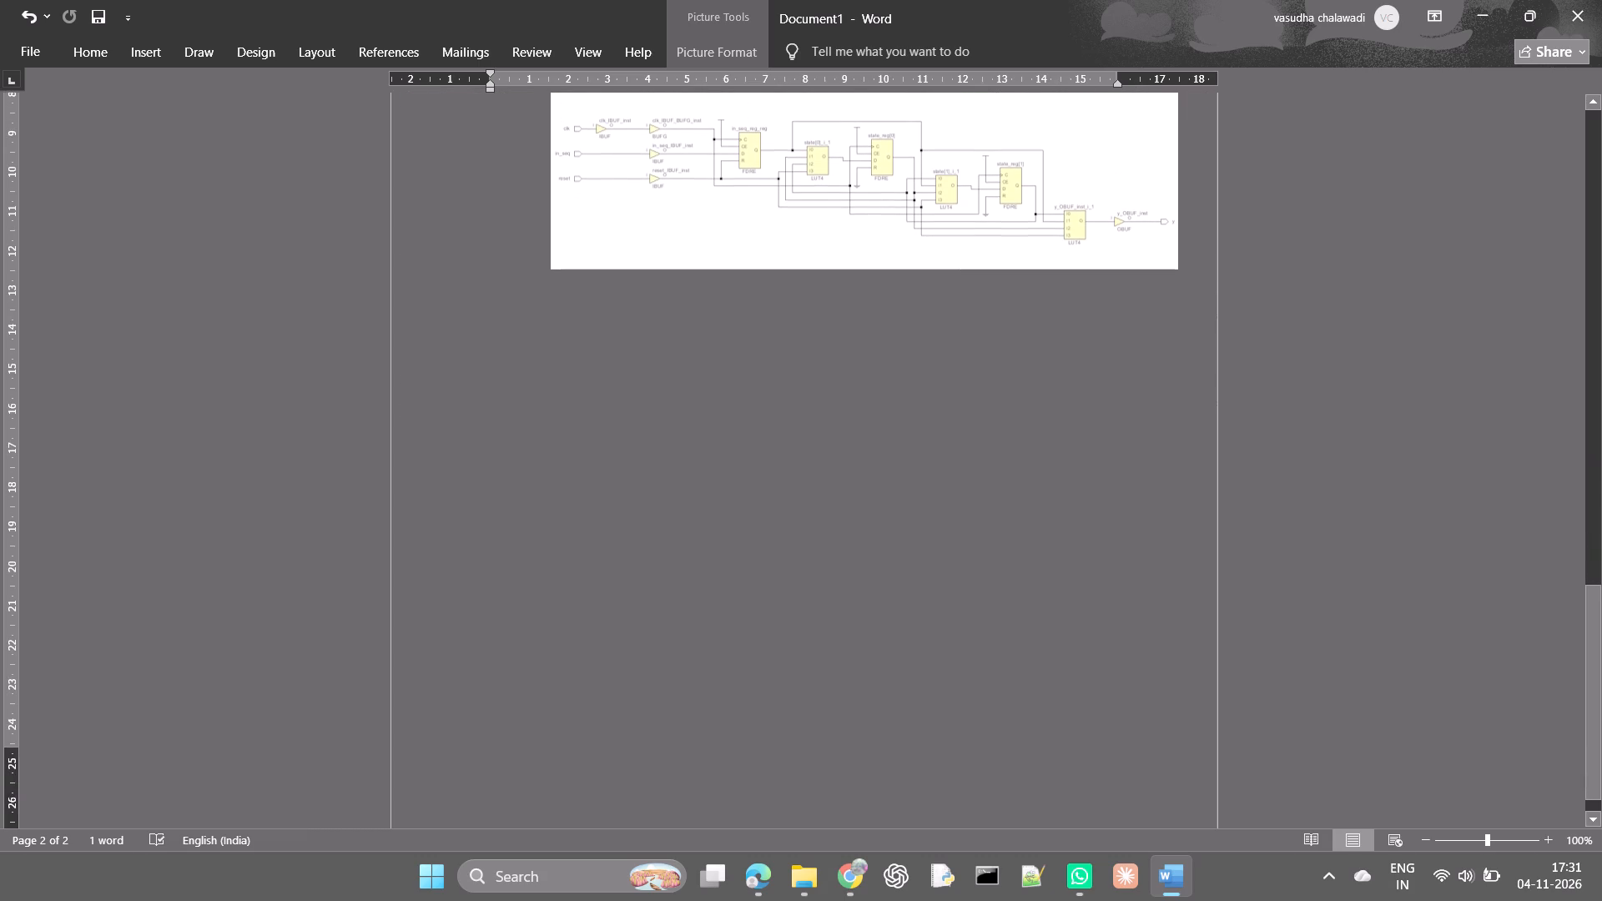
pyautogui.click(768, 209)
pyautogui.moveTo(768, 209); pyautogui.dragTo(684, 264)
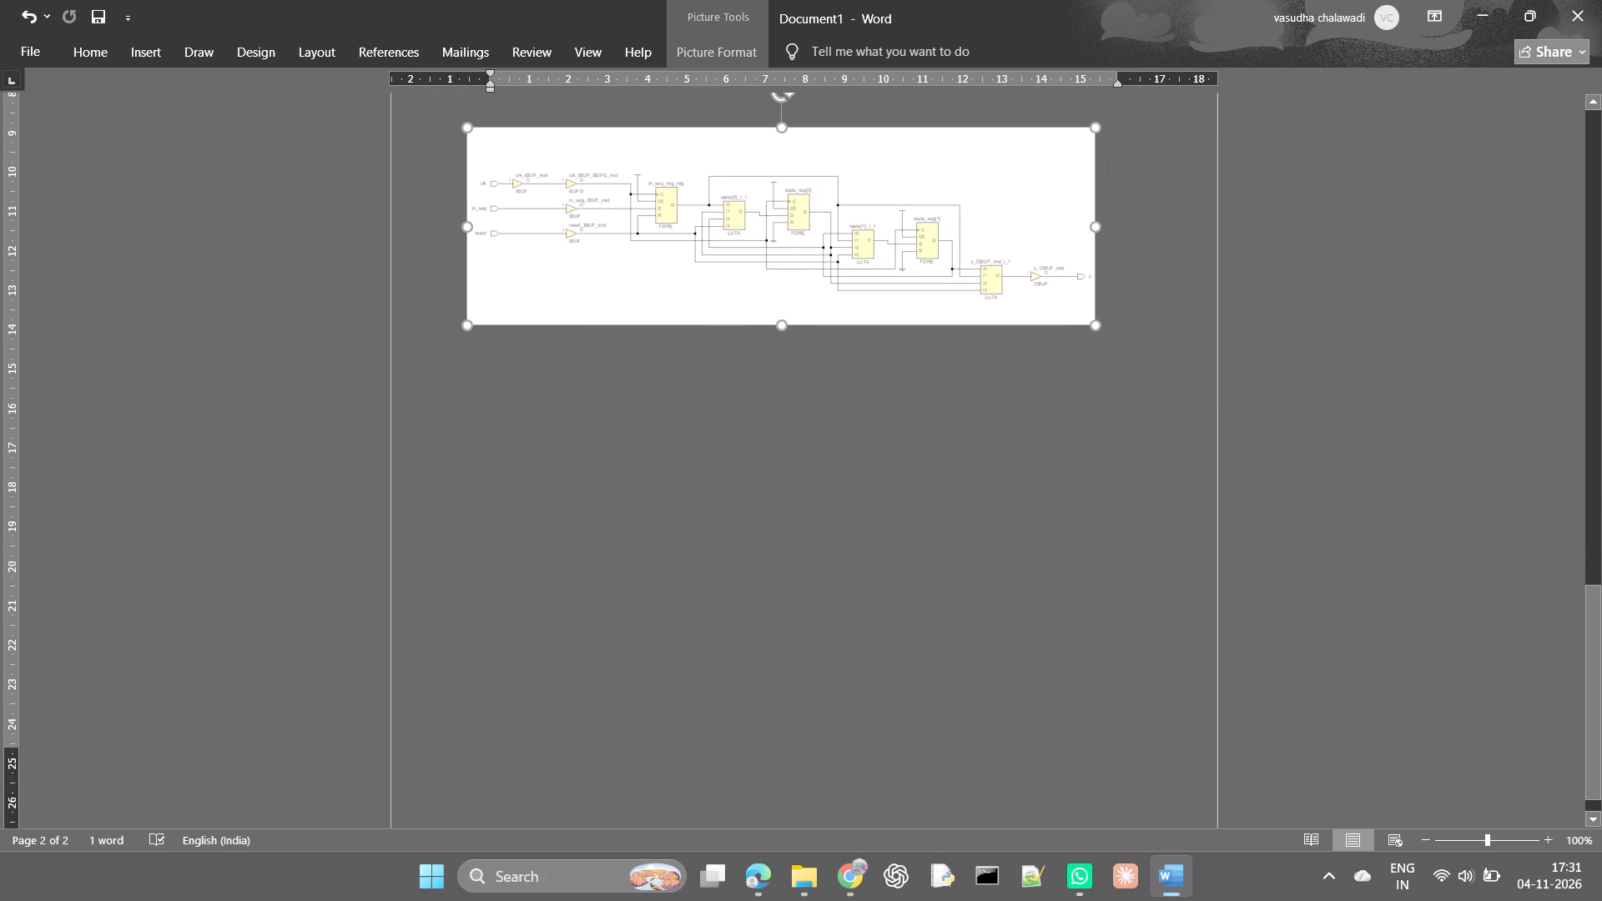
pyautogui.moveTo(684, 264); pyautogui.dragTo(637, 251)
pyautogui.scroll(2, 637, 251)
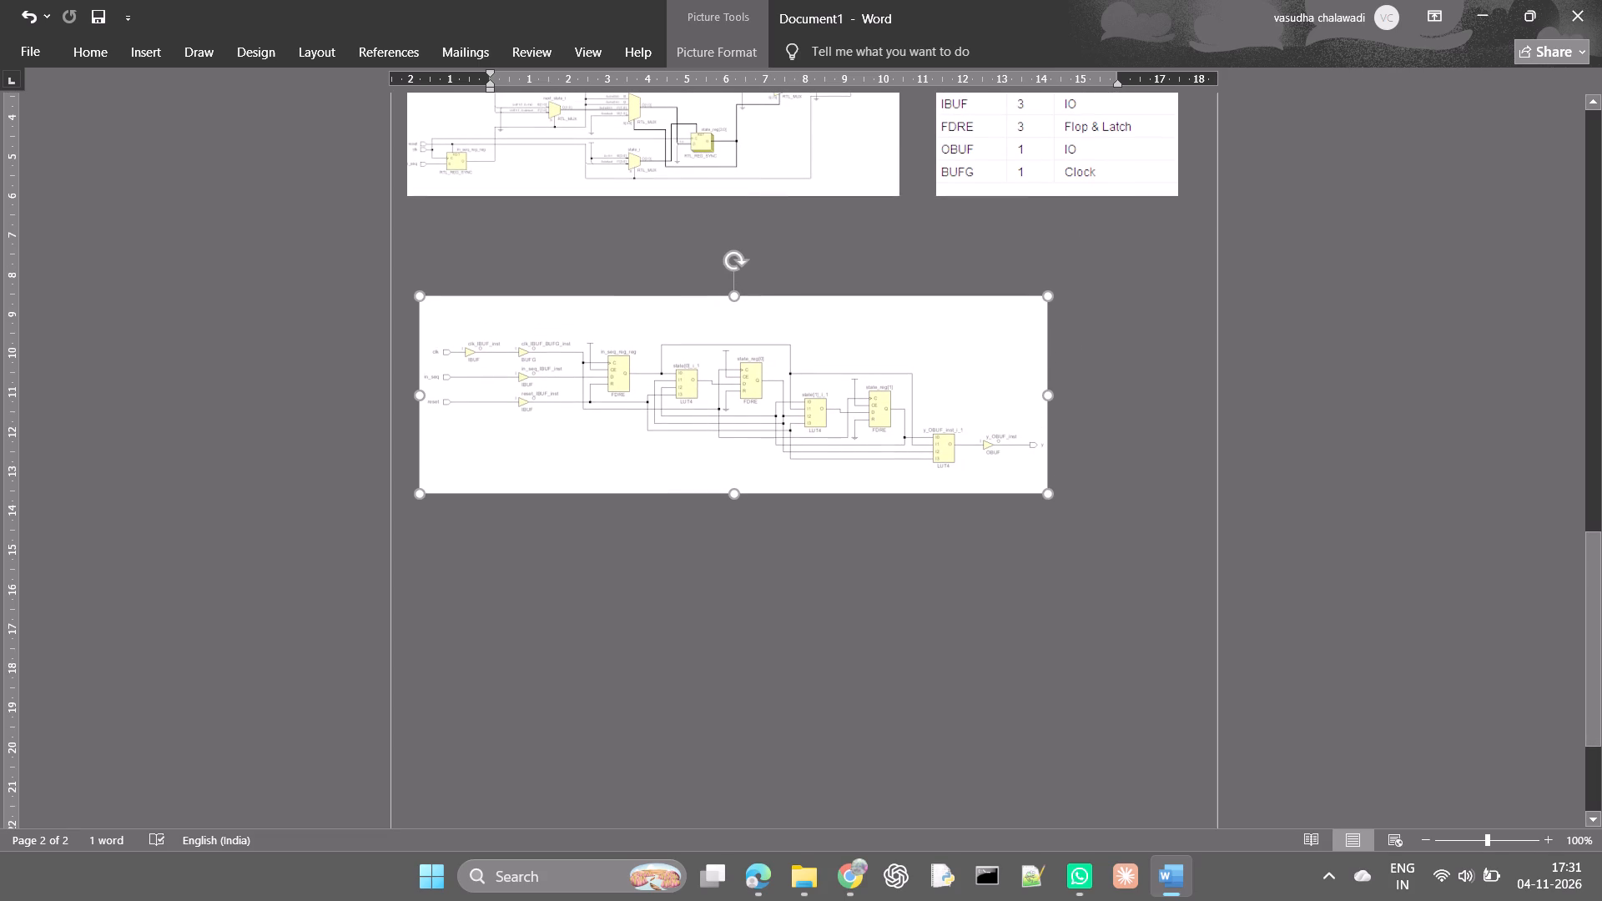
pyautogui.moveTo(703, 340); pyautogui.dragTo(739, 325)
# Insert pictures 4, 5 and 6 from the CIE folder into the second page.
pyautogui.scroll(-3, 739, 325)
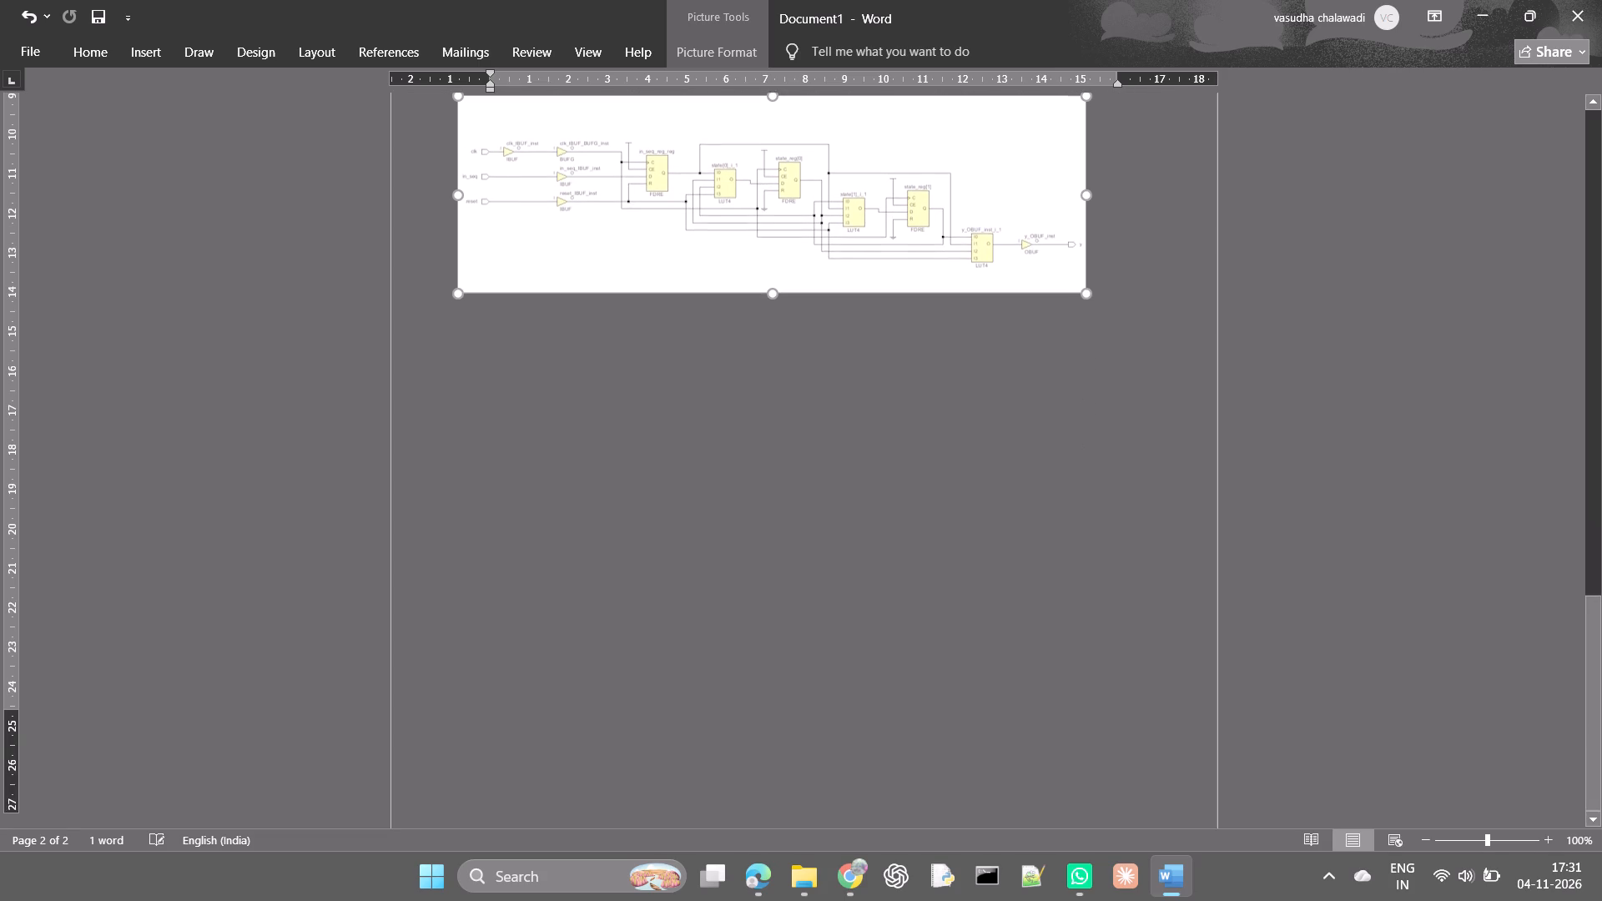
pyautogui.scroll(-5, 739, 325)
pyautogui.scroll(5, 739, 325)
pyautogui.scroll(-5, 739, 325)
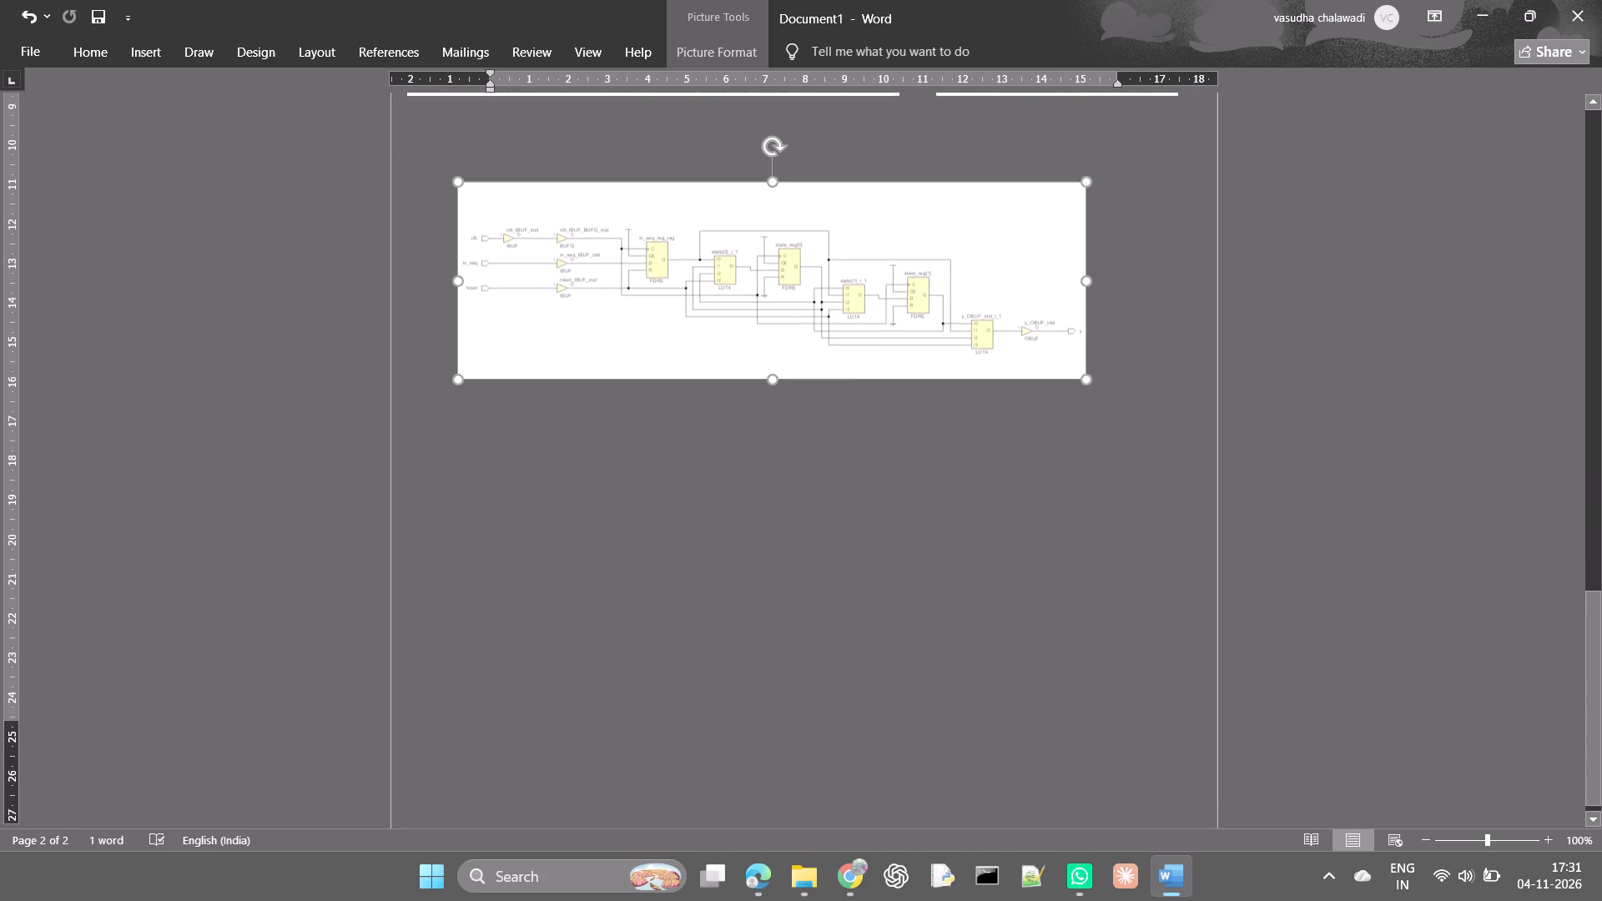
pyautogui.click(149, 59)
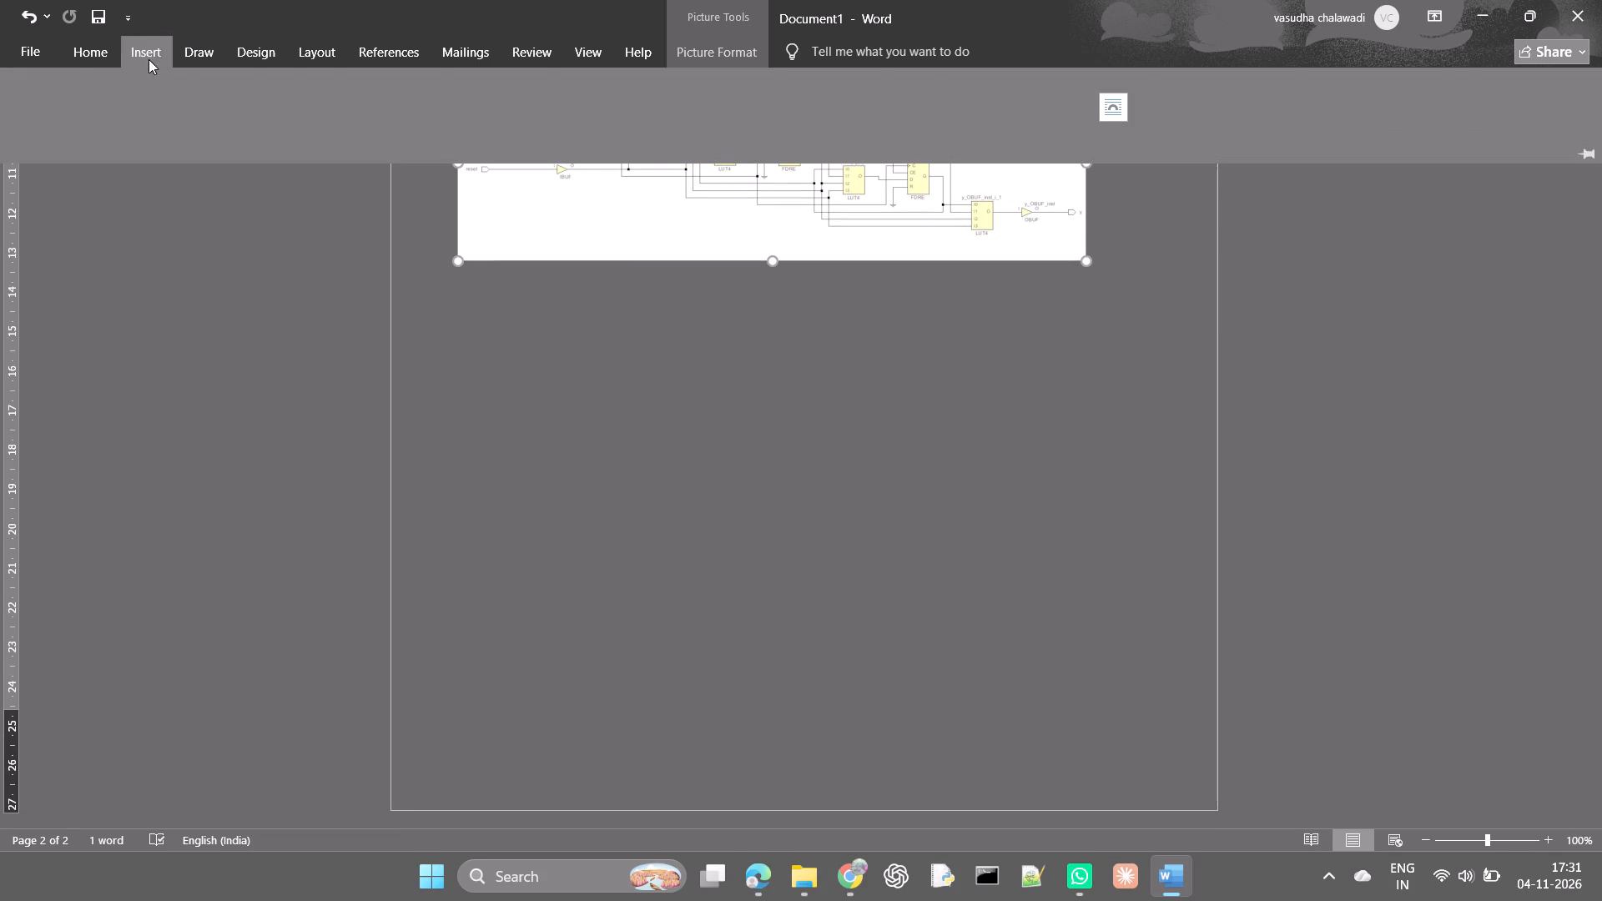
pyautogui.click(250, 105)
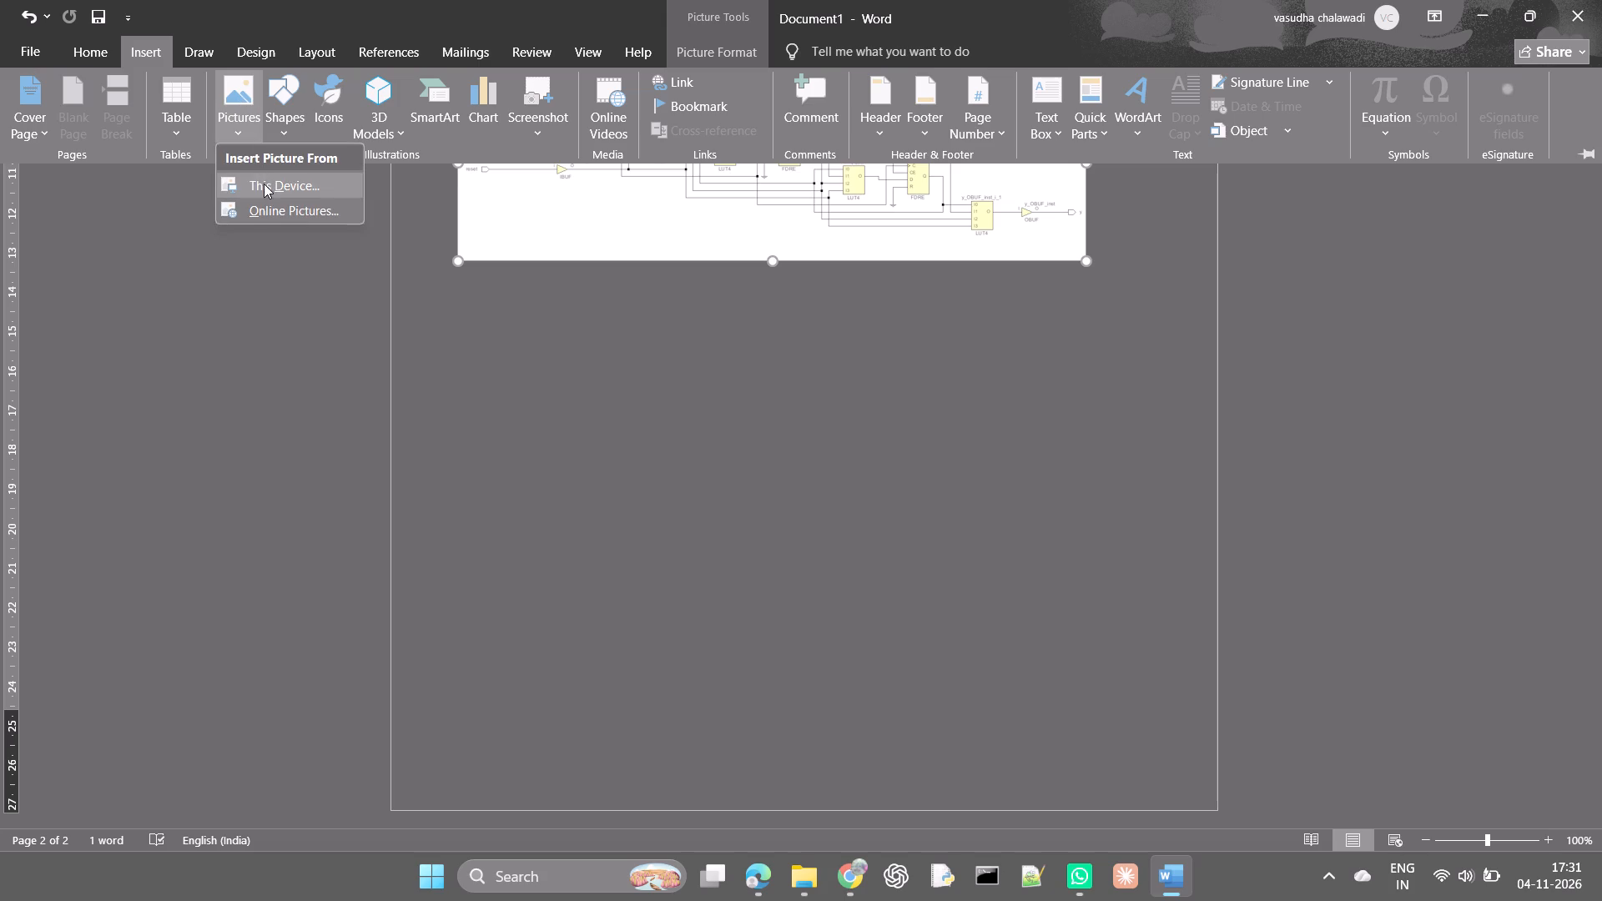
pyautogui.click(264, 184)
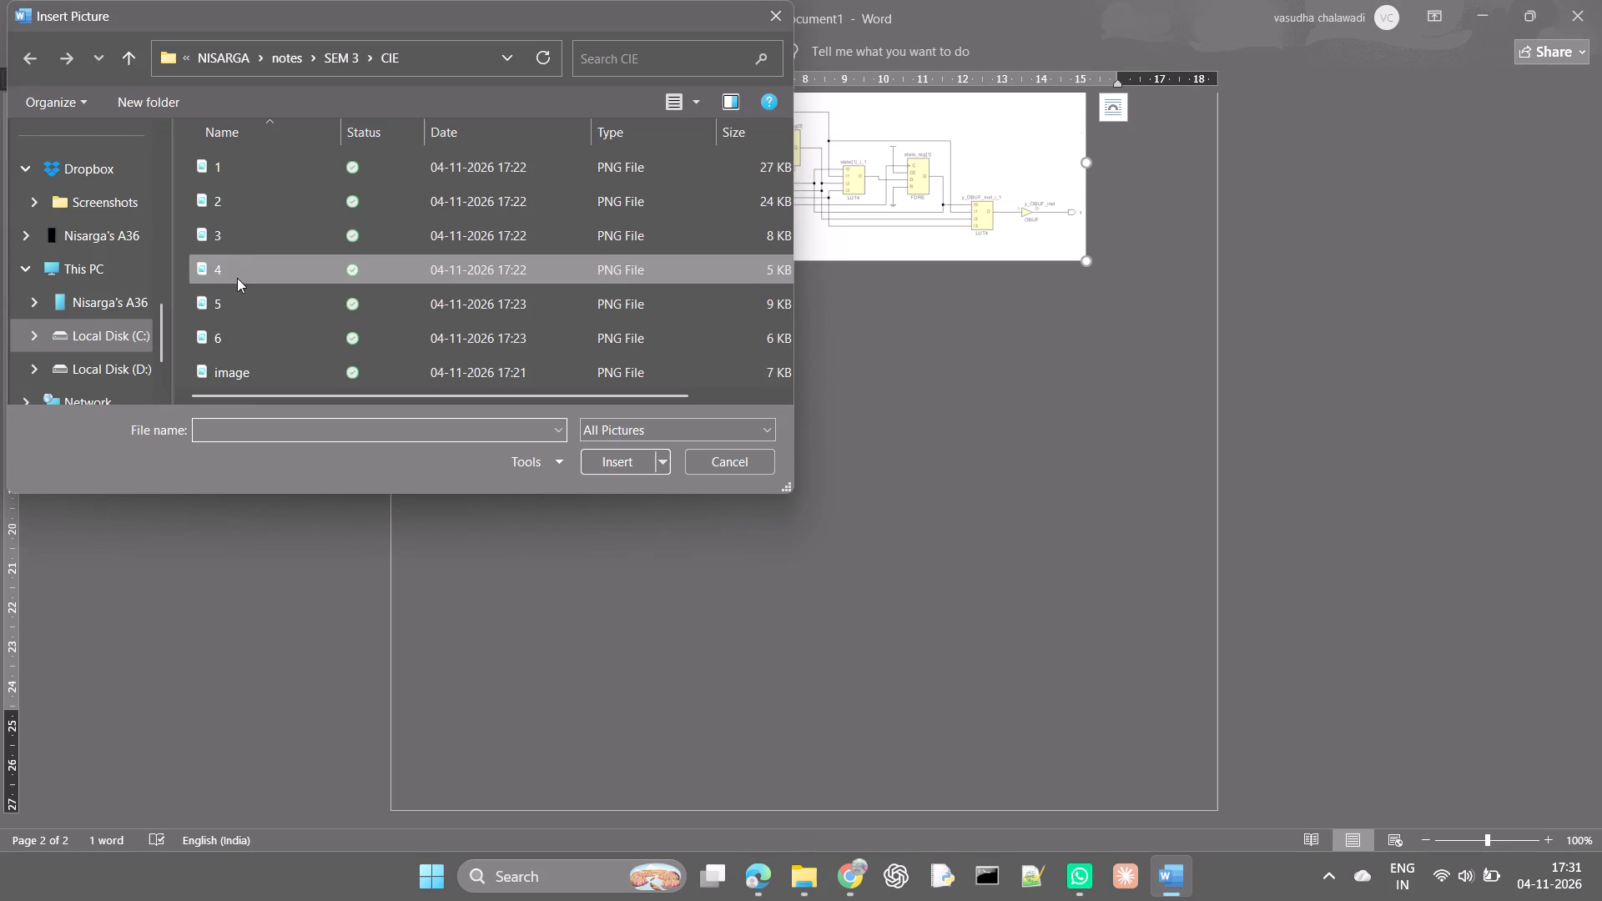
pyautogui.moveTo(239, 336); pyautogui.dragTo(230, 268)
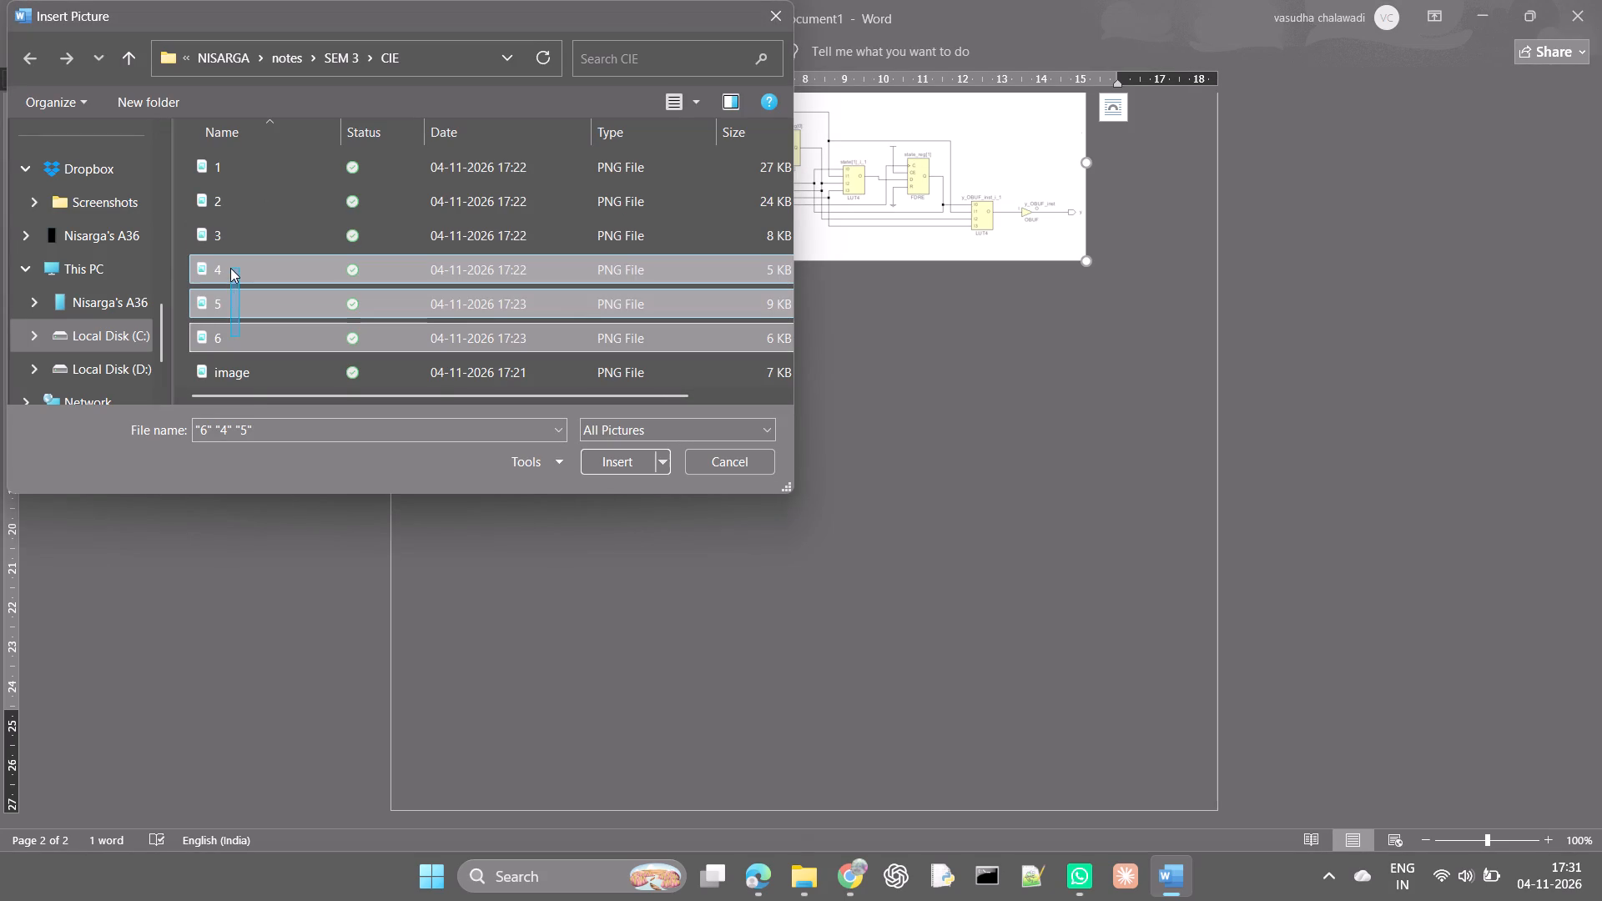
pyautogui.moveTo(230, 268); pyautogui.dragTo(229, 268)
pyautogui.click(616, 460)
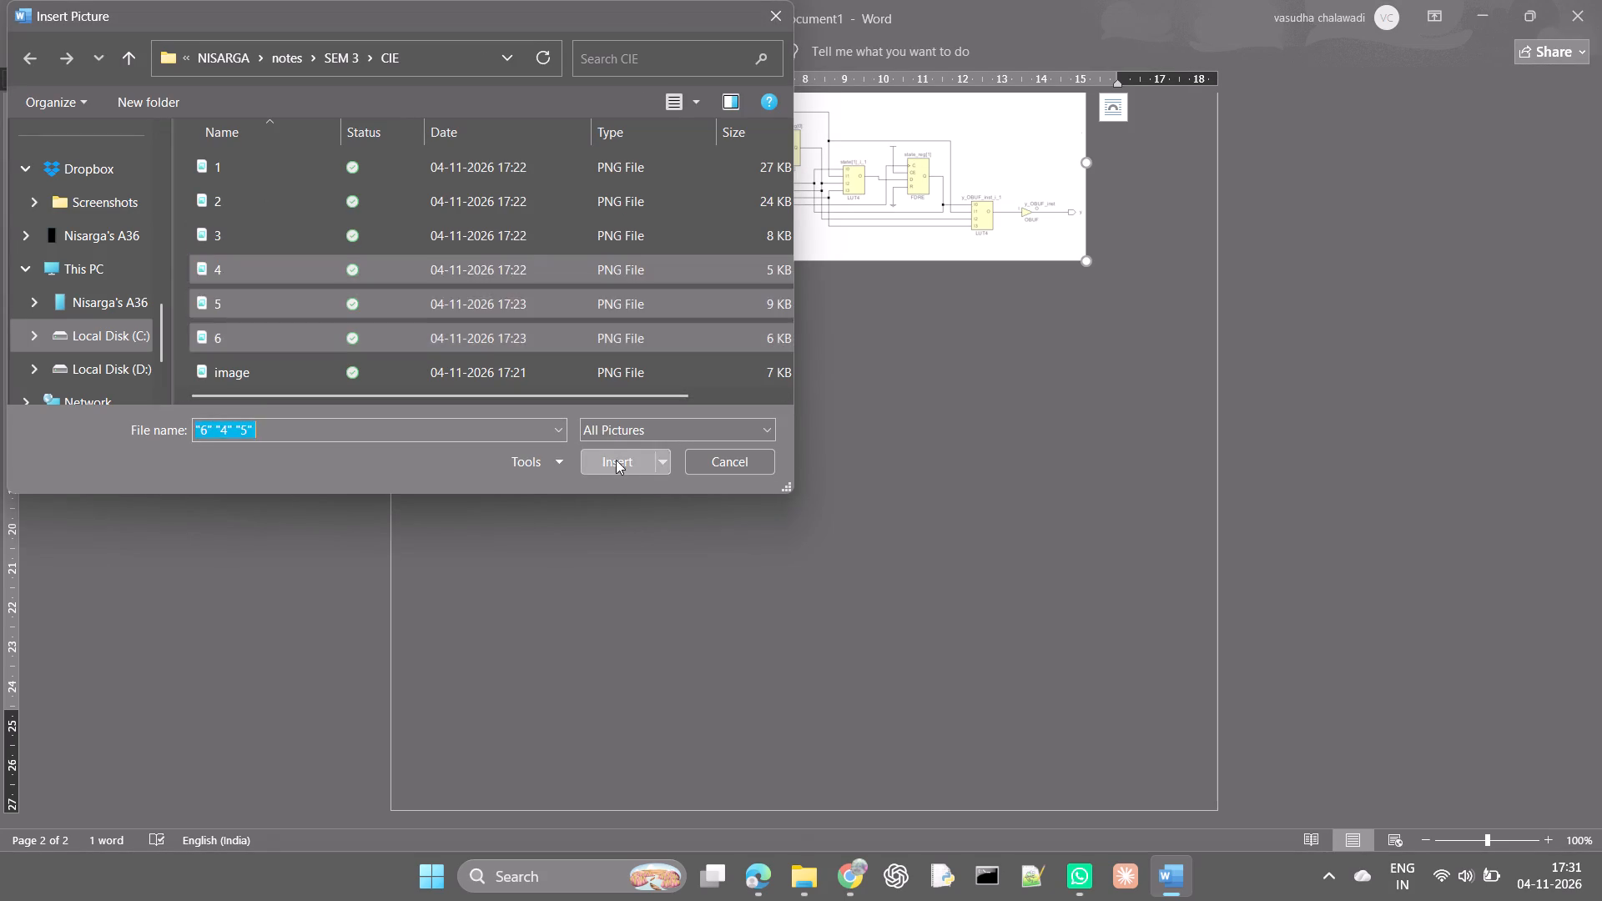
# Position the On-Chip Power picture at the bottom left of the page with text wrapping.
pyautogui.scroll(-4, 616, 460)
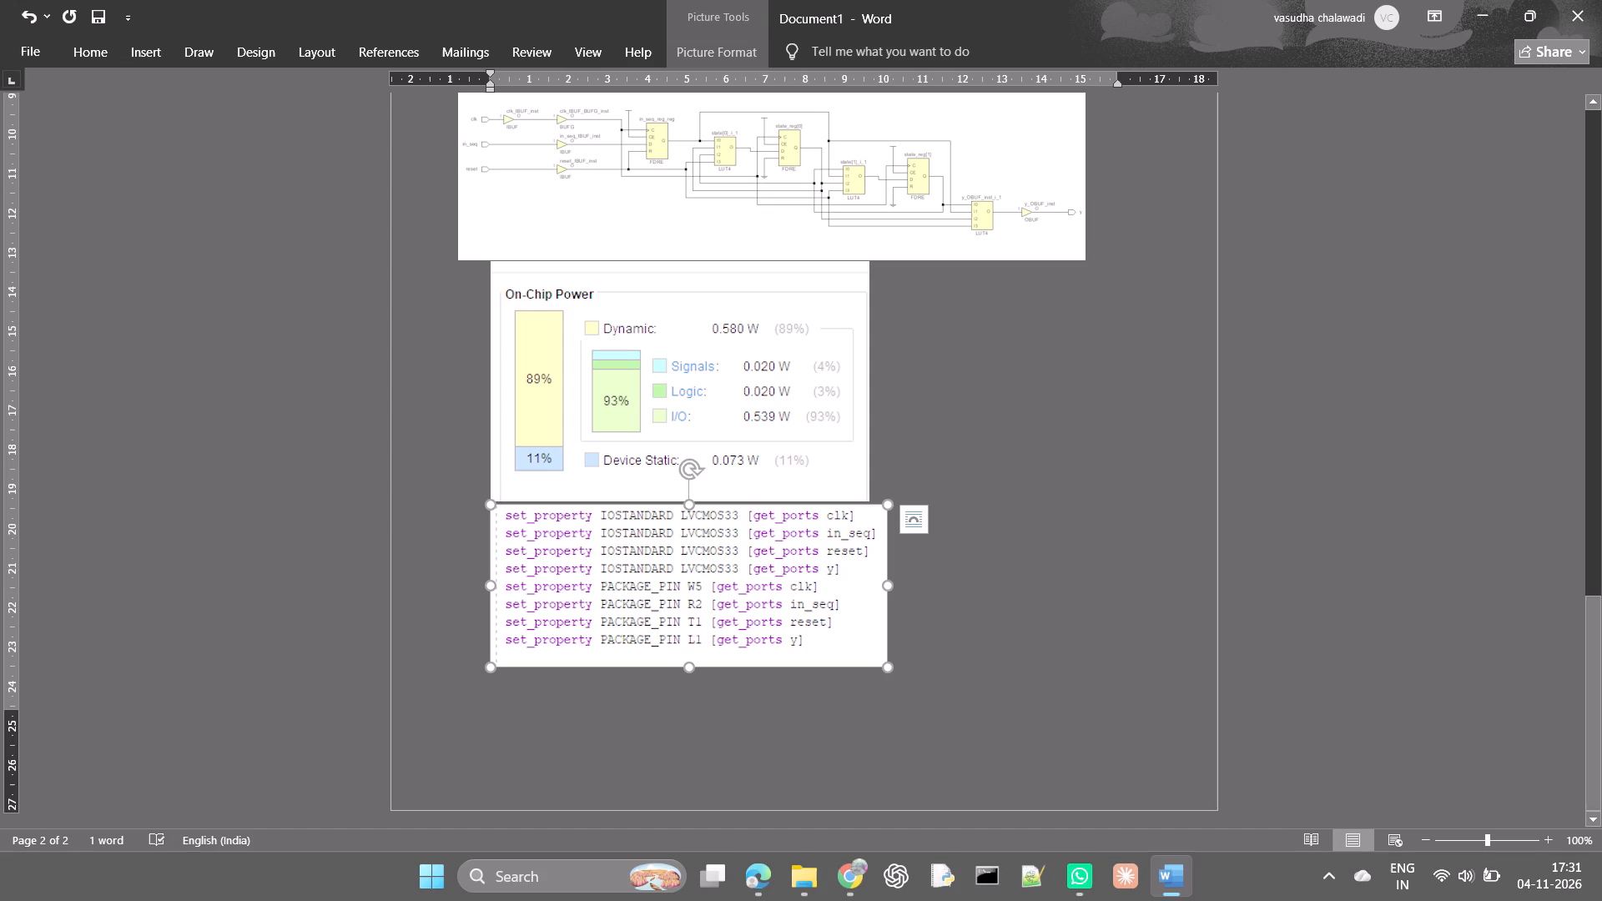
pyautogui.moveTo(533, 376); pyautogui.dragTo(678, 393)
pyautogui.click(678, 393)
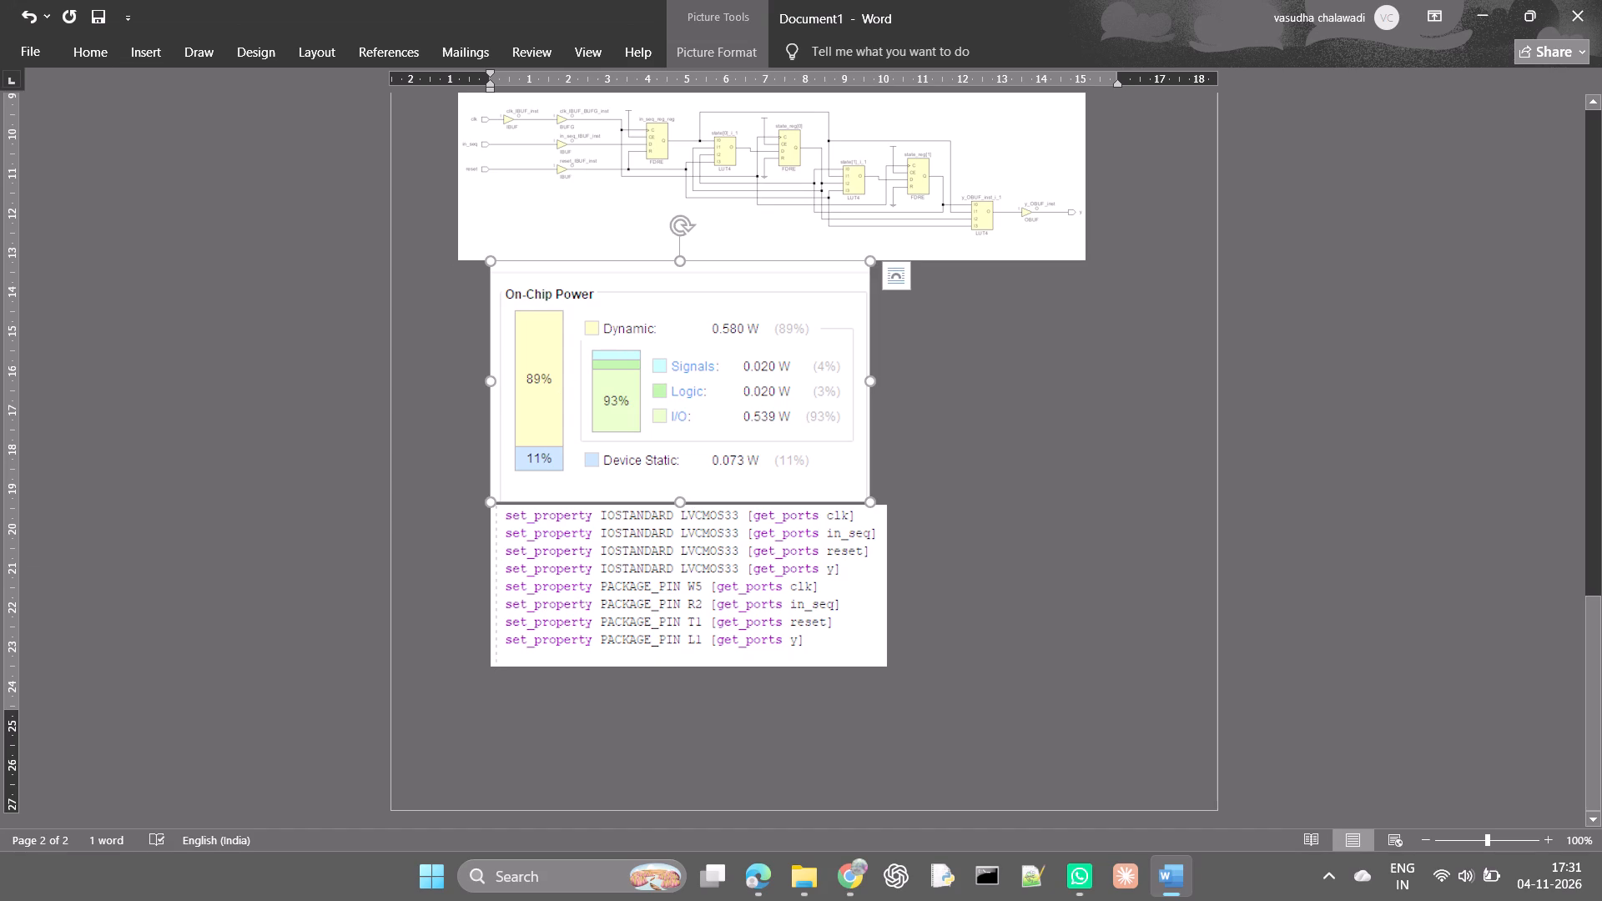
pyautogui.click(733, 56)
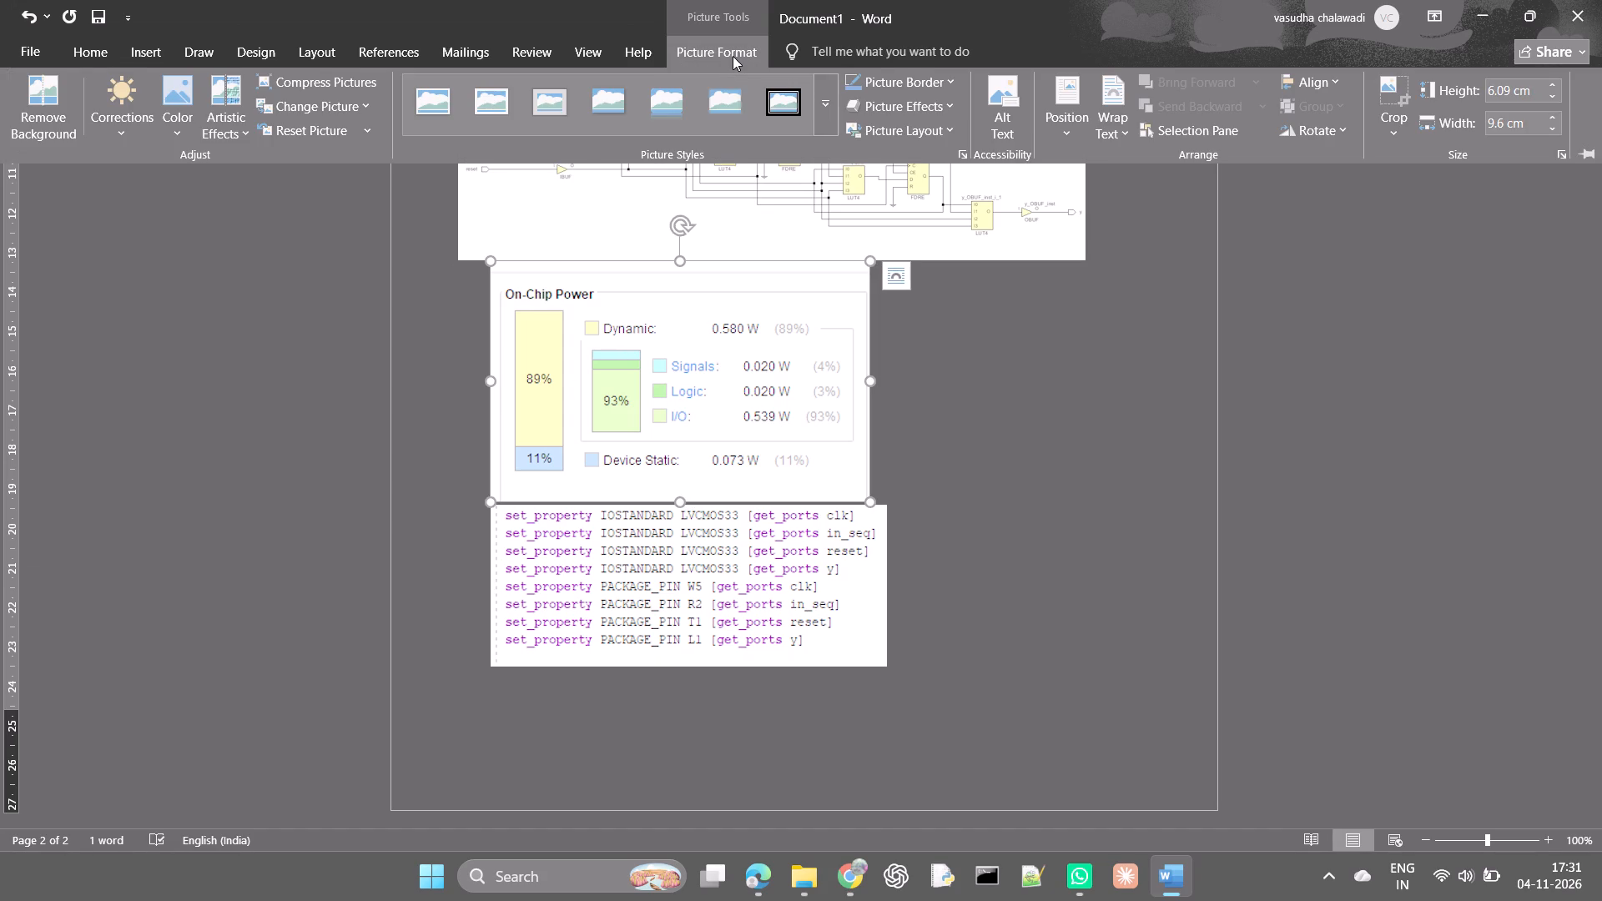
pyautogui.click(1076, 112)
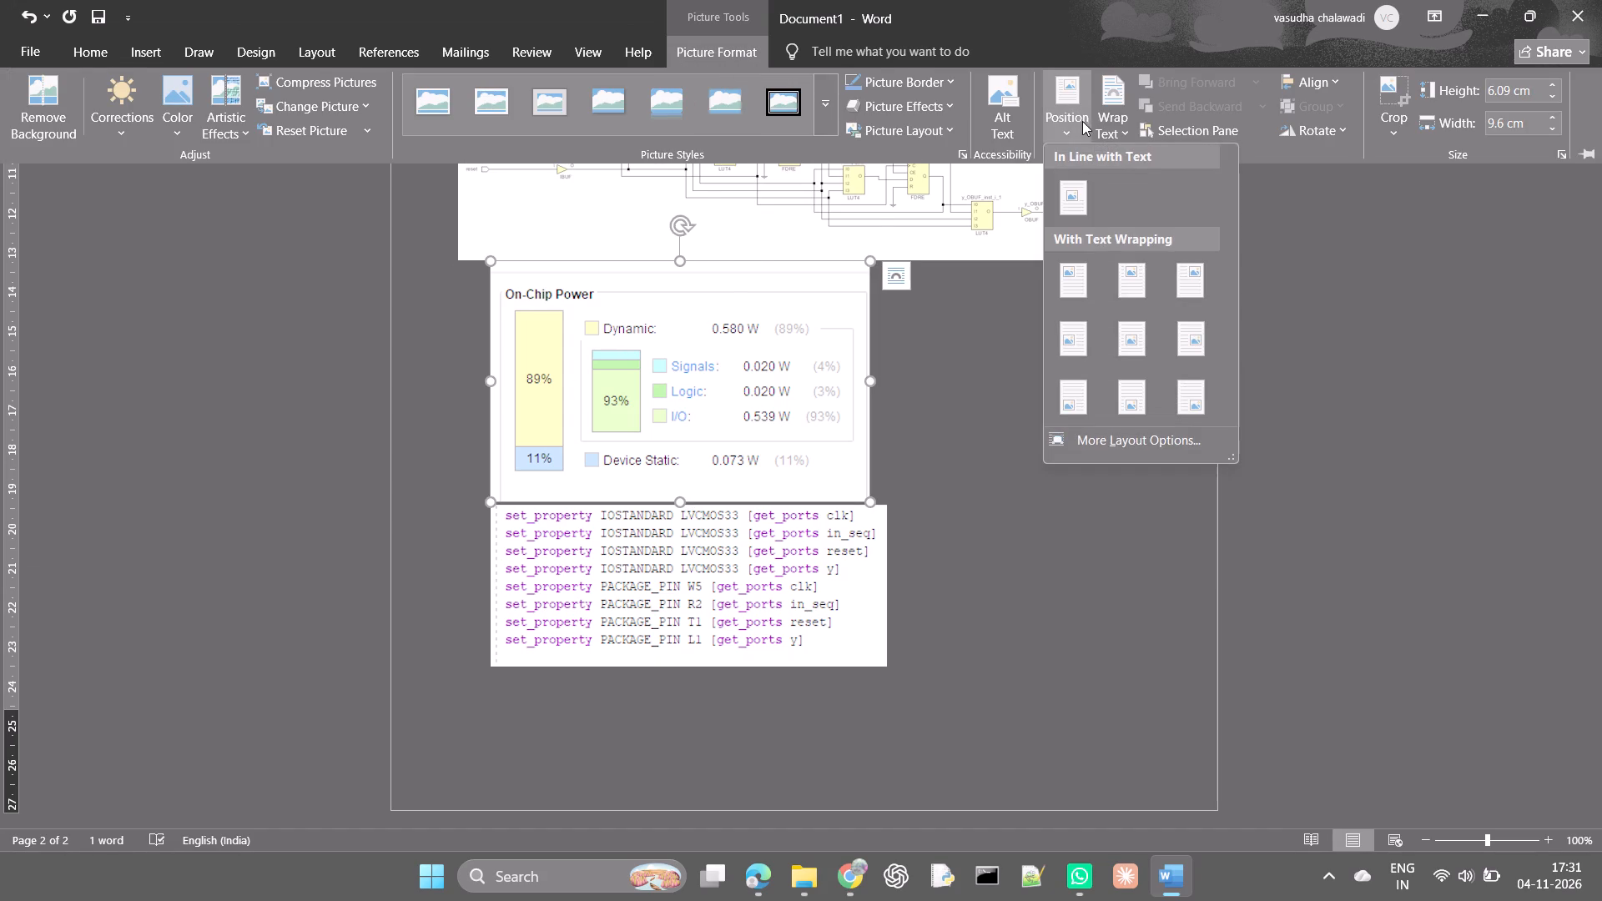
pyautogui.click(1081, 399)
pyautogui.moveTo(703, 559); pyautogui.dragTo(586, 526)
# Position the set_property constraints picture at the bottom right of the page with text wrapping.
pyautogui.click(640, 372)
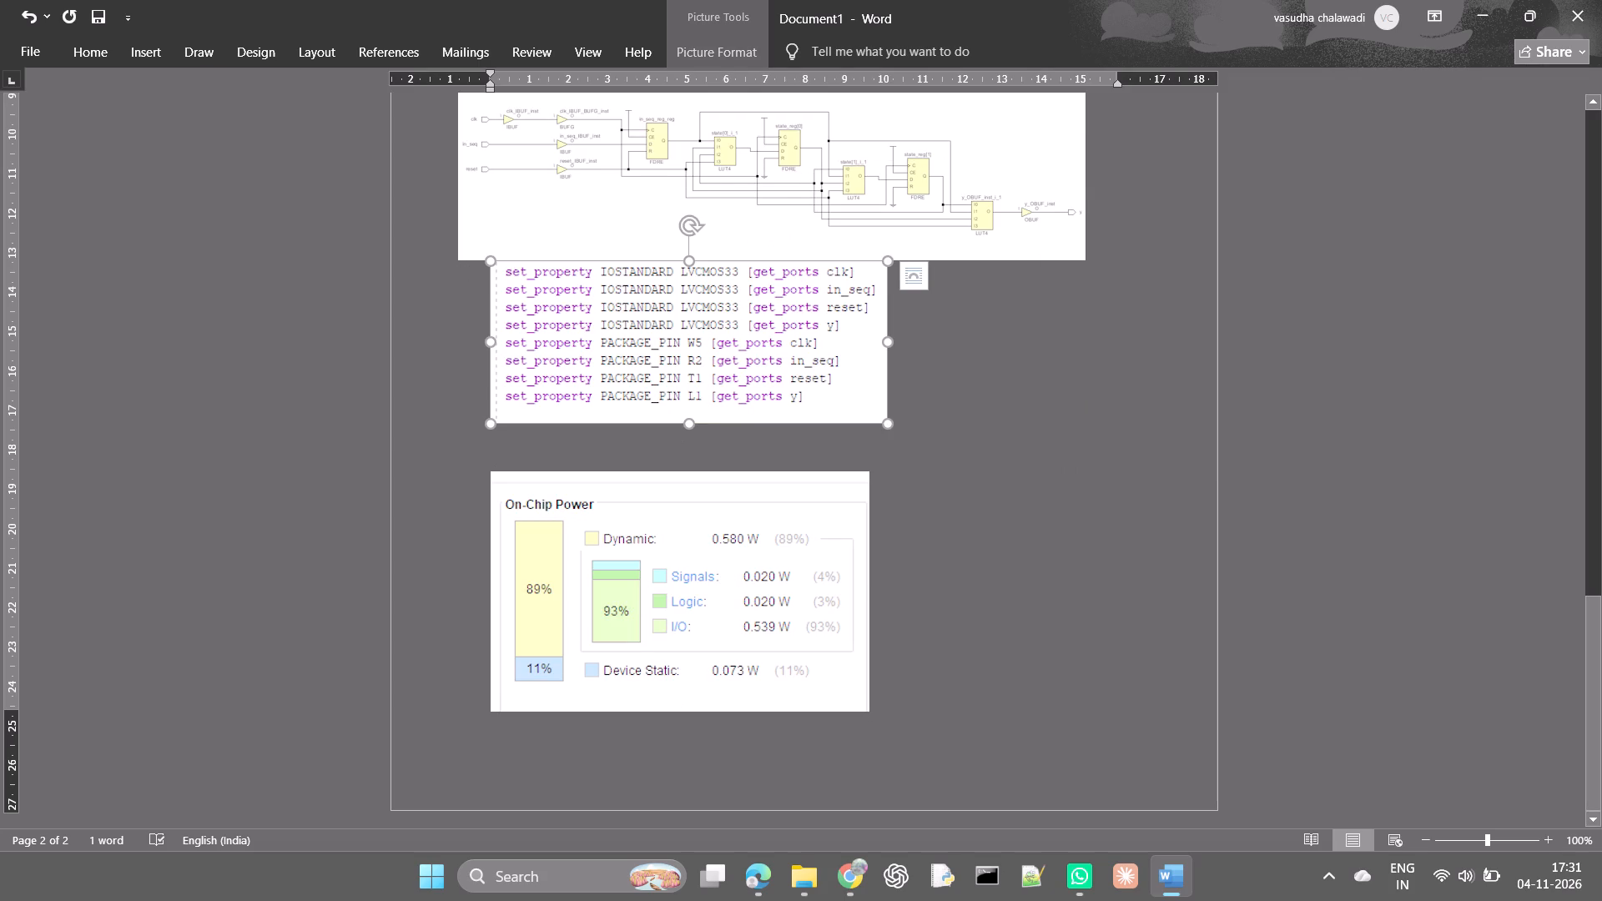
pyautogui.click(726, 54)
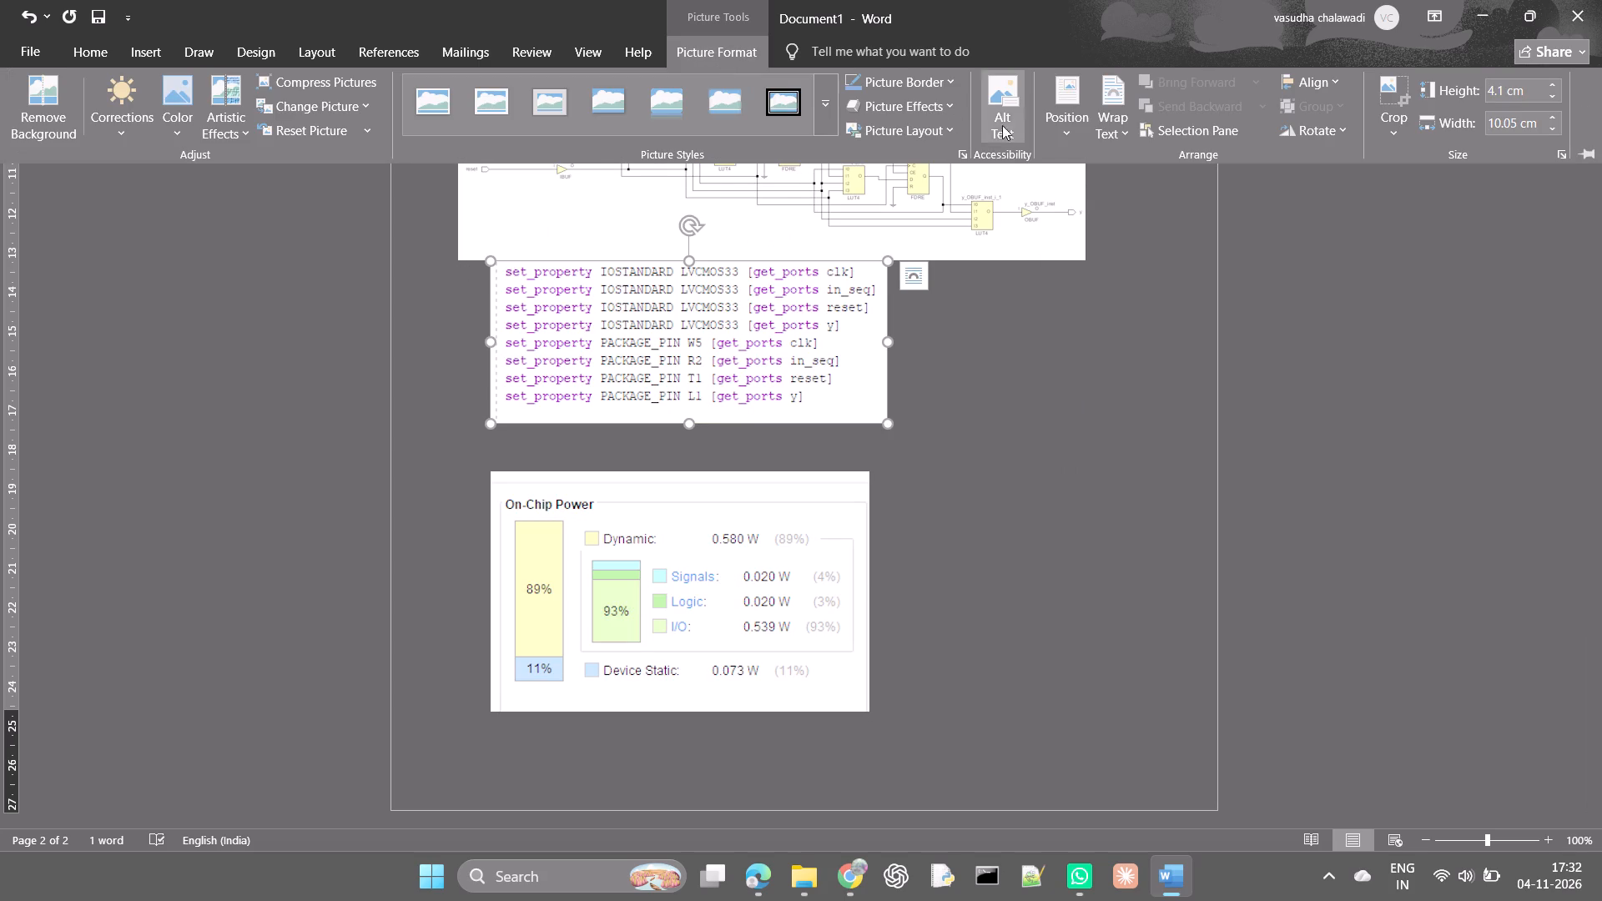
pyautogui.click(1074, 125)
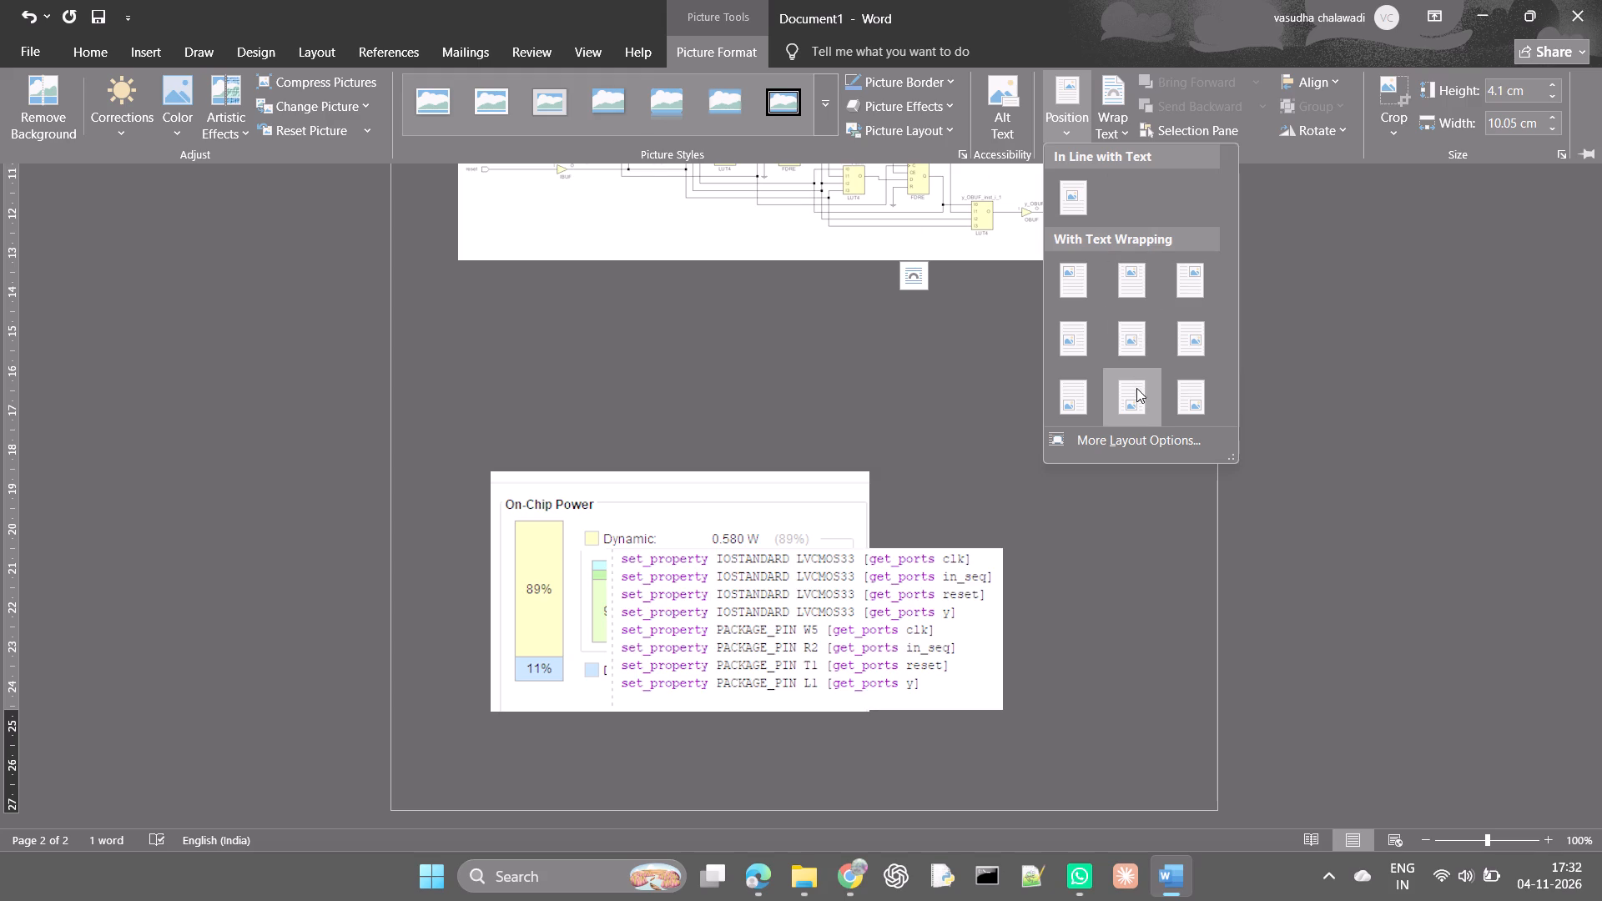
pyautogui.click(1194, 403)
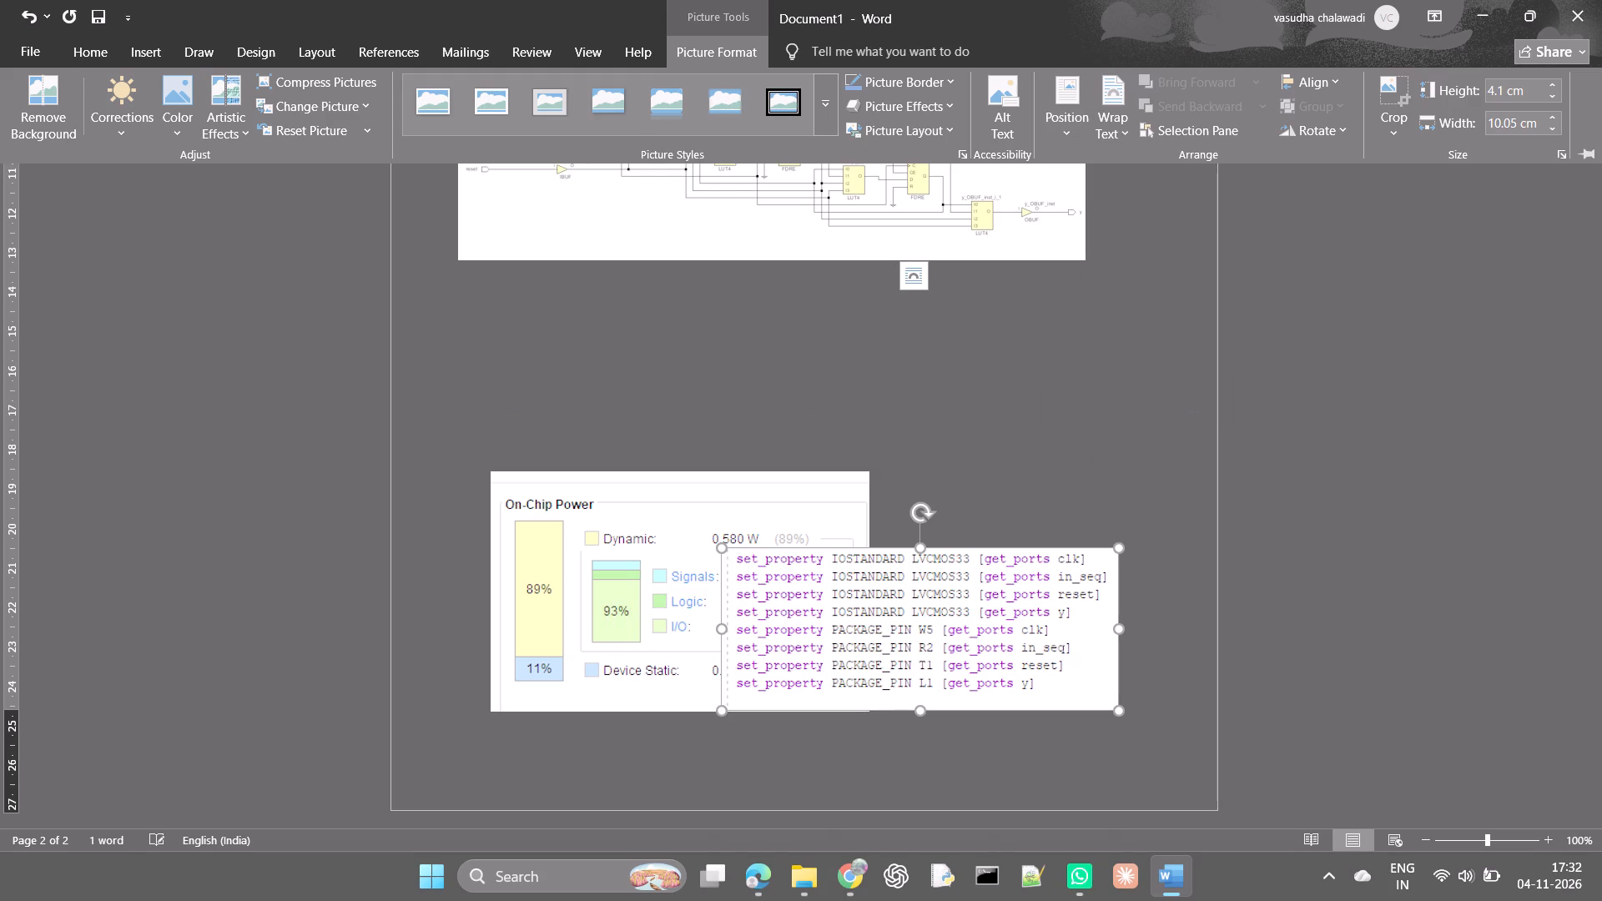
# Move the On-Chip Power picture up near the page's left edge below the larger schematic and shrink it slightly.
pyautogui.click(645, 551)
pyautogui.moveTo(645, 551); pyautogui.dragTo(612, 494)
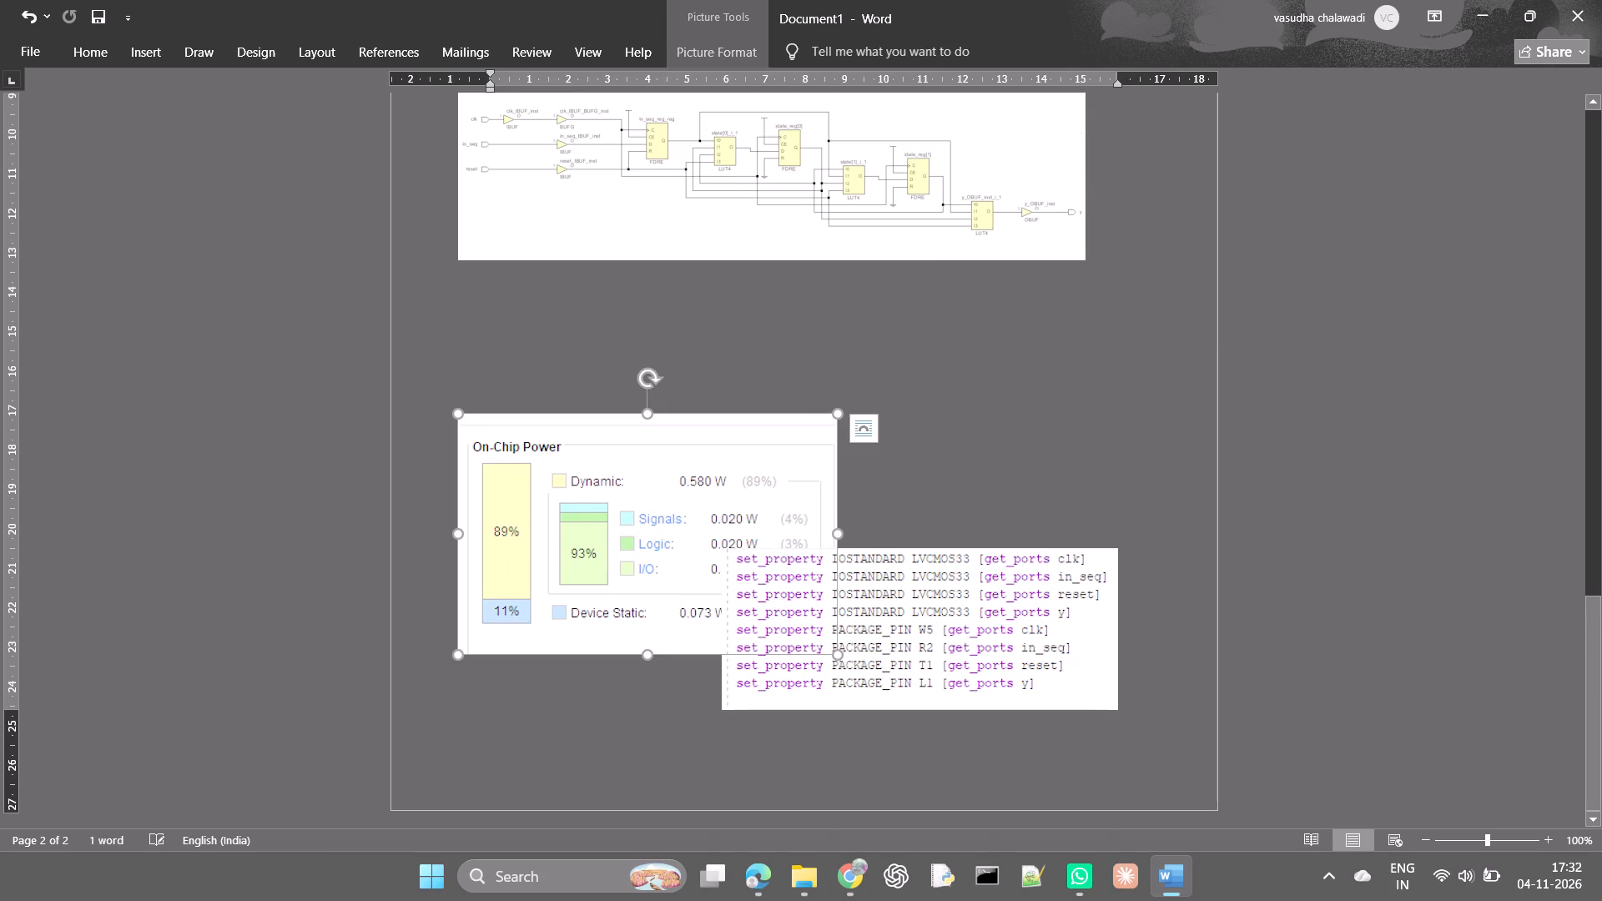
pyautogui.moveTo(612, 494); pyautogui.dragTo(563, 405)
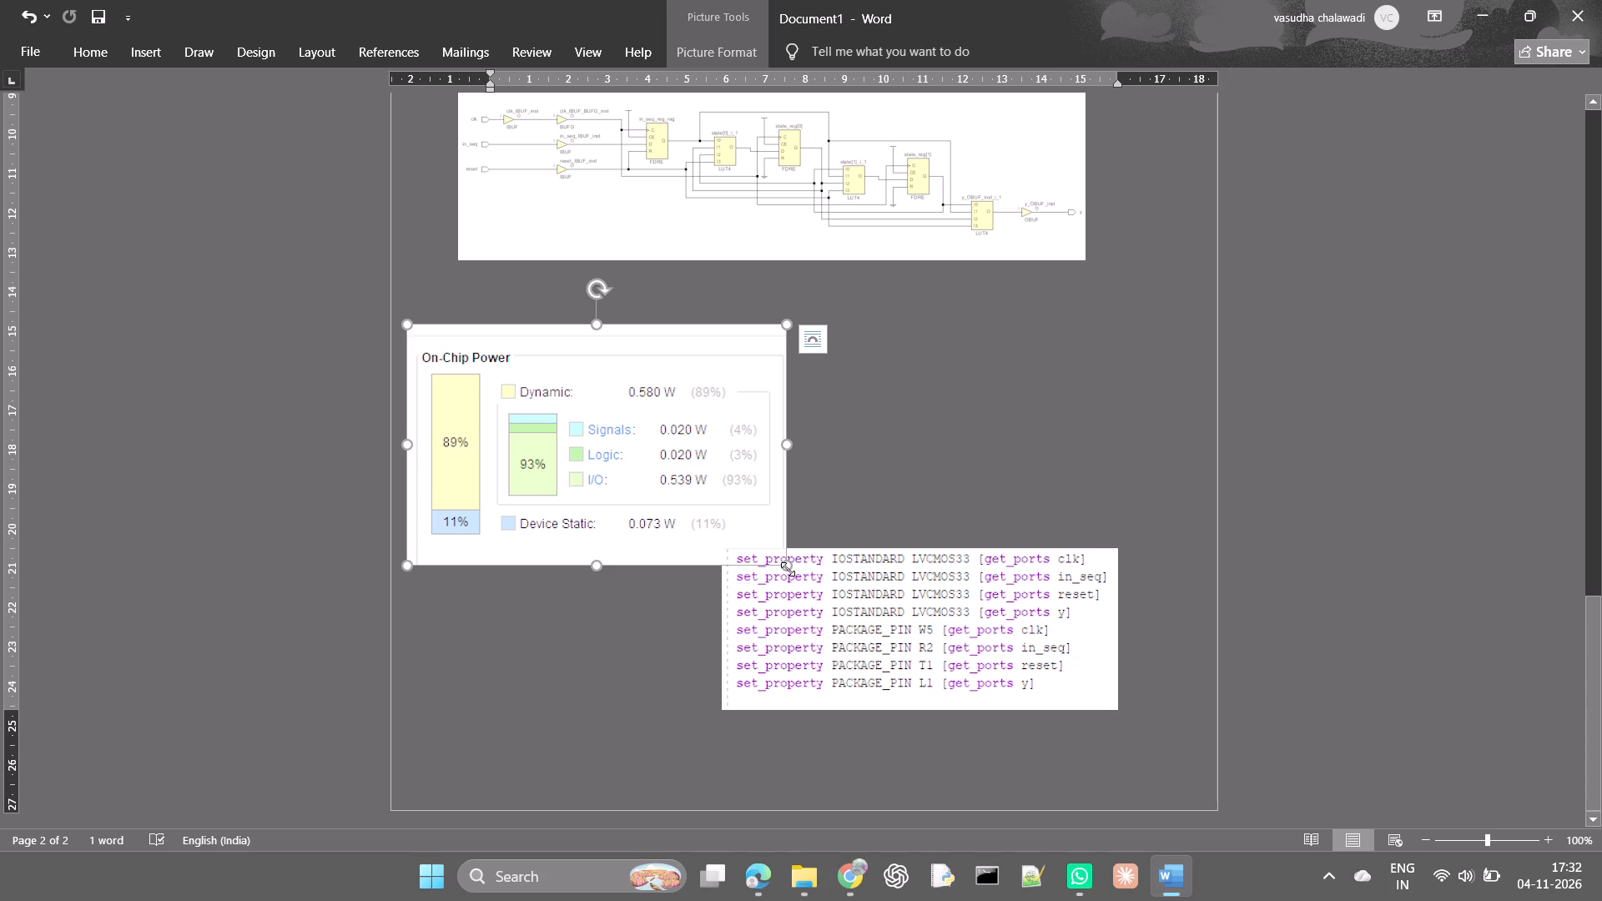
pyautogui.moveTo(788, 569); pyautogui.dragTo(745, 526)
# Move the set_property constraints picture up beside the On-Chip Power picture, clear of its right edge.
pyautogui.click(896, 612)
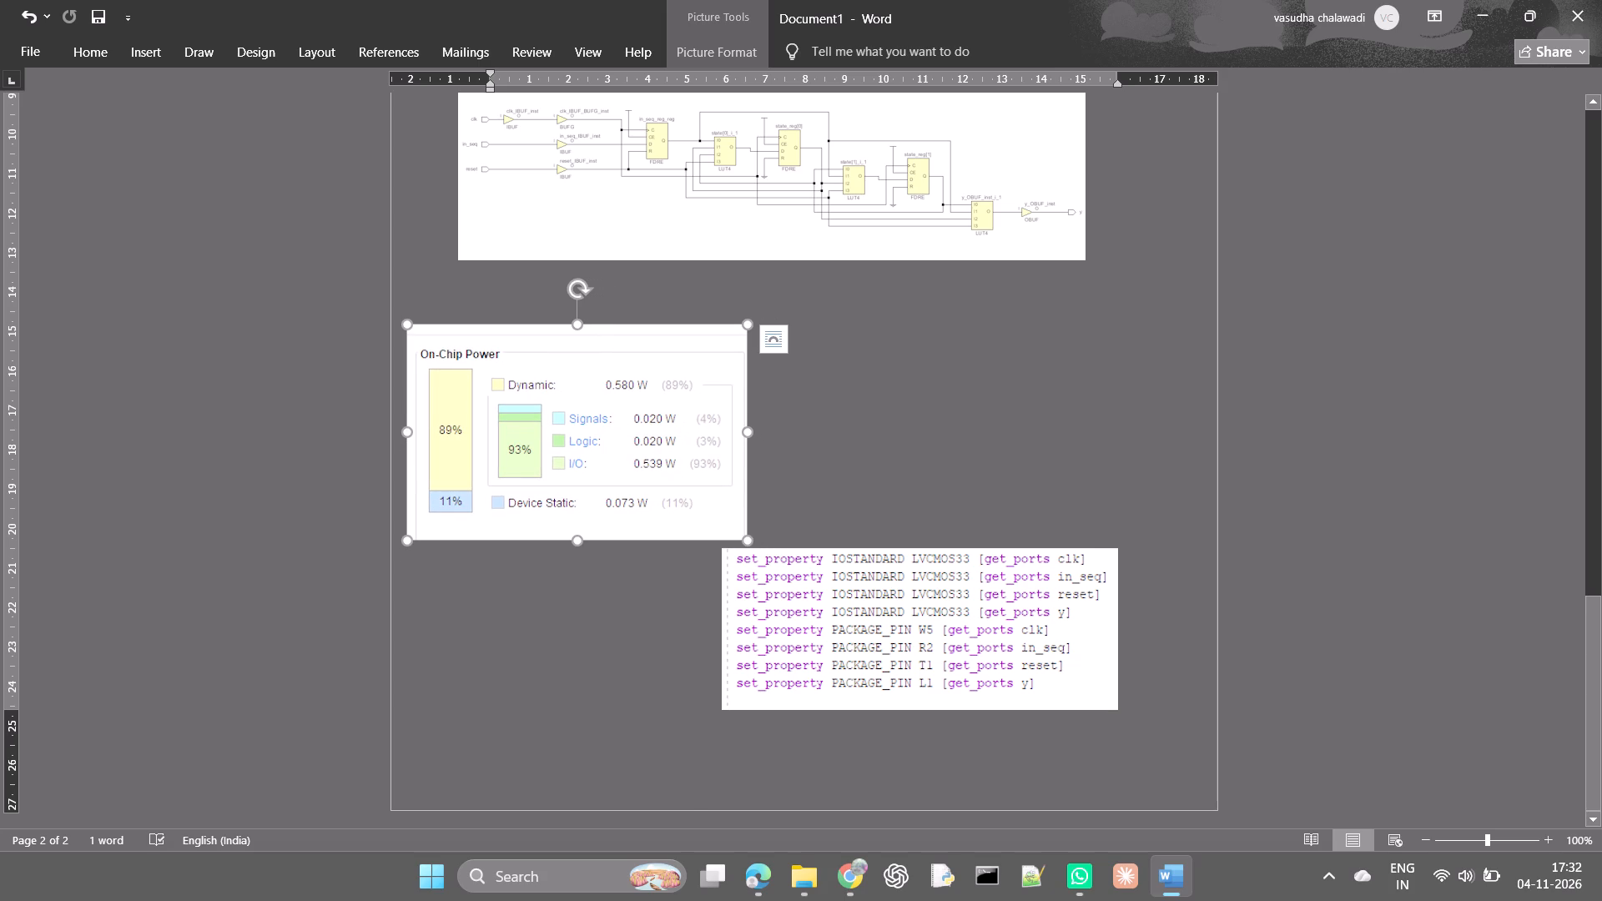
pyautogui.moveTo(896, 612); pyautogui.dragTo(950, 416)
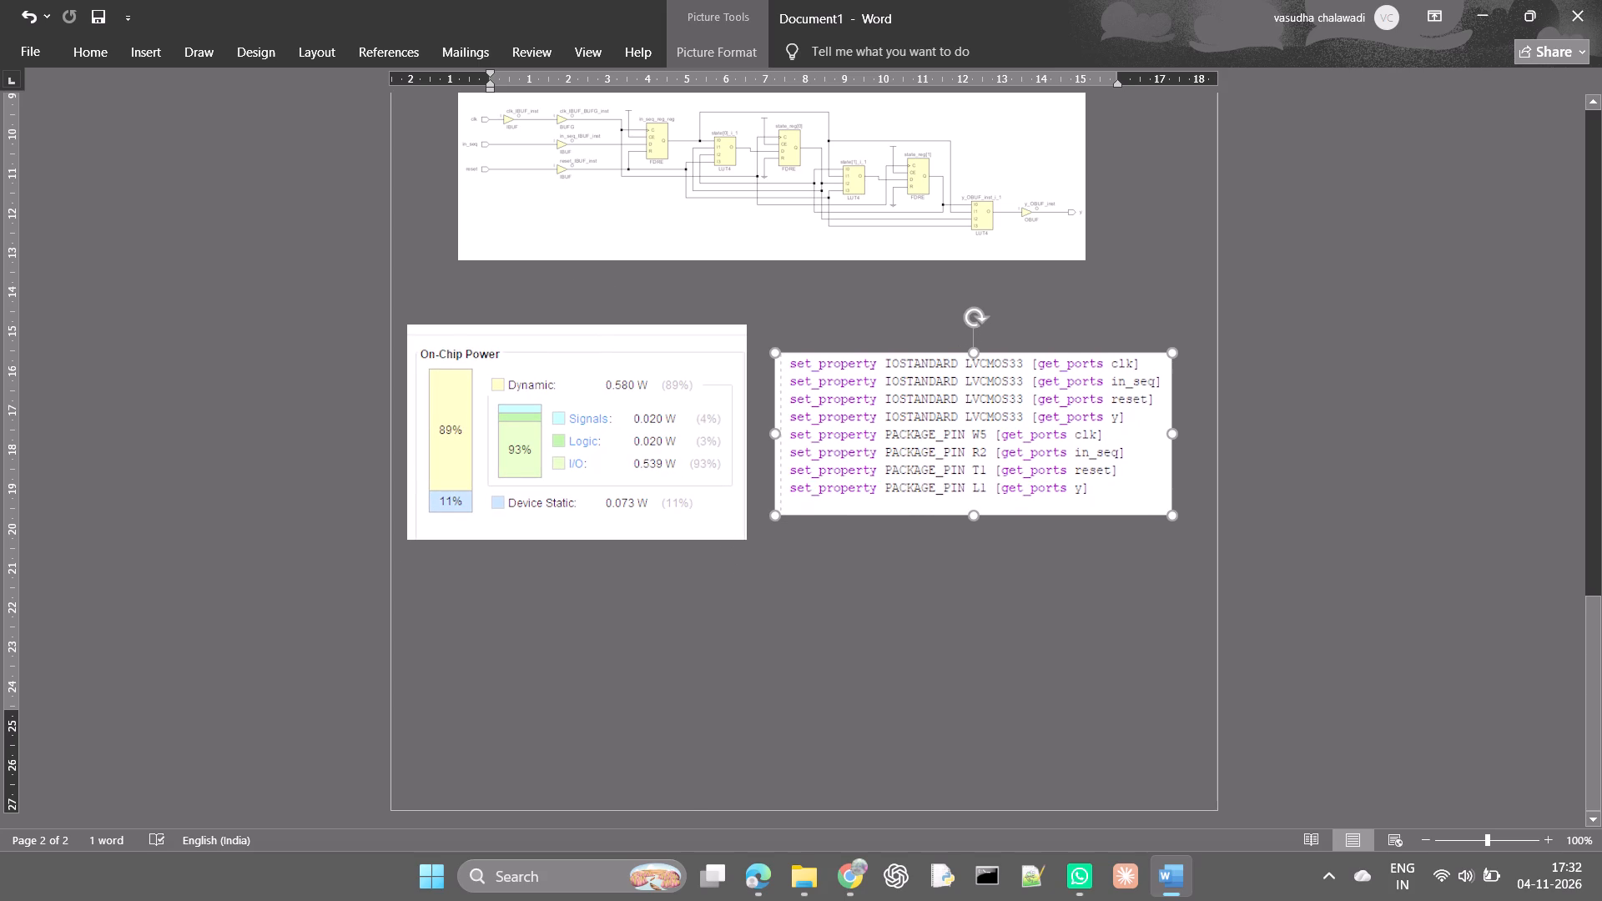
pyautogui.moveTo(950, 416); pyautogui.dragTo(950, 416)
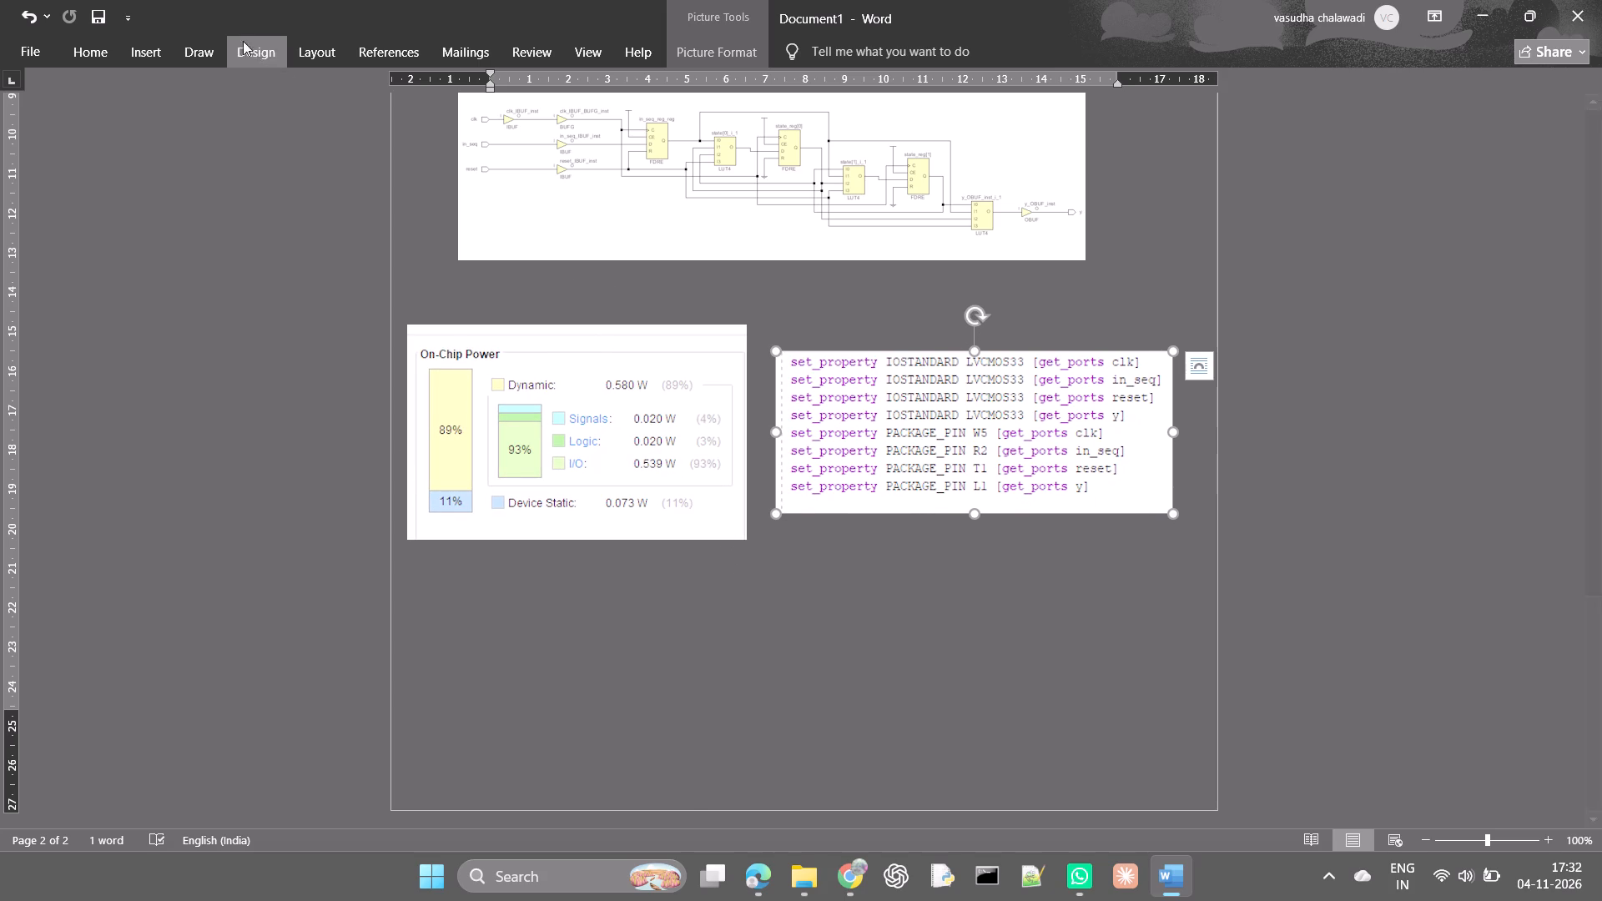
# Insert picture 3, the resource utilization Summary, from the CIE folder into page two.
pyautogui.click(139, 56)
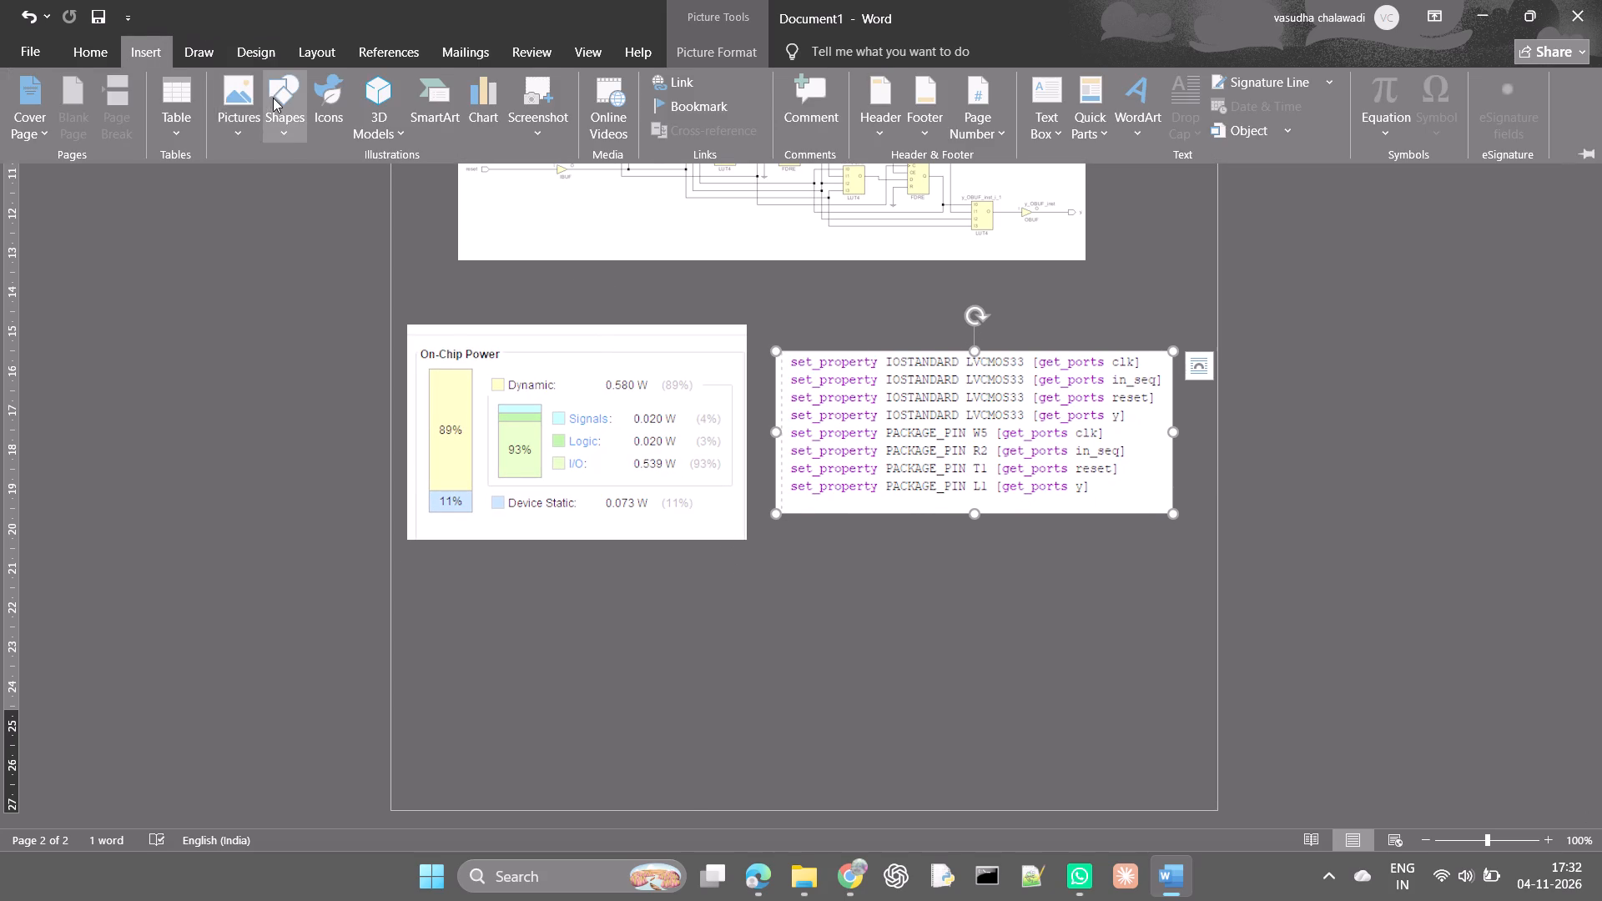
pyautogui.click(237, 100)
pyautogui.click(258, 186)
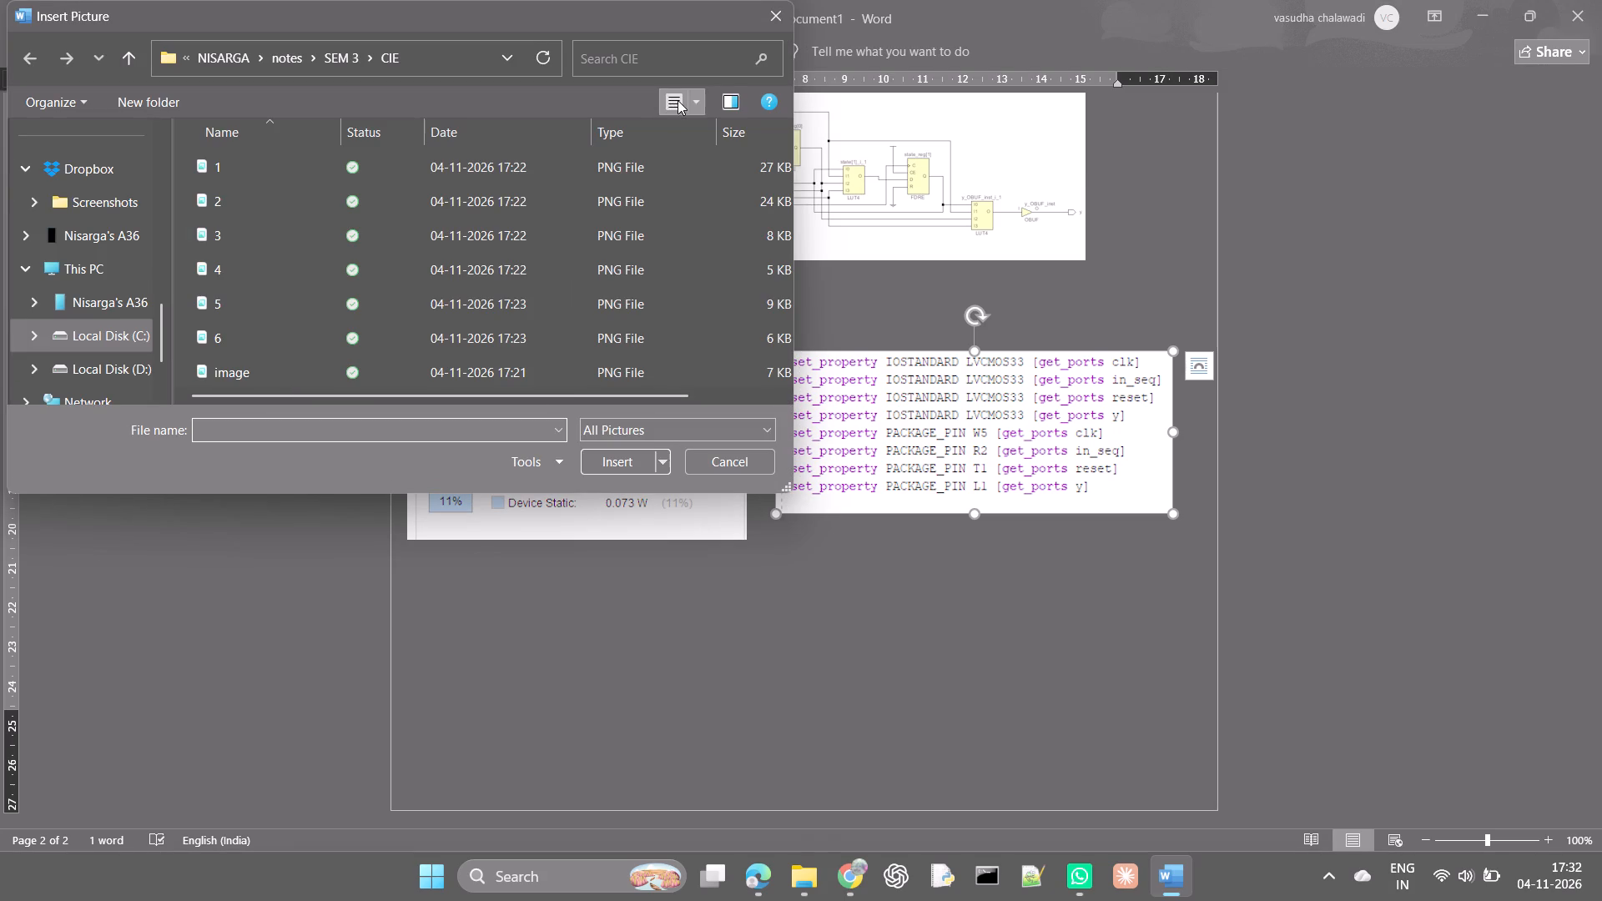
pyautogui.click(678, 100)
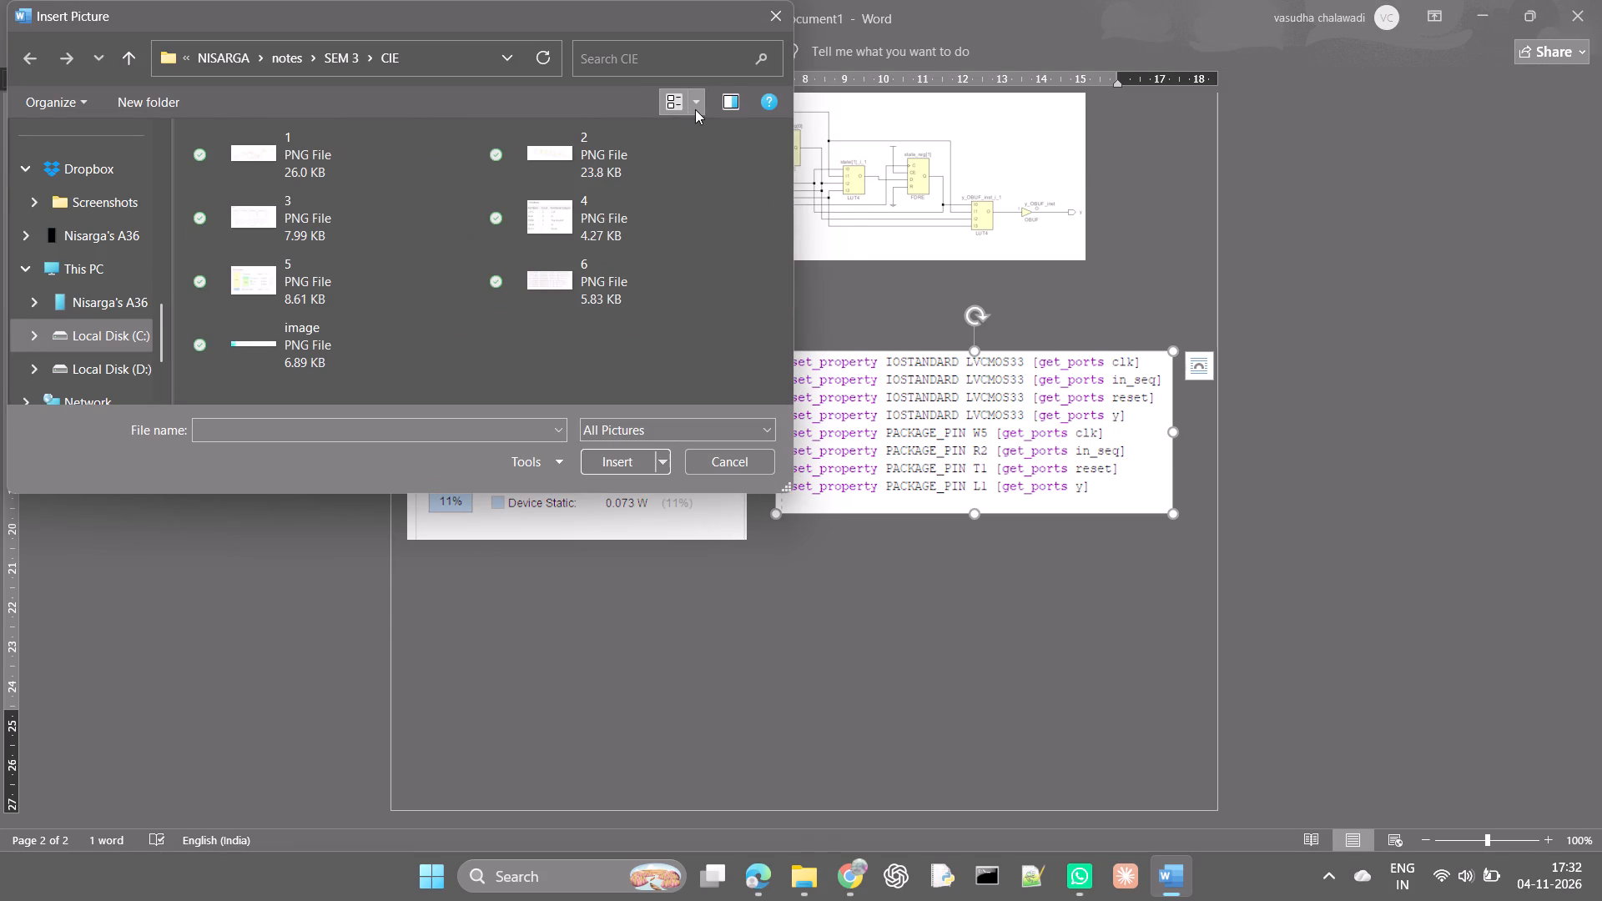
pyautogui.click(695, 109)
pyautogui.click(754, 82)
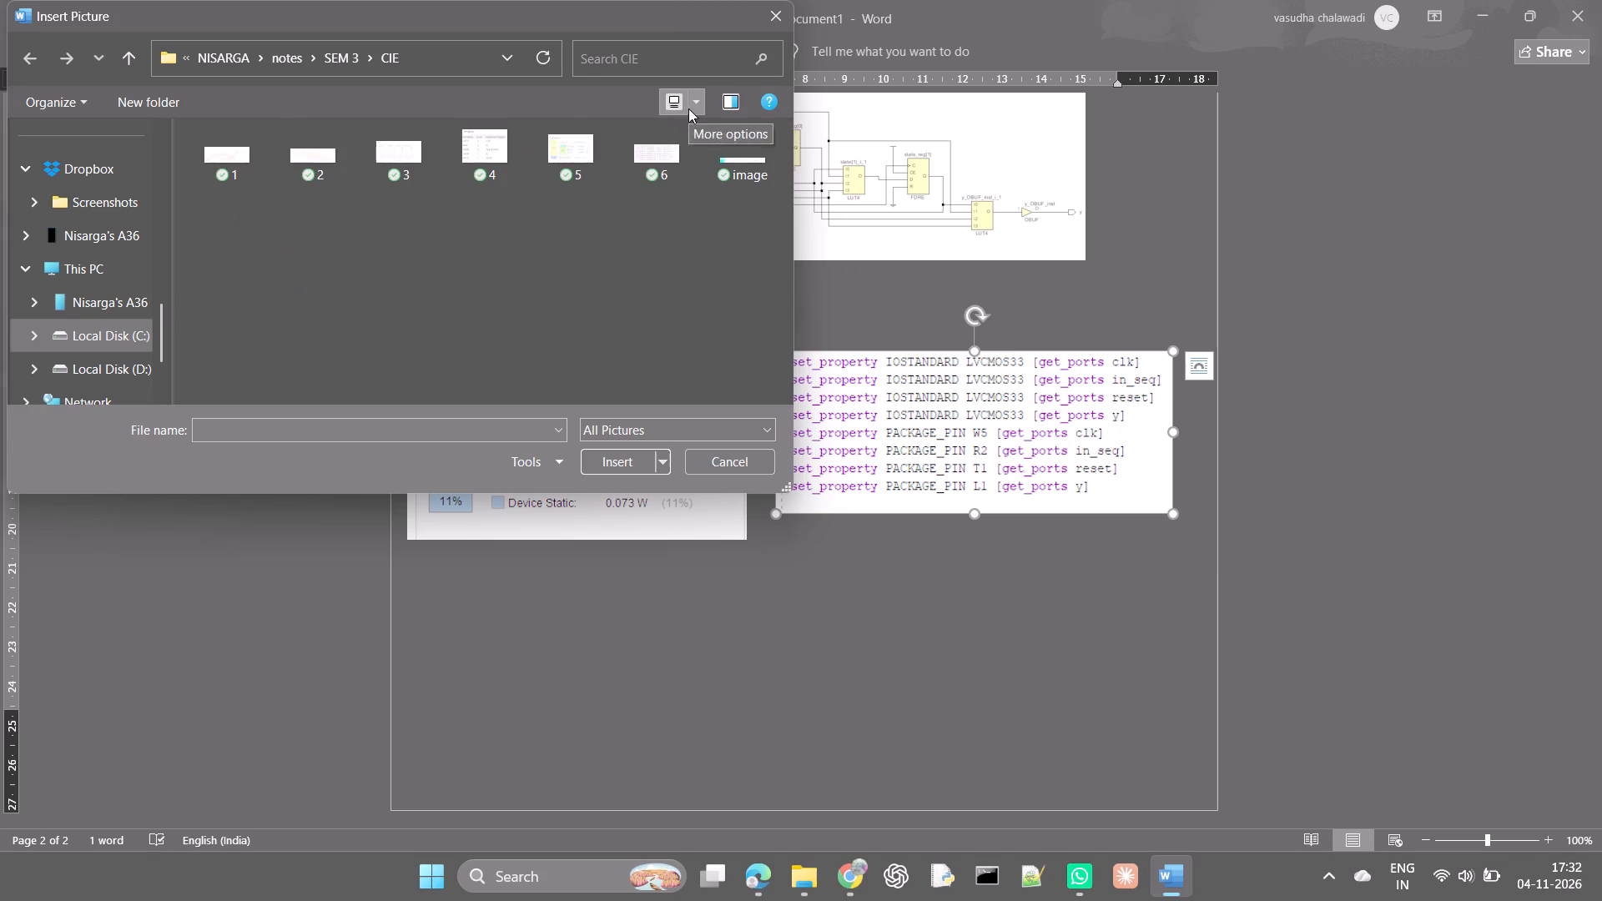
pyautogui.click(688, 108)
pyautogui.click(754, 90)
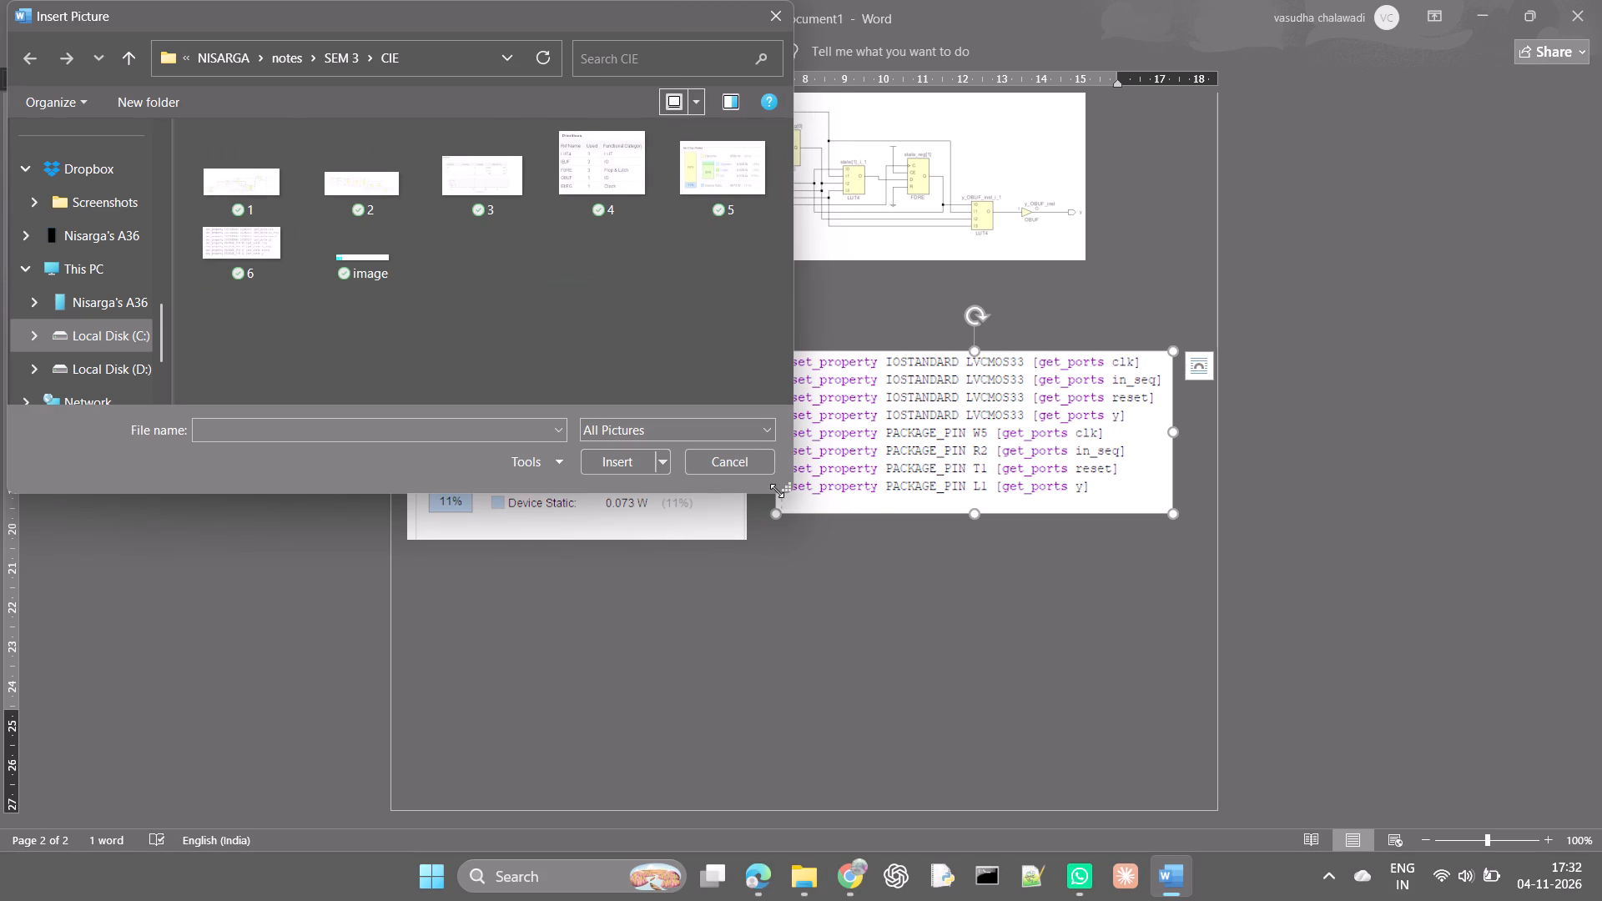
pyautogui.scroll(3, 875, 509)
pyautogui.click(467, 169)
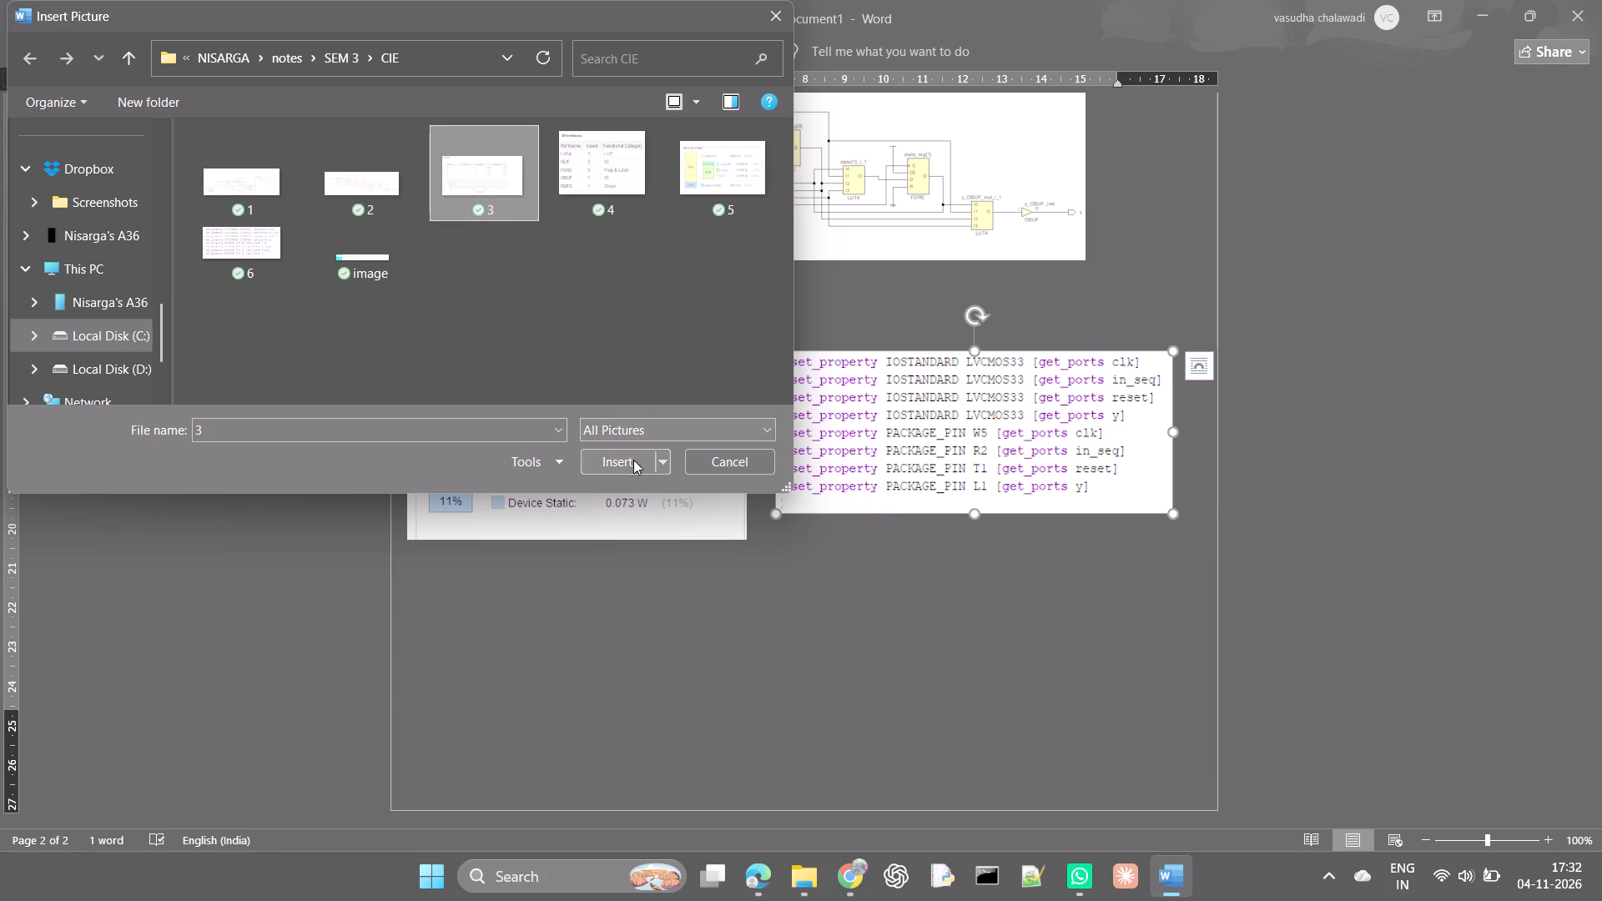
pyautogui.click(632, 458)
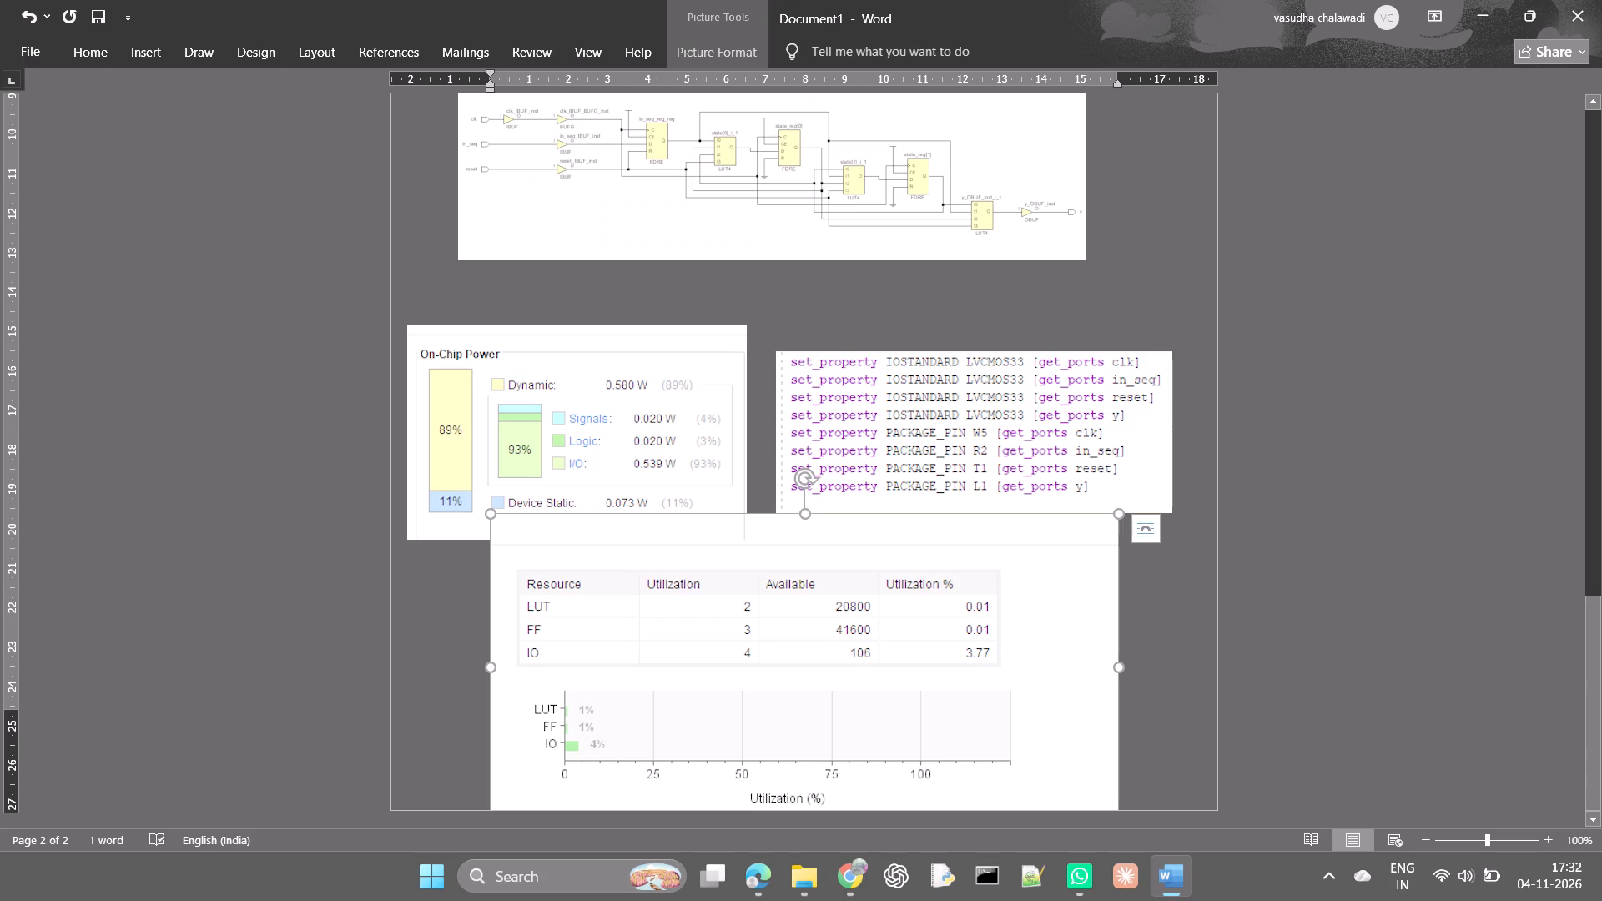
# Shrink the inserted Summary utilization picture proportionally to about 4.93 cm high by 10.1 cm wide.
pyautogui.scroll(-3, 632, 458)
pyautogui.scroll(-2, 1189, 635)
pyautogui.click(879, 652)
pyautogui.moveTo(1118, 510); pyautogui.dragTo(1007, 615)
pyautogui.moveTo(814, 643); pyautogui.dragTo(919, 693)
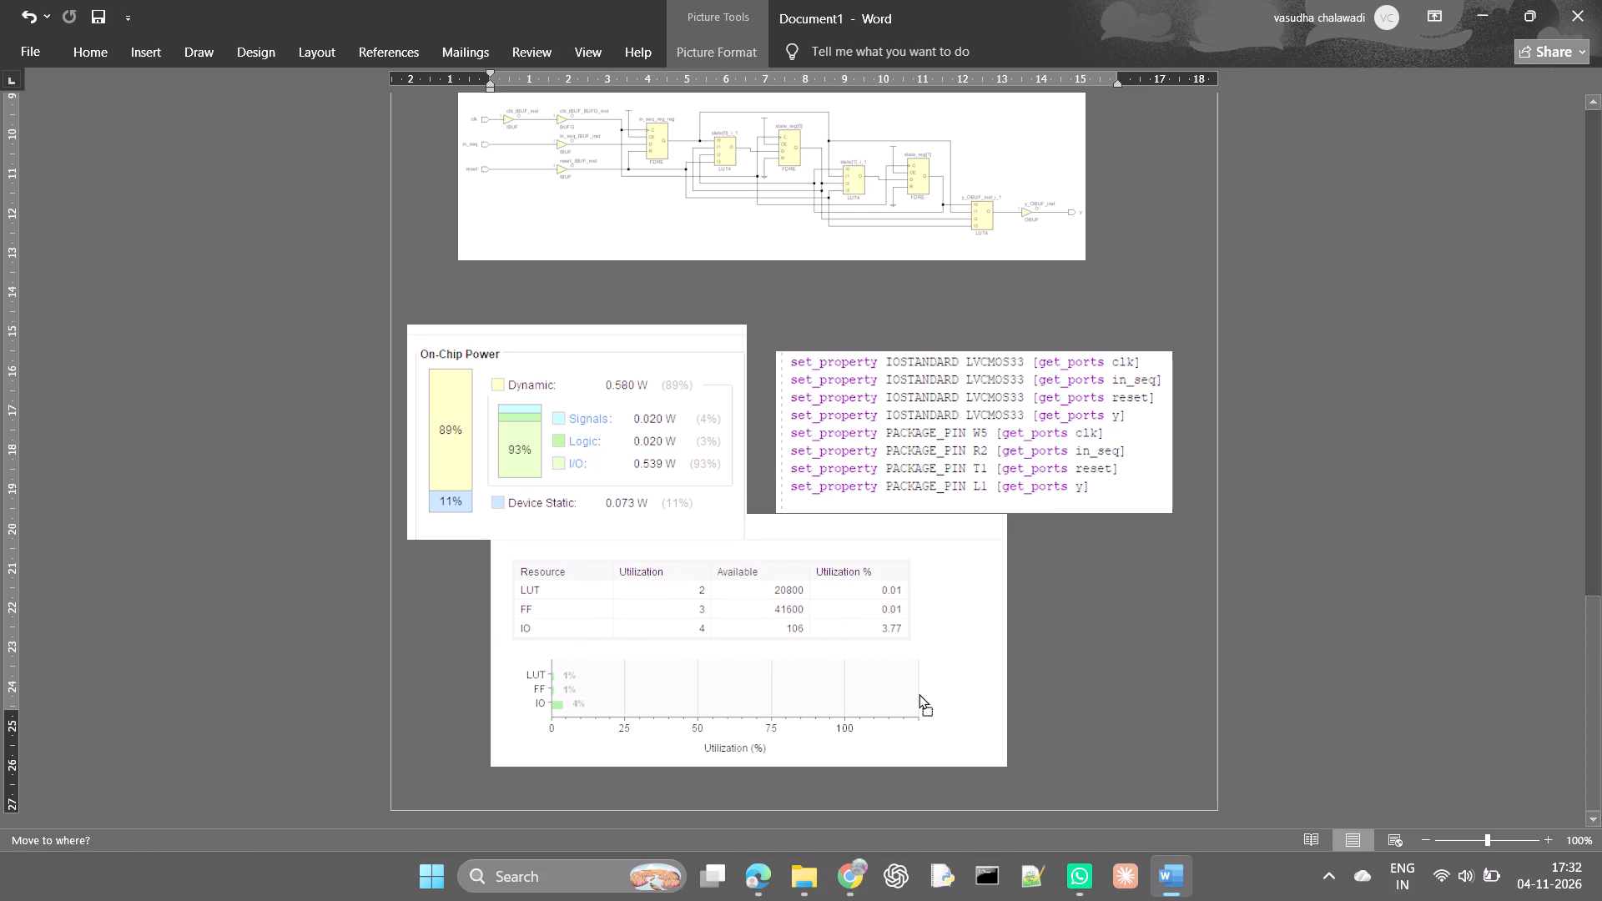
pyautogui.moveTo(919, 693); pyautogui.dragTo(925, 699)
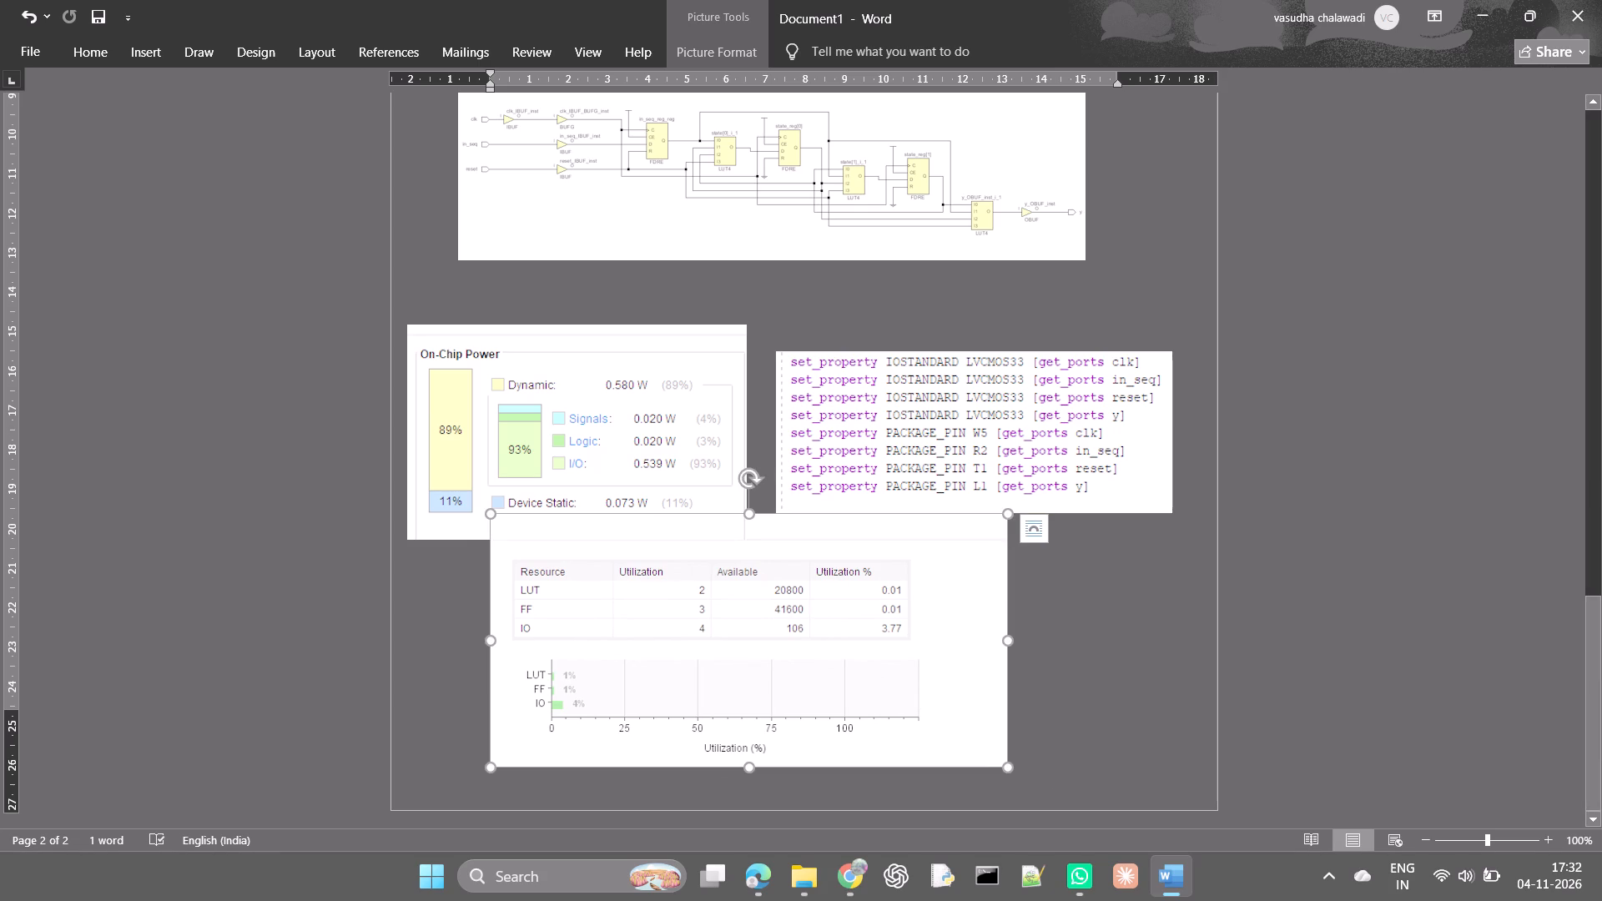
pyautogui.moveTo(485, 511); pyautogui.dragTo(610, 612)
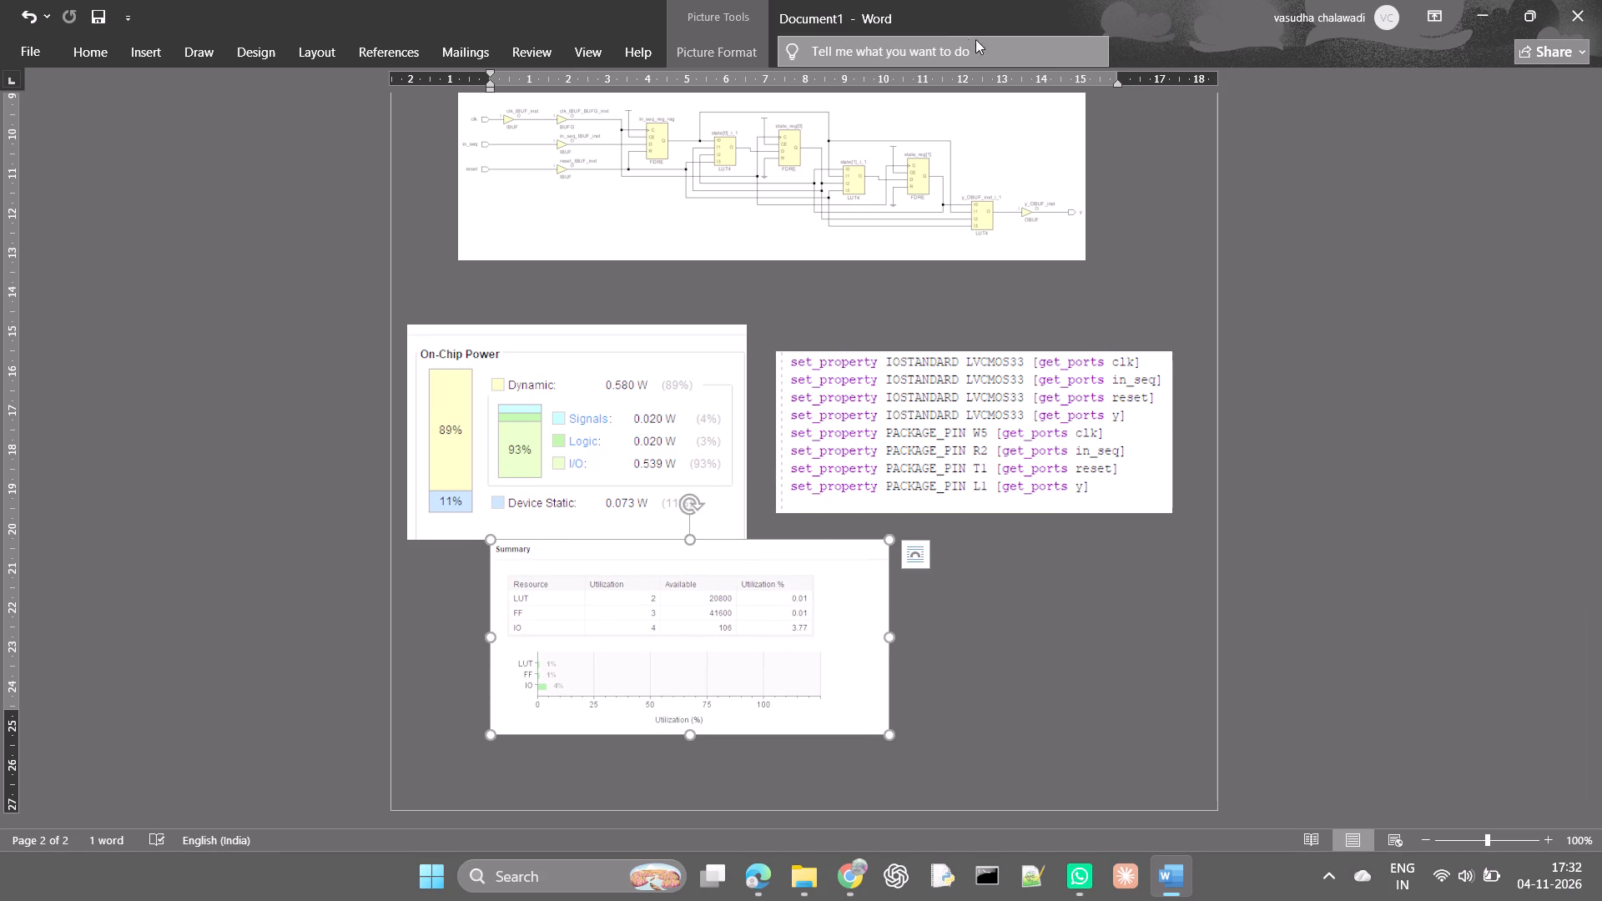
# Position the Summary utilization picture at the bottom center of the page with text wrapping.
pyautogui.click(728, 48)
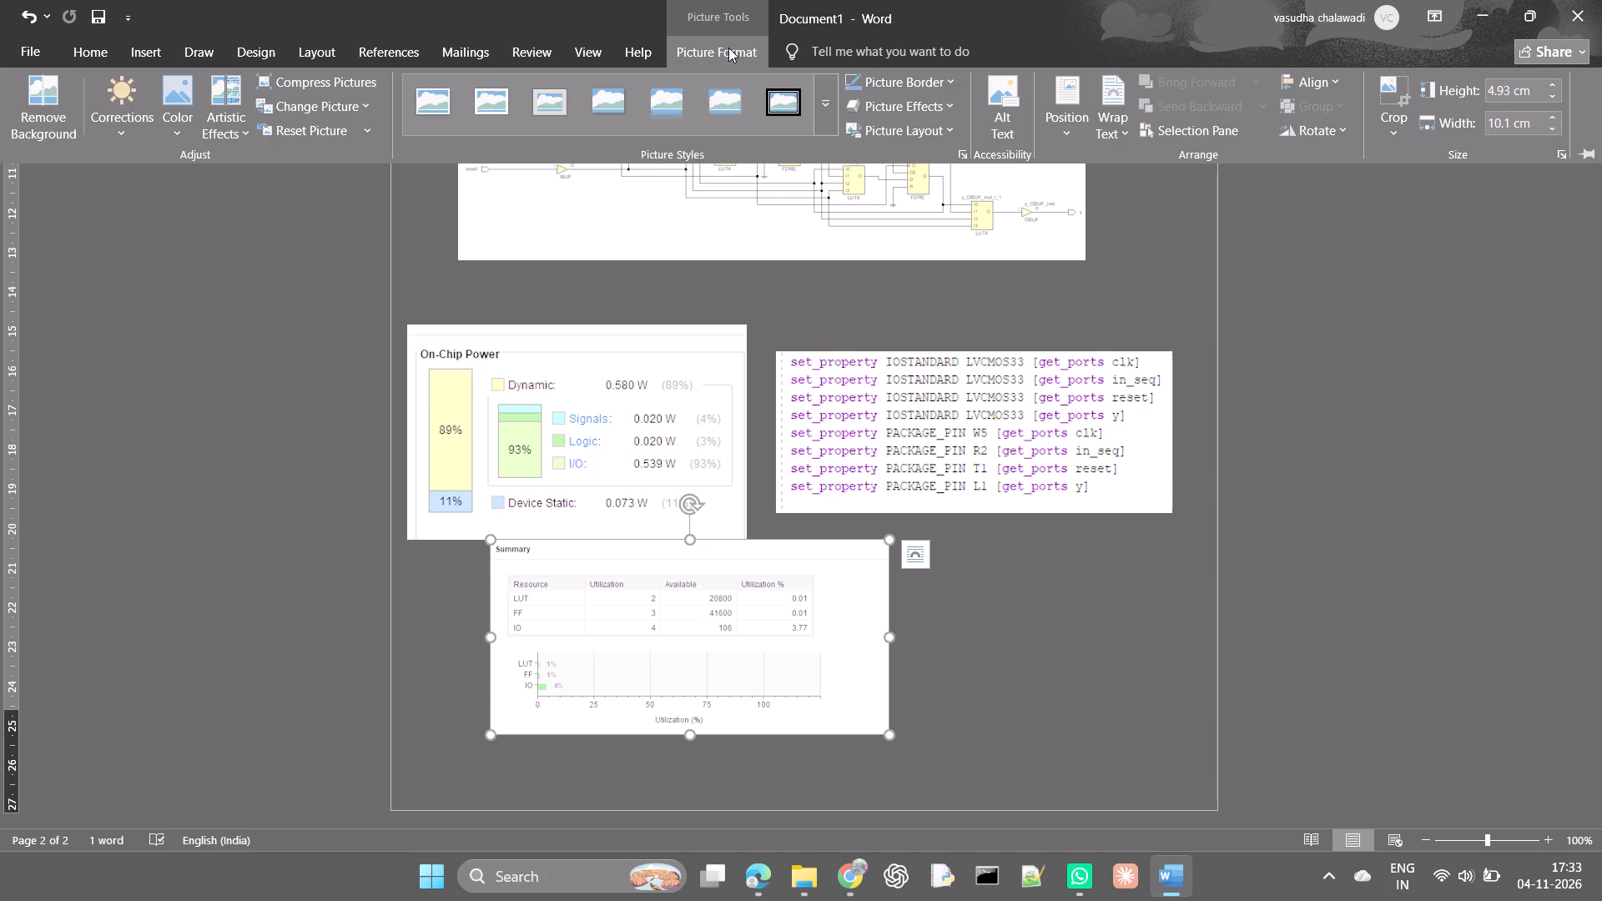
pyautogui.click(1080, 100)
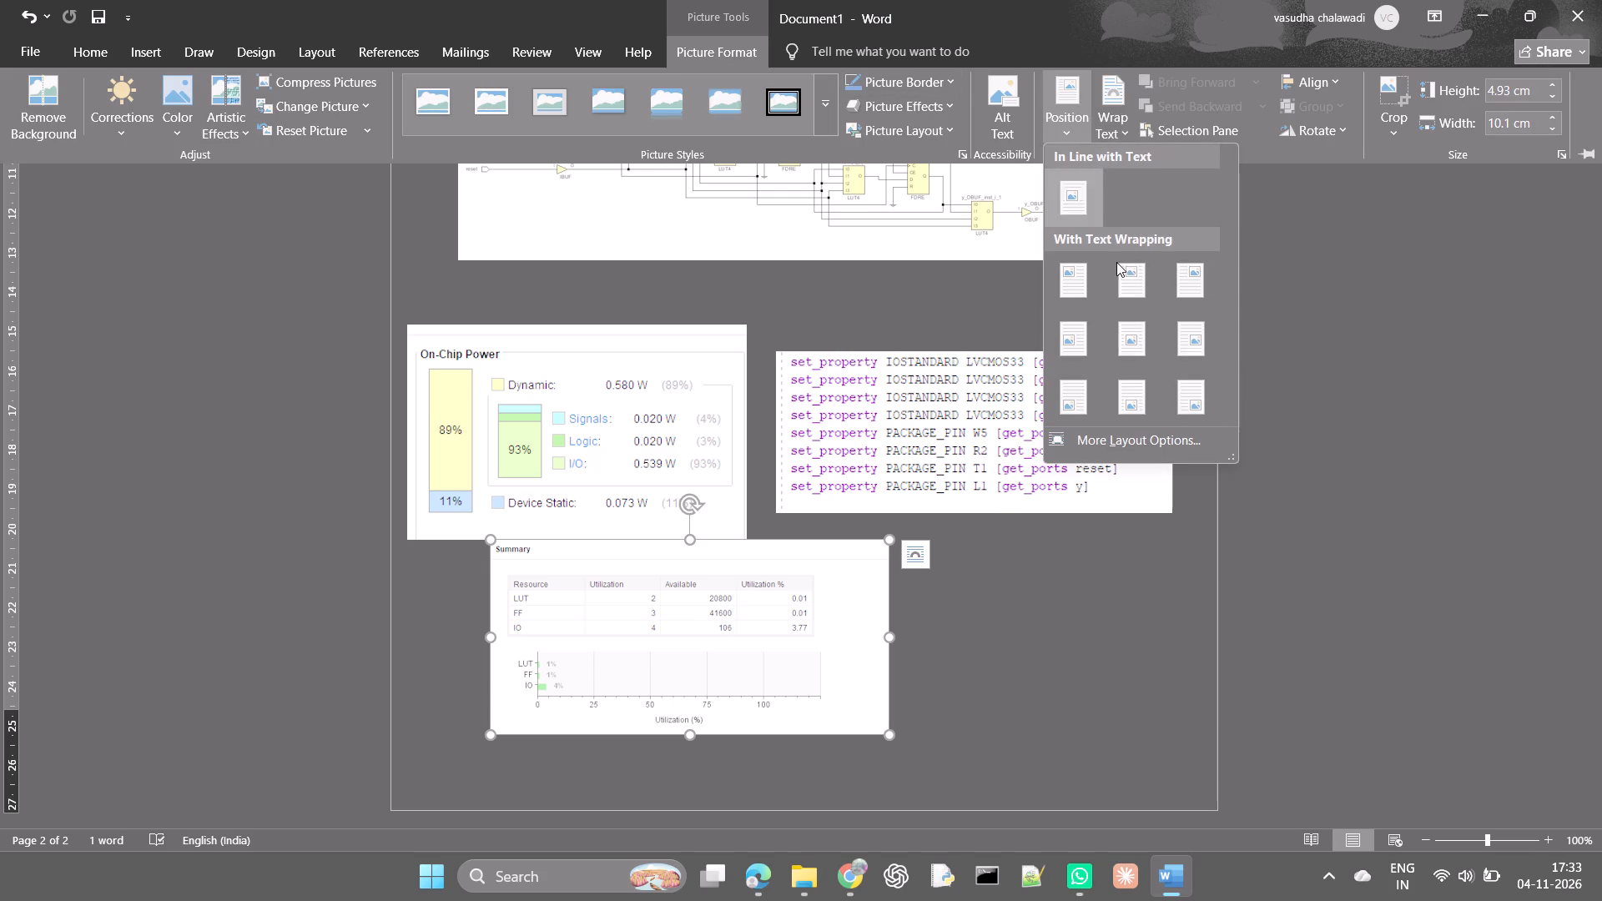
pyautogui.click(1136, 397)
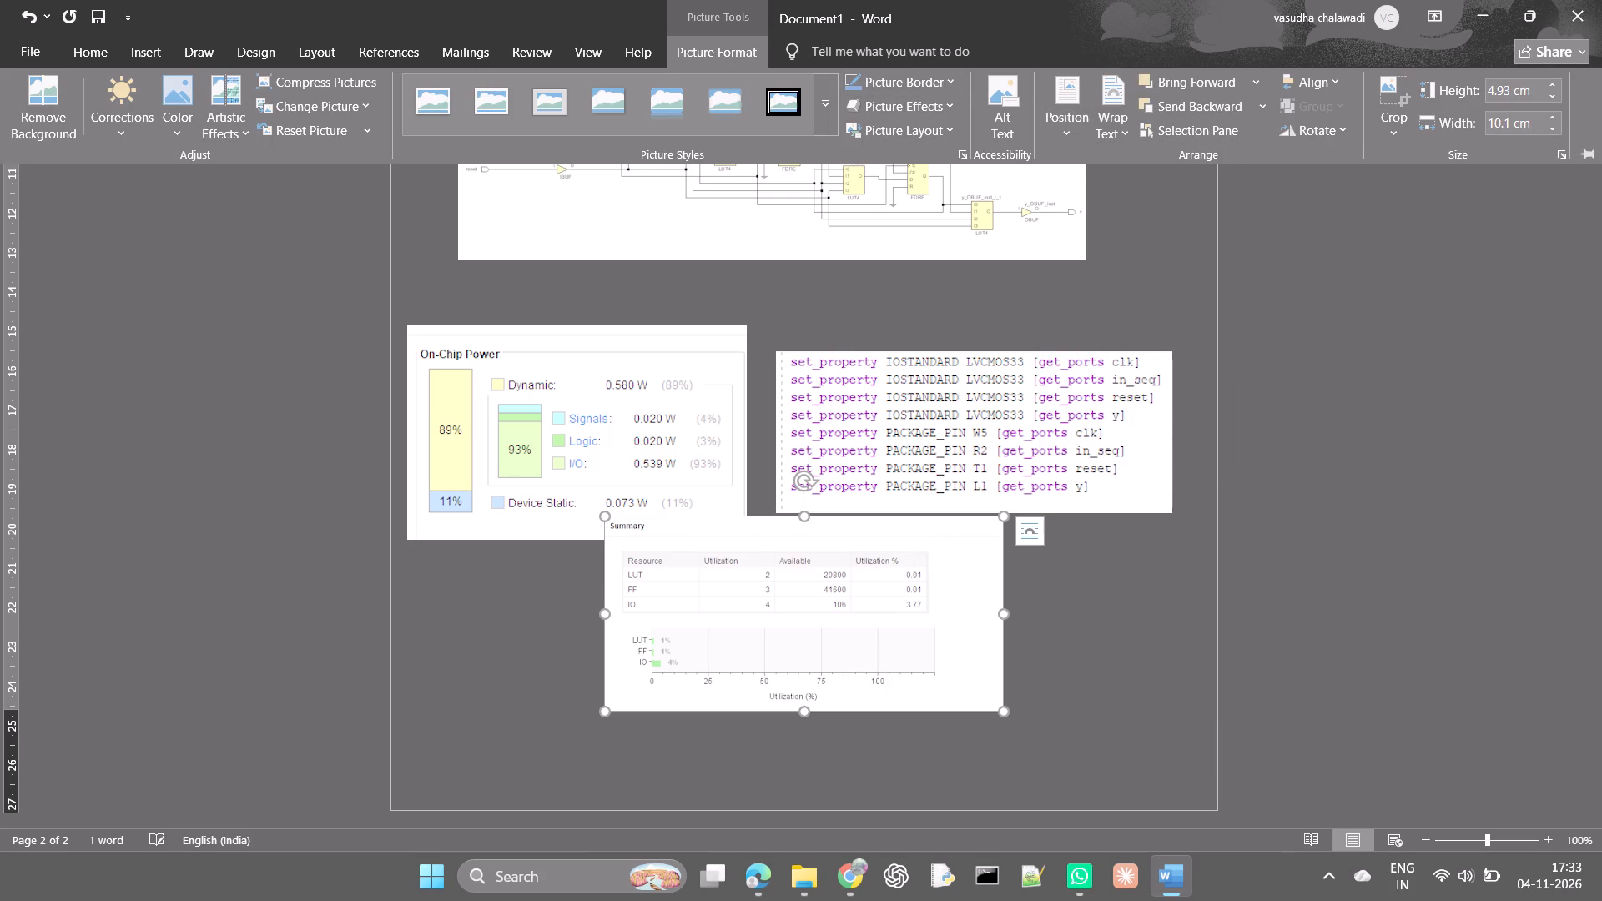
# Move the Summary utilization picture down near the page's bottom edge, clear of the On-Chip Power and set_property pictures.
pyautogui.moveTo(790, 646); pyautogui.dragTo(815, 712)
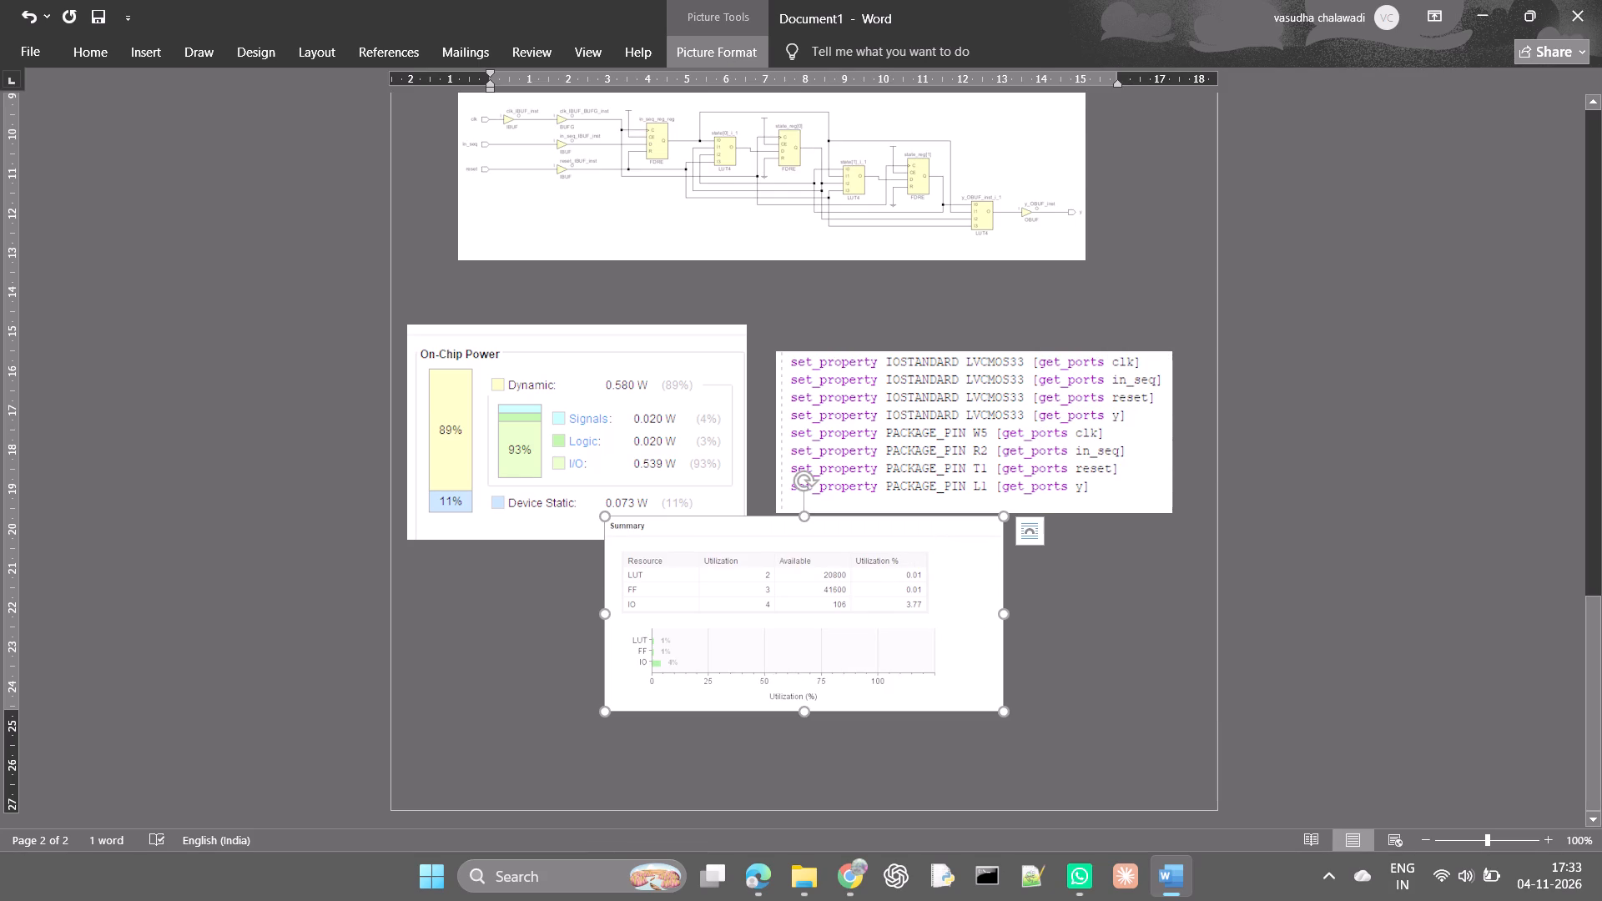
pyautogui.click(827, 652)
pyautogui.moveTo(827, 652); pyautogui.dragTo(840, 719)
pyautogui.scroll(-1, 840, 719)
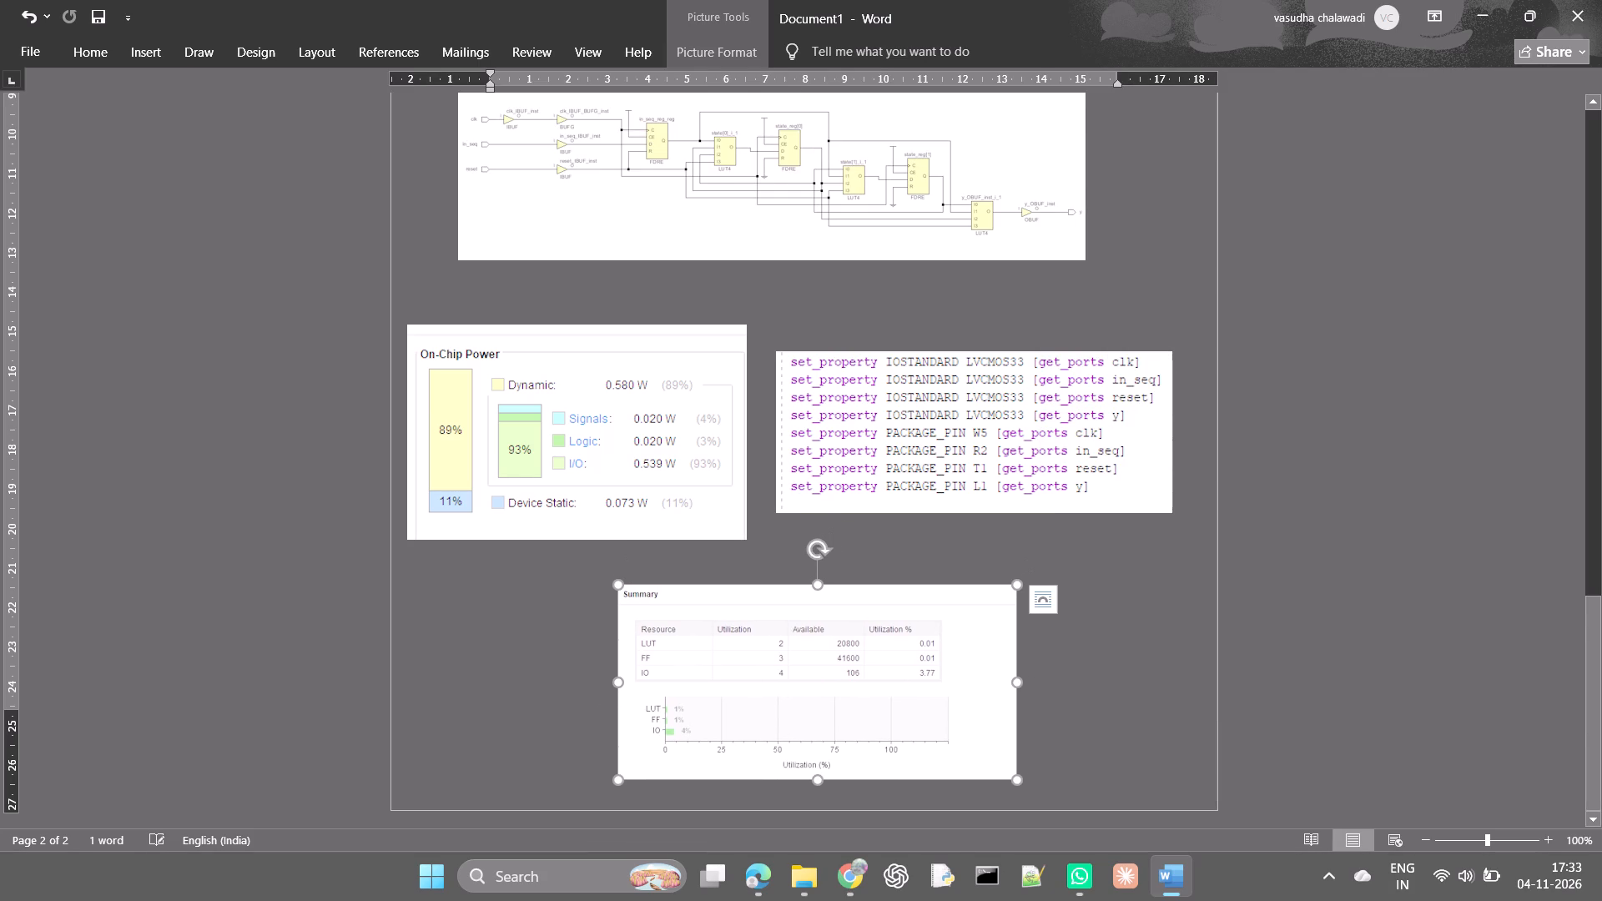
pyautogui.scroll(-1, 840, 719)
# Move the Summary picture up out of the way and the set_property constraints picture down to the middle of the page's bottom area.
pyautogui.moveTo(881, 657); pyautogui.dragTo(1020, 269)
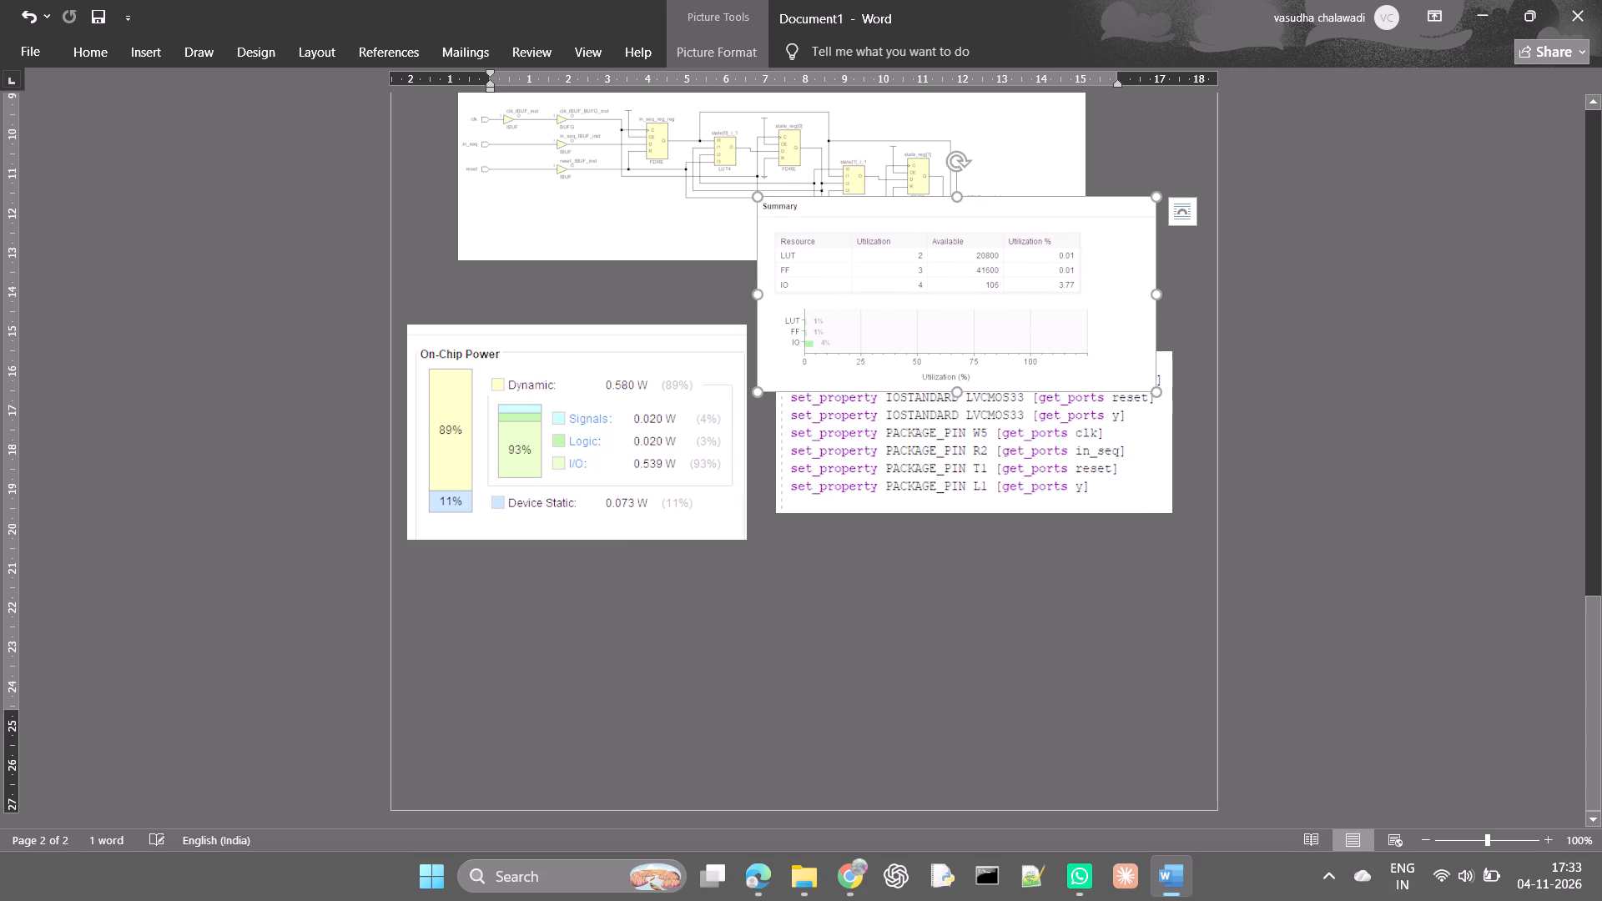
pyautogui.moveTo(934, 442); pyautogui.dragTo(829, 729)
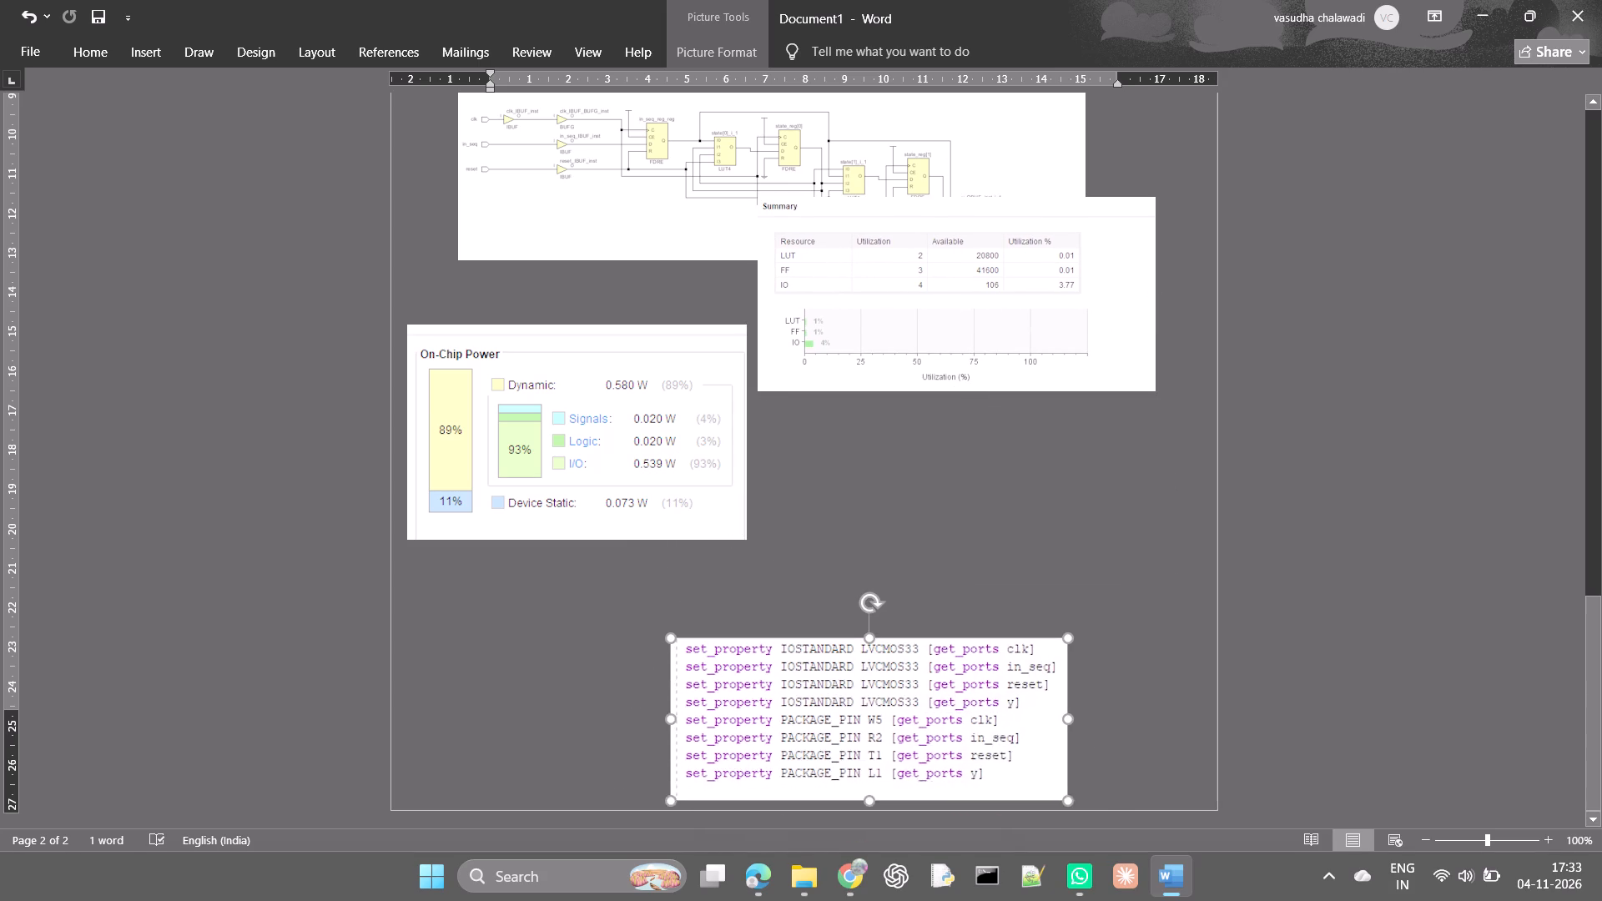
pyautogui.moveTo(829, 729); pyautogui.dragTo(804, 700)
# Move the Summary utilization picture into the free space beside the On-Chip Power picture, near the page's right edge.
pyautogui.click(934, 360)
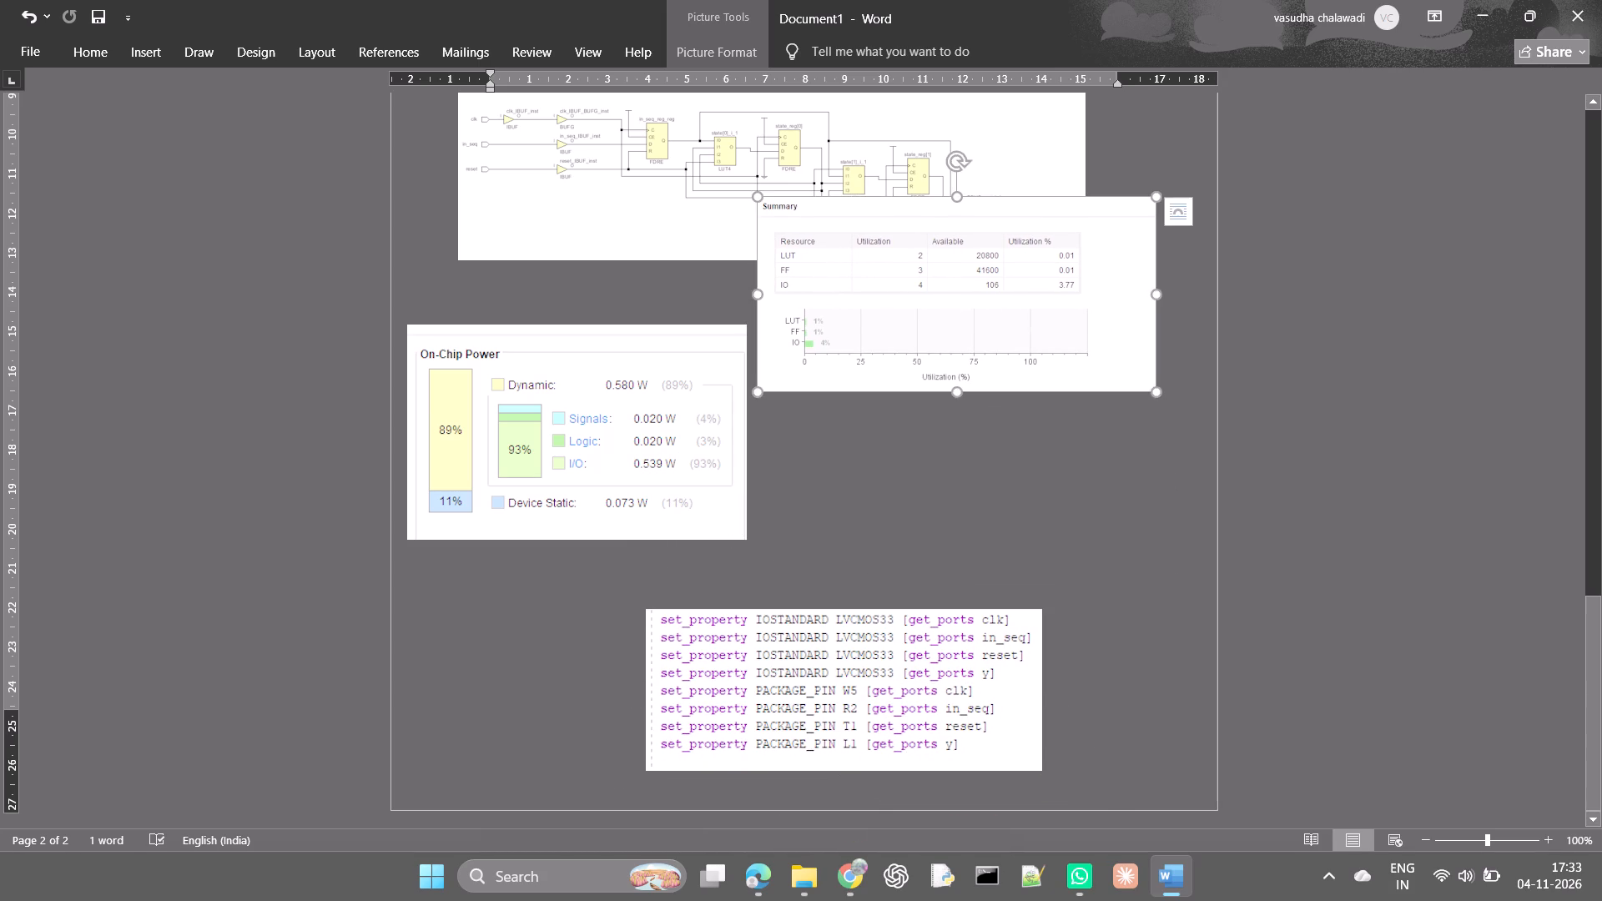
pyautogui.moveTo(934, 360); pyautogui.dragTo(968, 500)
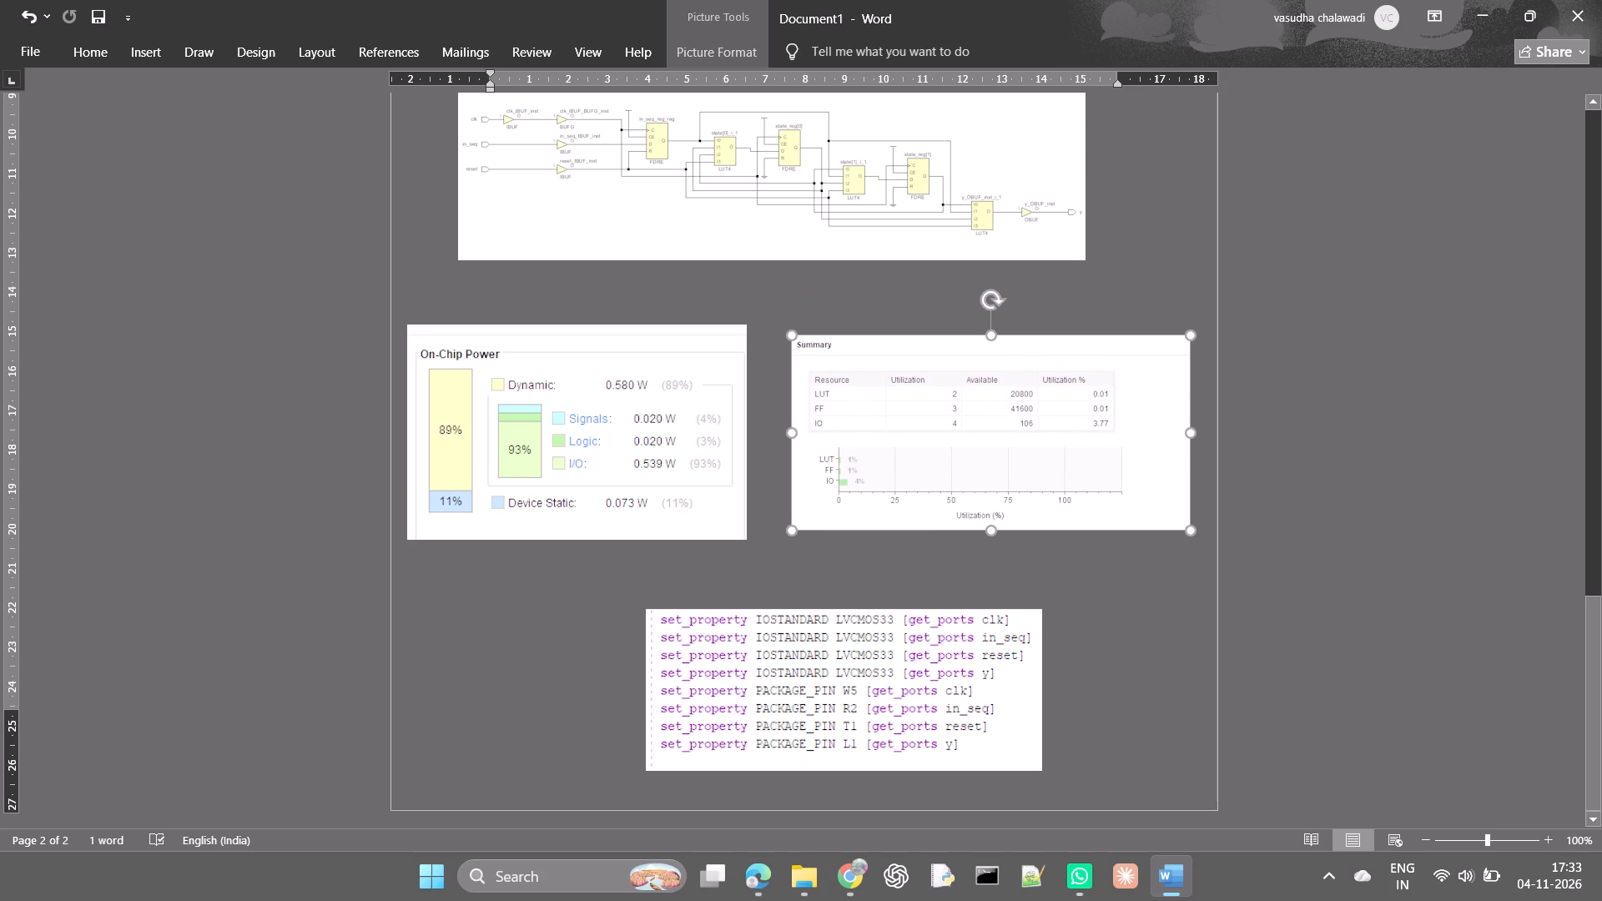
pyautogui.moveTo(968, 500); pyautogui.dragTo(972, 514)
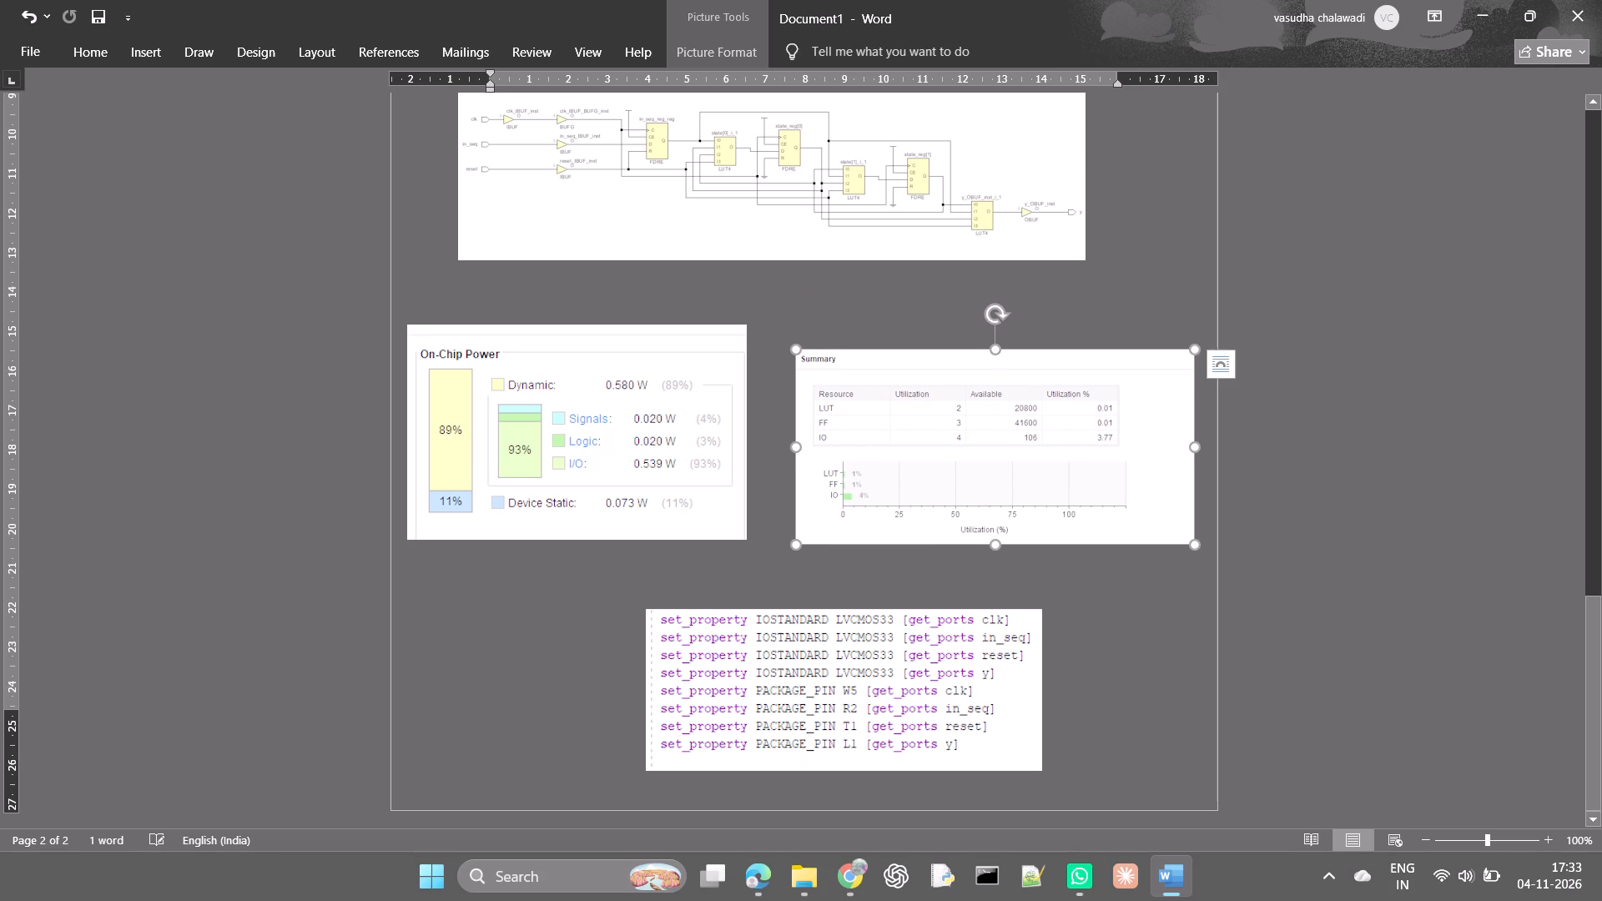
# Move the On-Chip Power picture slightly down and right so its top roughly lines up with the Summary picture.
pyautogui.click(695, 422)
pyautogui.moveTo(695, 422); pyautogui.dragTo(707, 445)
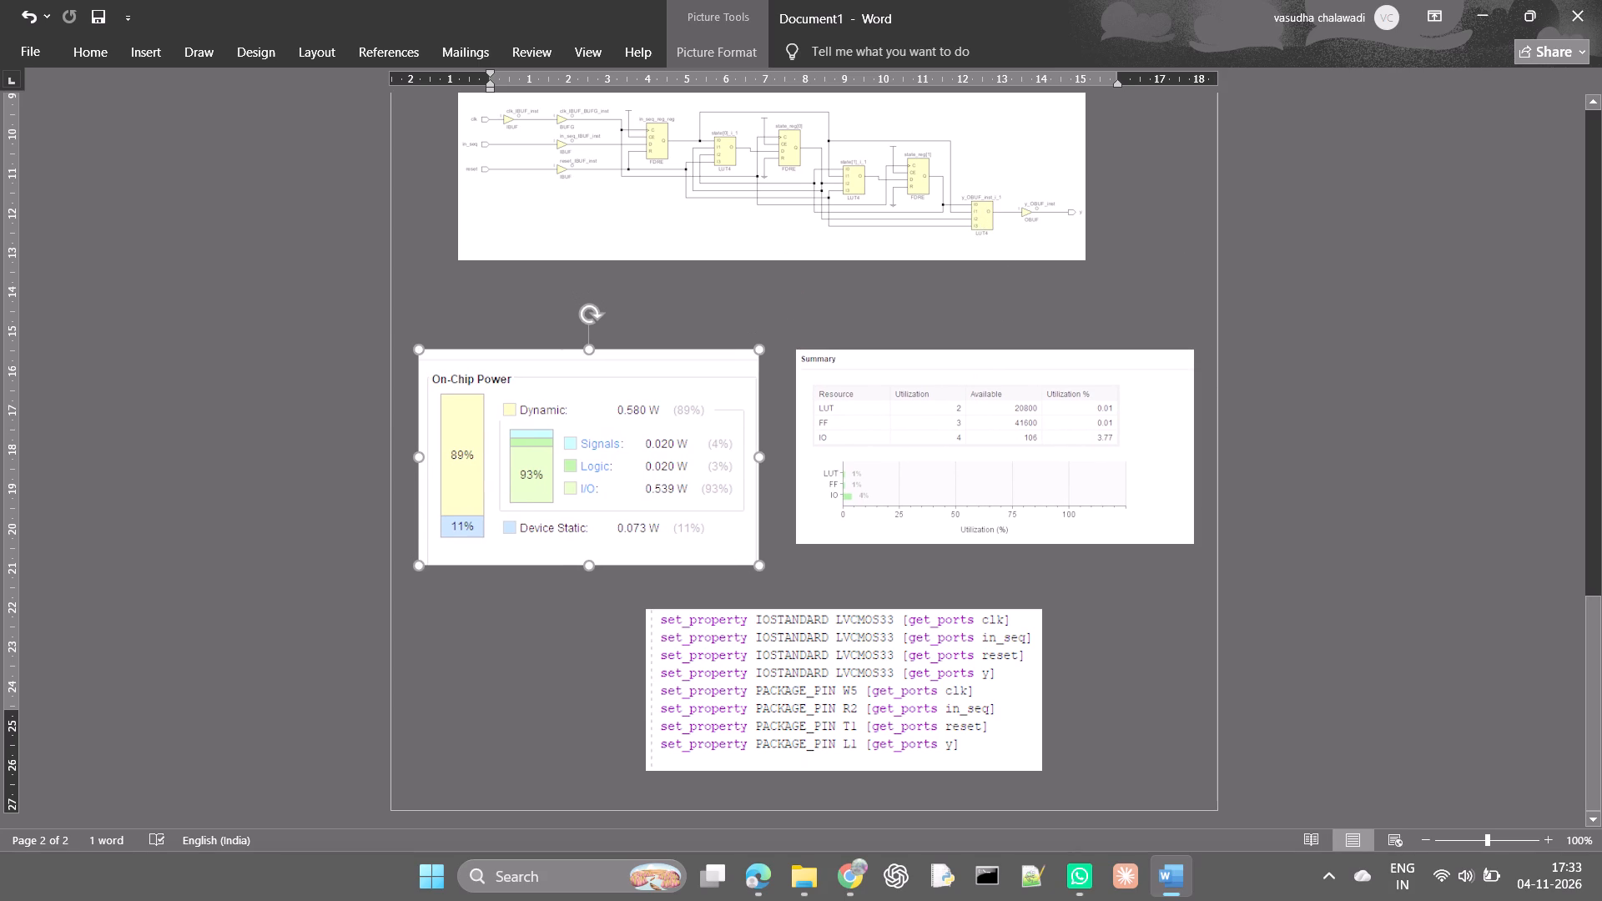
pyautogui.moveTo(707, 445); pyautogui.dragTo(713, 441)
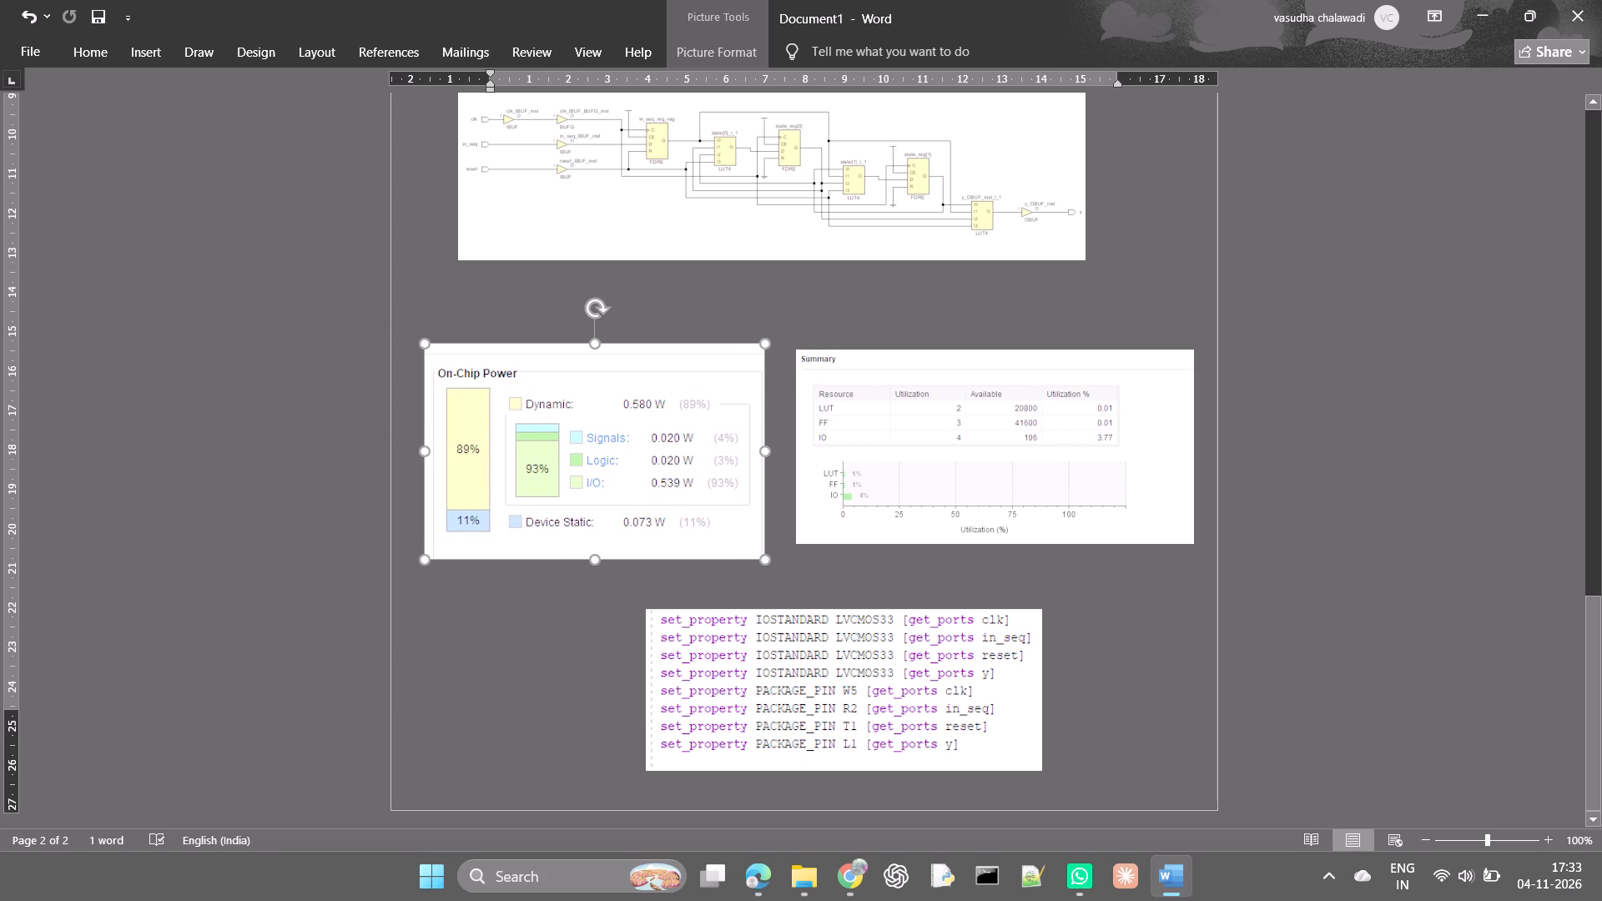
pyautogui.moveTo(713, 441); pyautogui.dragTo(713, 441)
# Move the waveform picture at the top of page two slightly down.
pyautogui.scroll(6, 874, 240)
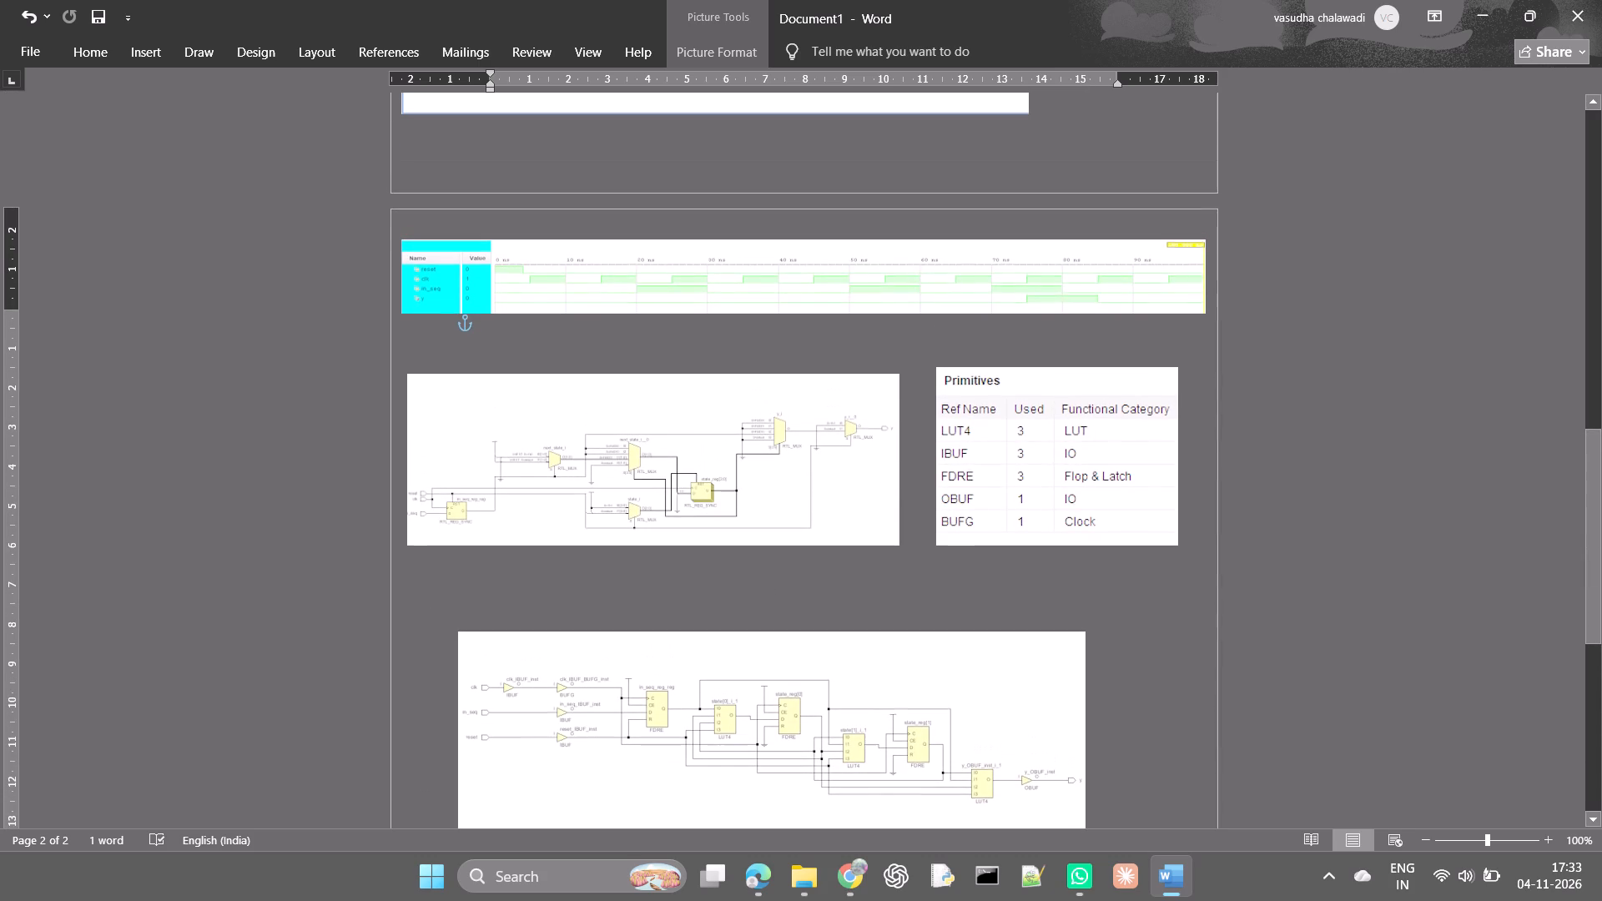
pyautogui.click(806, 294)
pyautogui.moveTo(806, 294); pyautogui.dragTo(809, 315)
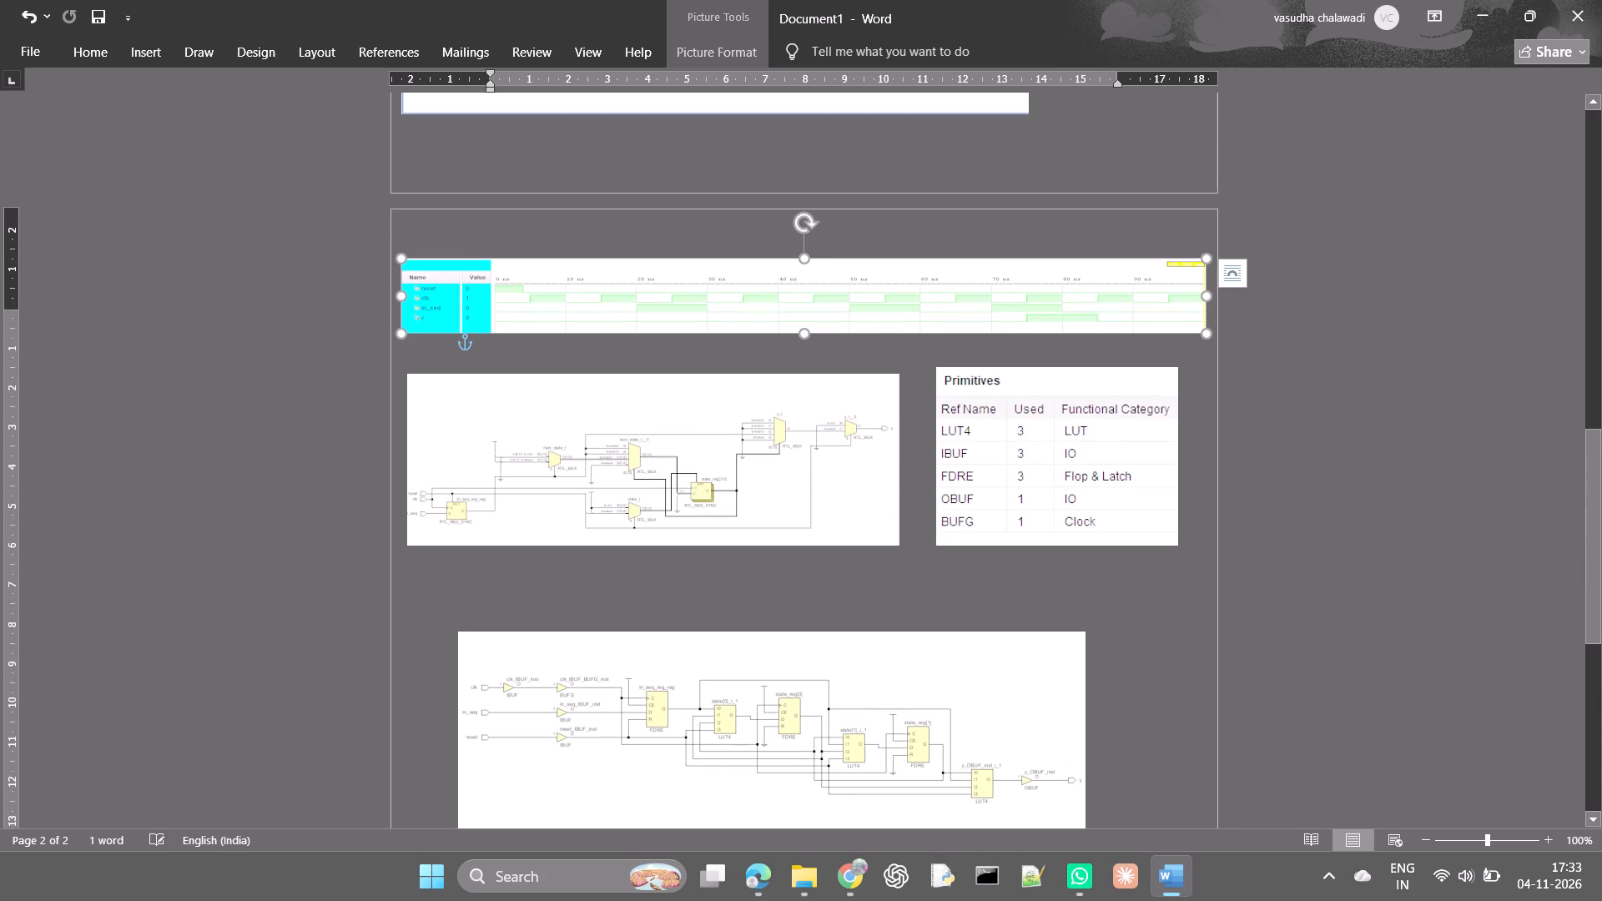
# Move the smaller schematic and the Primitives table slightly down and right, lining up their top edges below the waveform.
pyautogui.click(987, 463)
pyautogui.moveTo(987, 463); pyautogui.dragTo(995, 486)
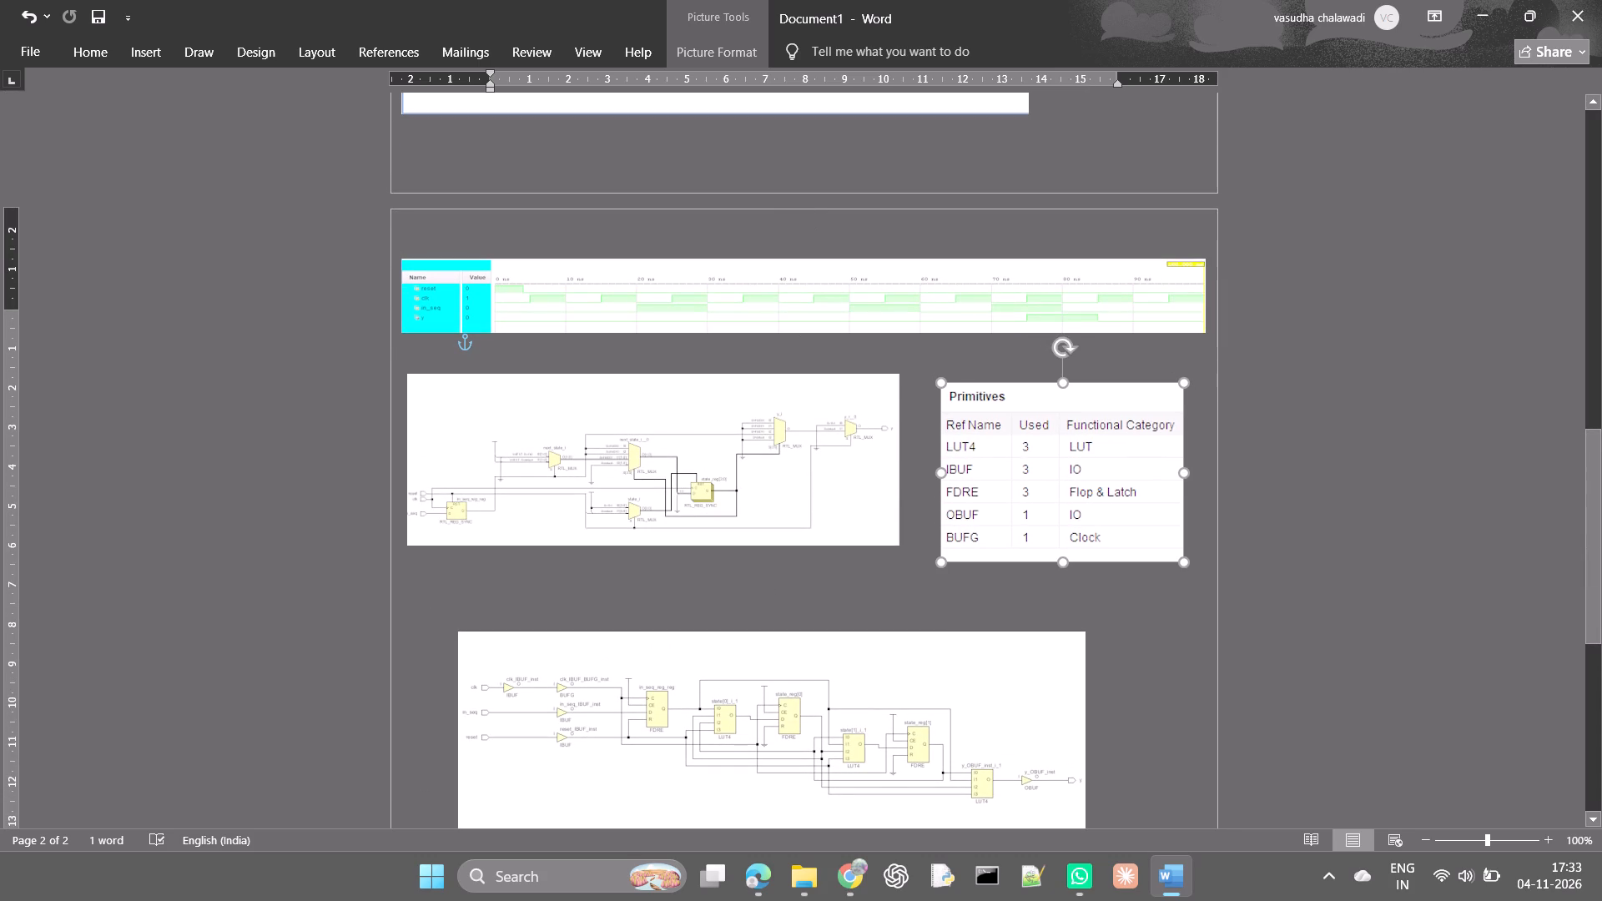
pyautogui.moveTo(995, 486); pyautogui.dragTo(995, 484)
pyautogui.click(706, 490)
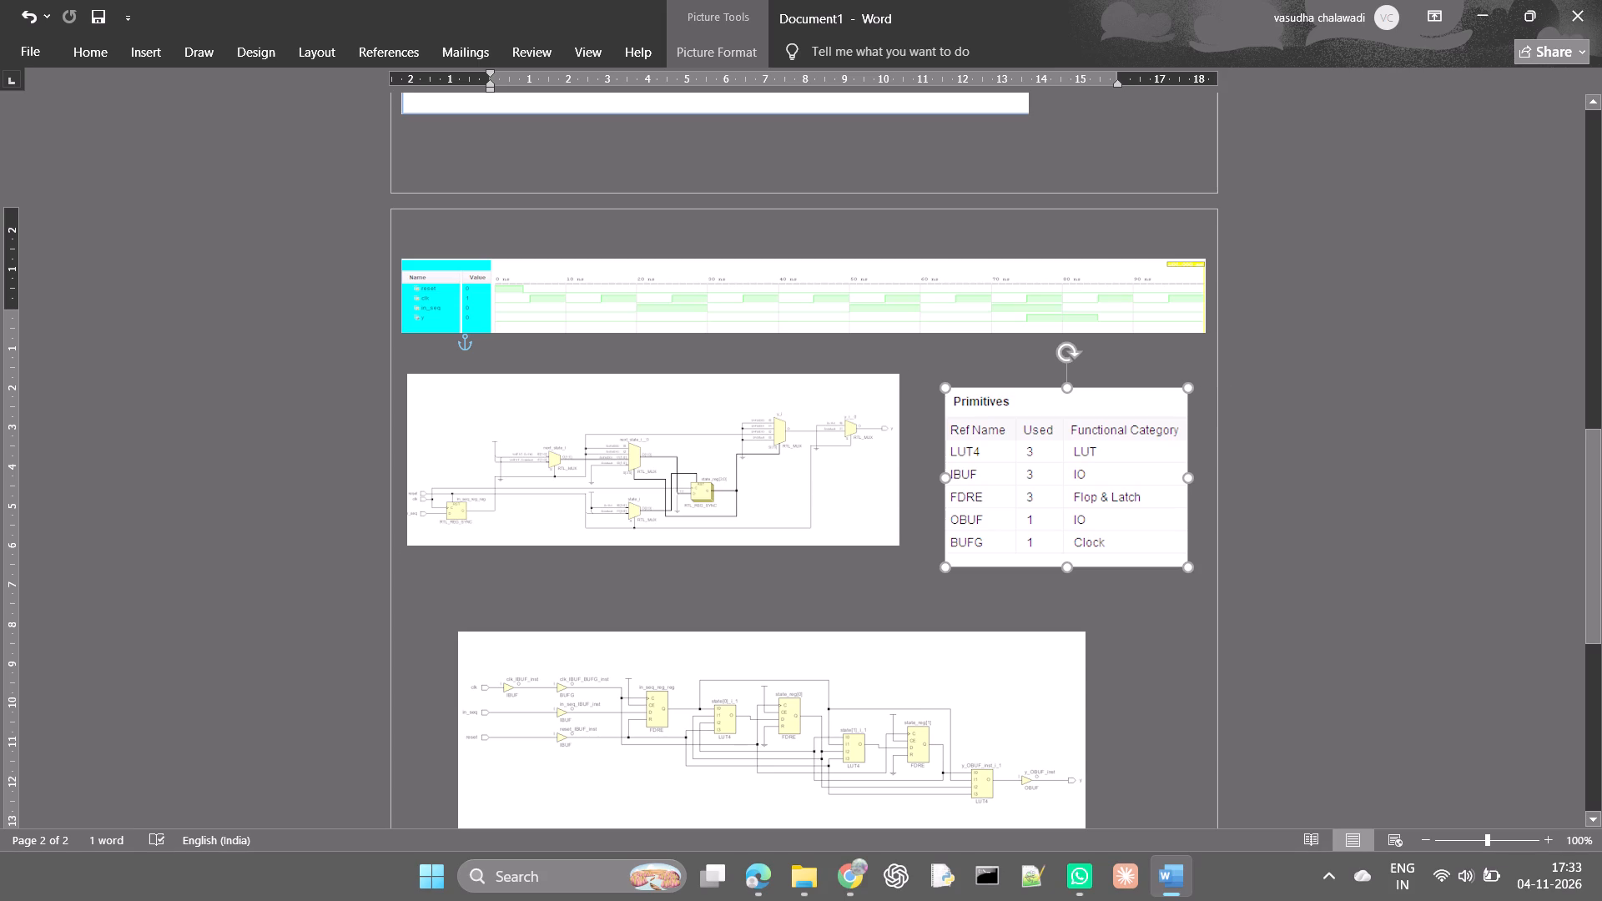
pyautogui.moveTo(706, 490); pyautogui.dragTo(718, 524)
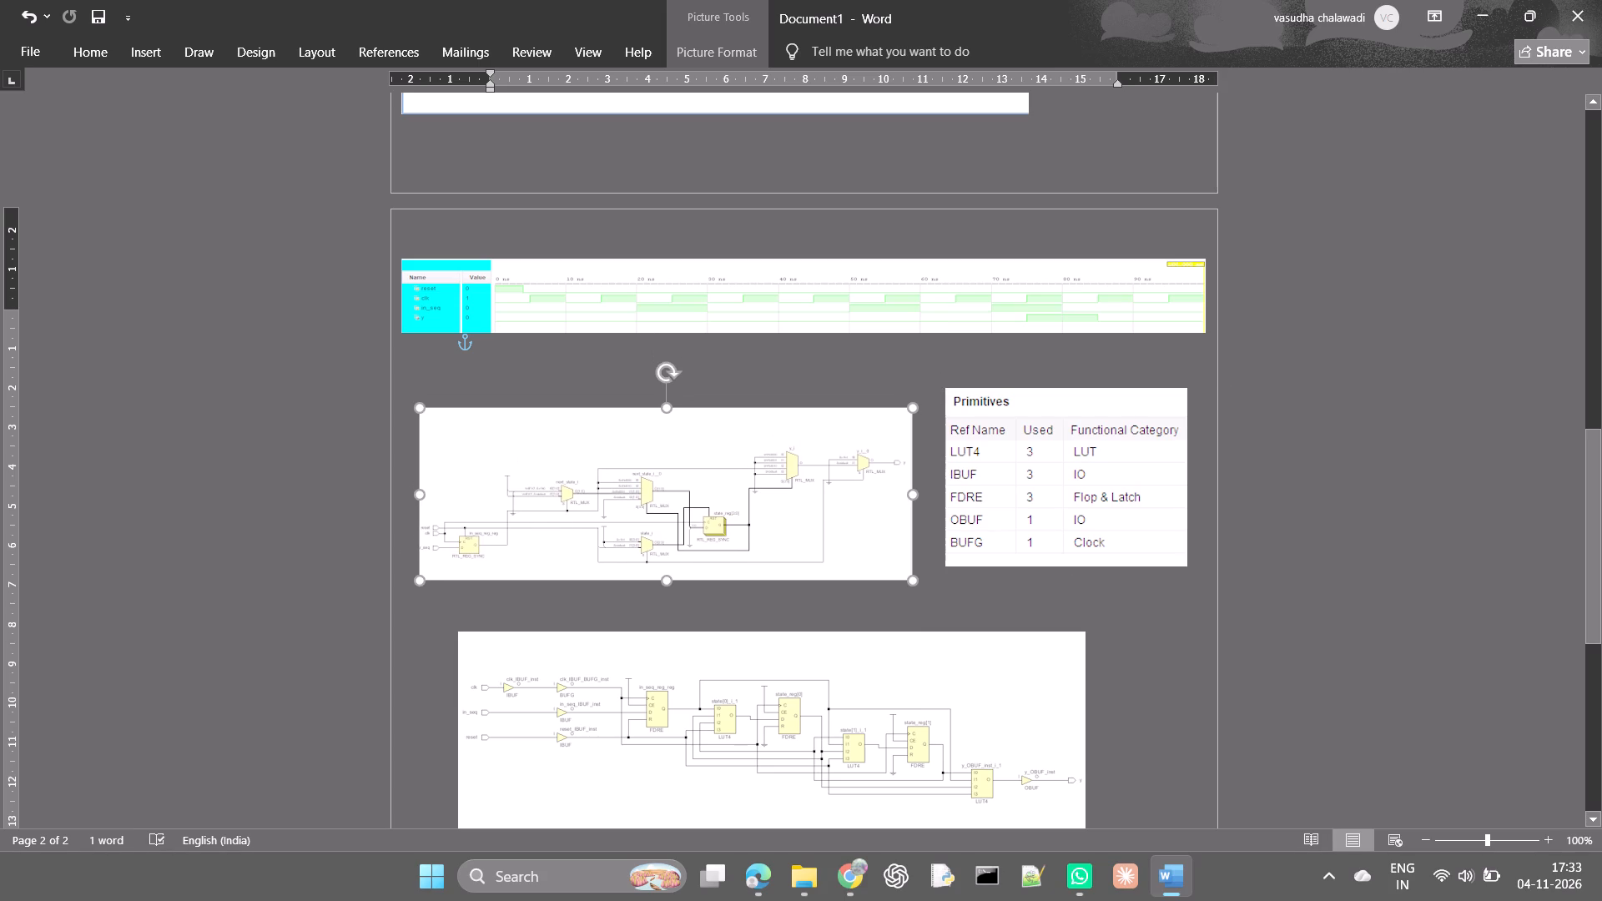
pyautogui.moveTo(718, 524); pyautogui.dragTo(718, 521)
pyautogui.click(1062, 486)
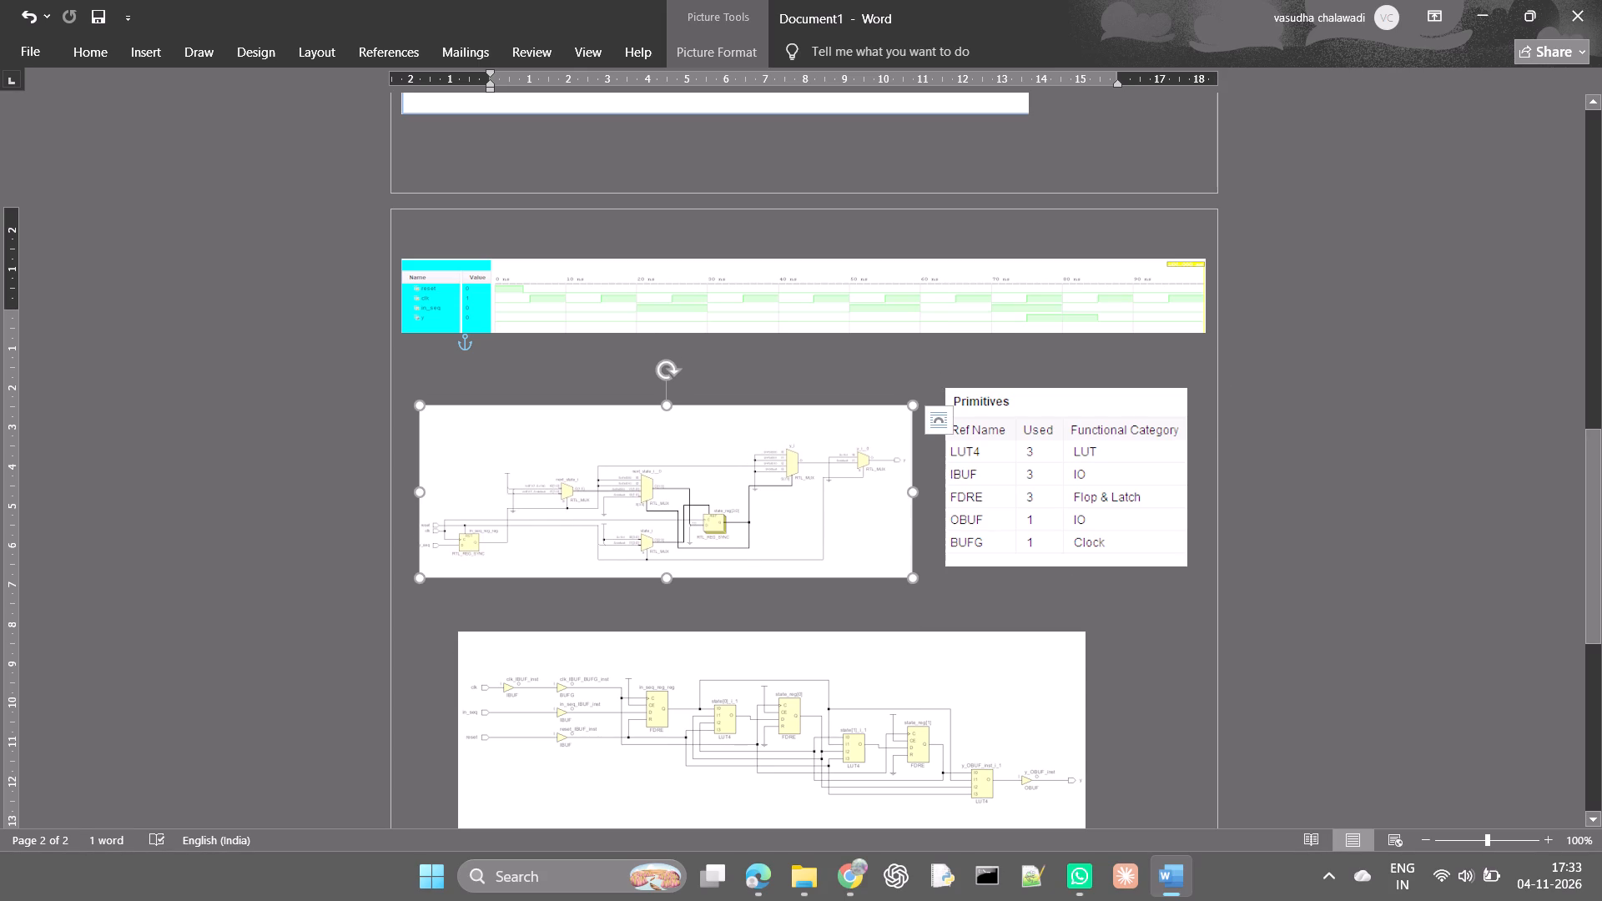
pyautogui.moveTo(1062, 486); pyautogui.dragTo(1070, 504)
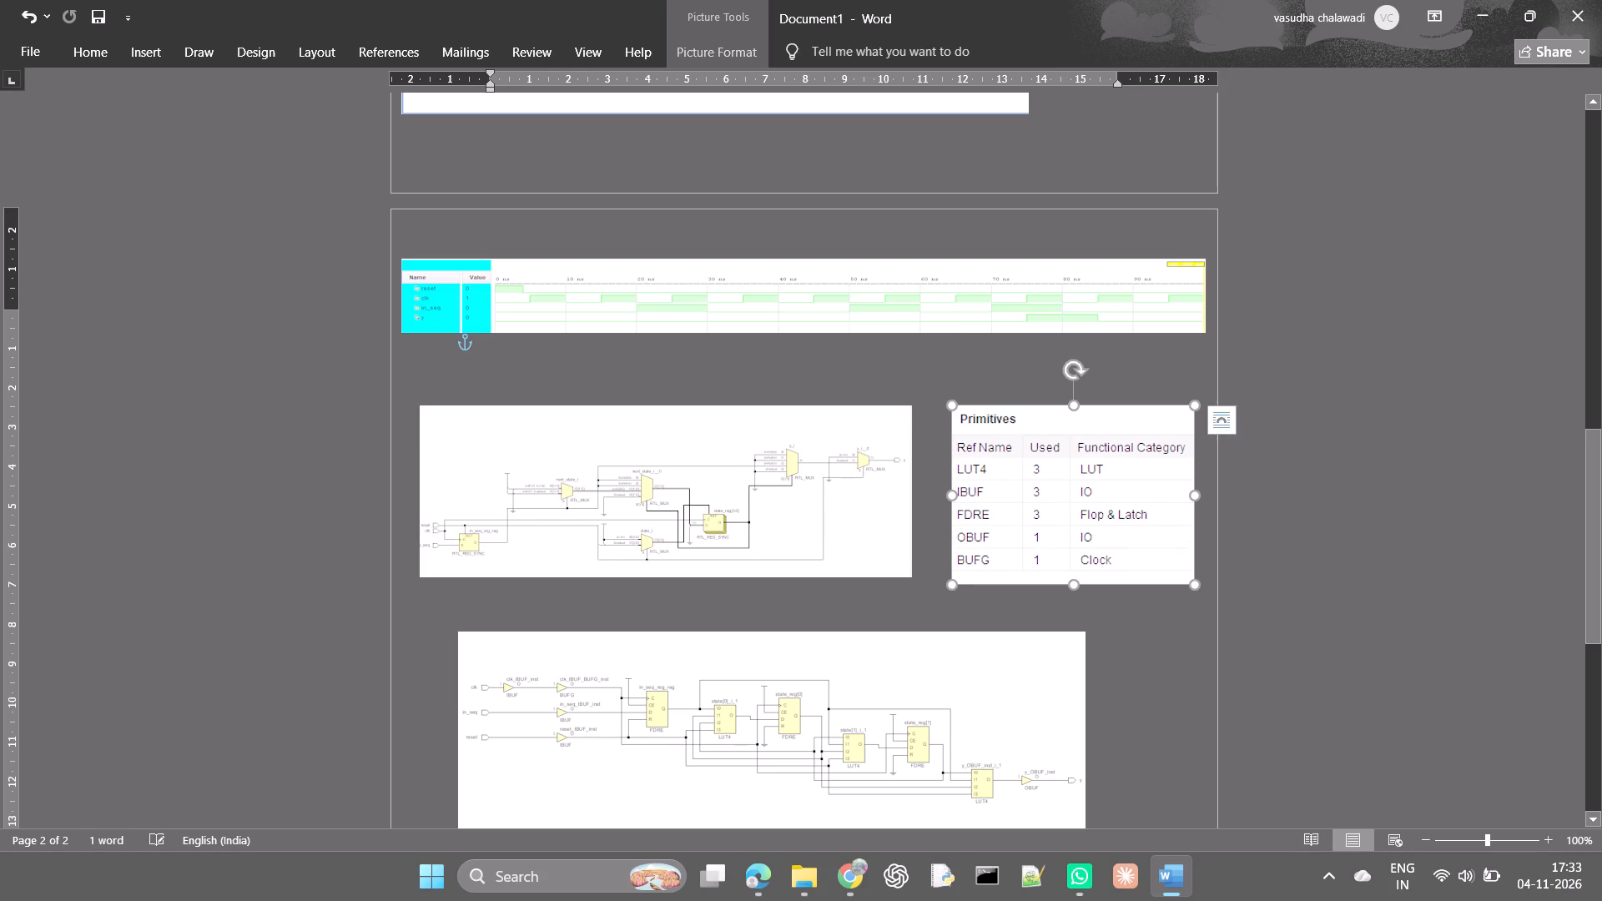
# Move the larger schematic slightly down and right, spacing it between the pictures above and the On-Chip Power row.
pyautogui.scroll(-2, 1070, 504)
pyautogui.click(824, 511)
pyautogui.moveTo(824, 511); pyautogui.dragTo(829, 520)
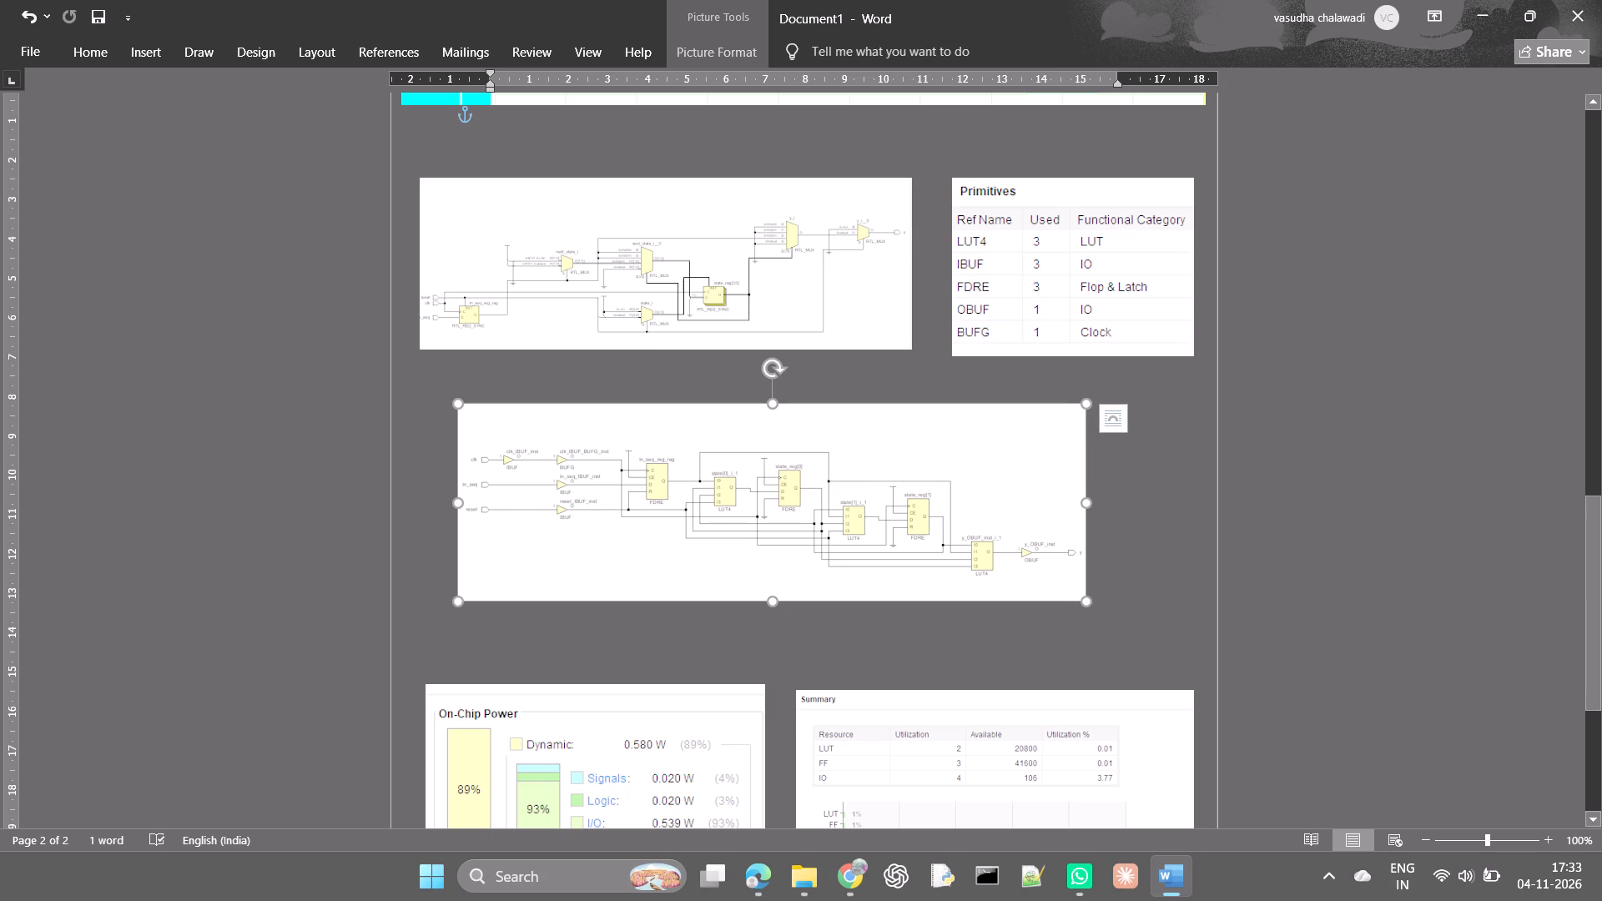
pyautogui.moveTo(829, 520); pyautogui.dragTo(843, 541)
# Move the Summary picture and the On-Chip Power picture slightly down and right, keeping them side by side below the larger schematic.
pyautogui.scroll(-3, 843, 541)
pyautogui.click(945, 494)
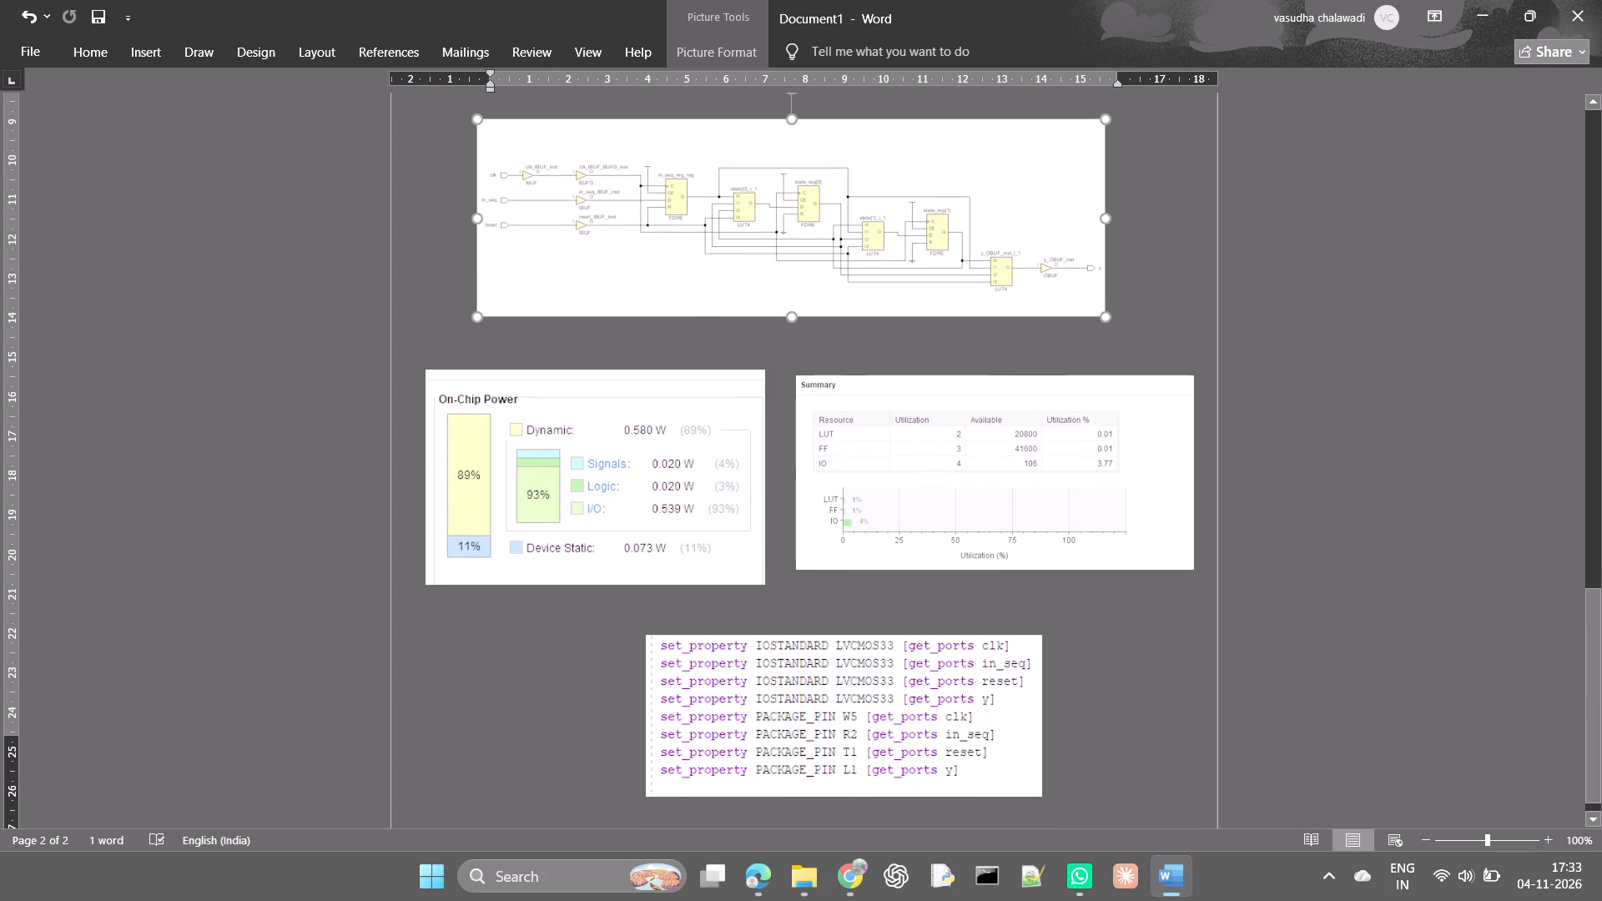
pyautogui.moveTo(945, 494); pyautogui.dragTo(956, 510)
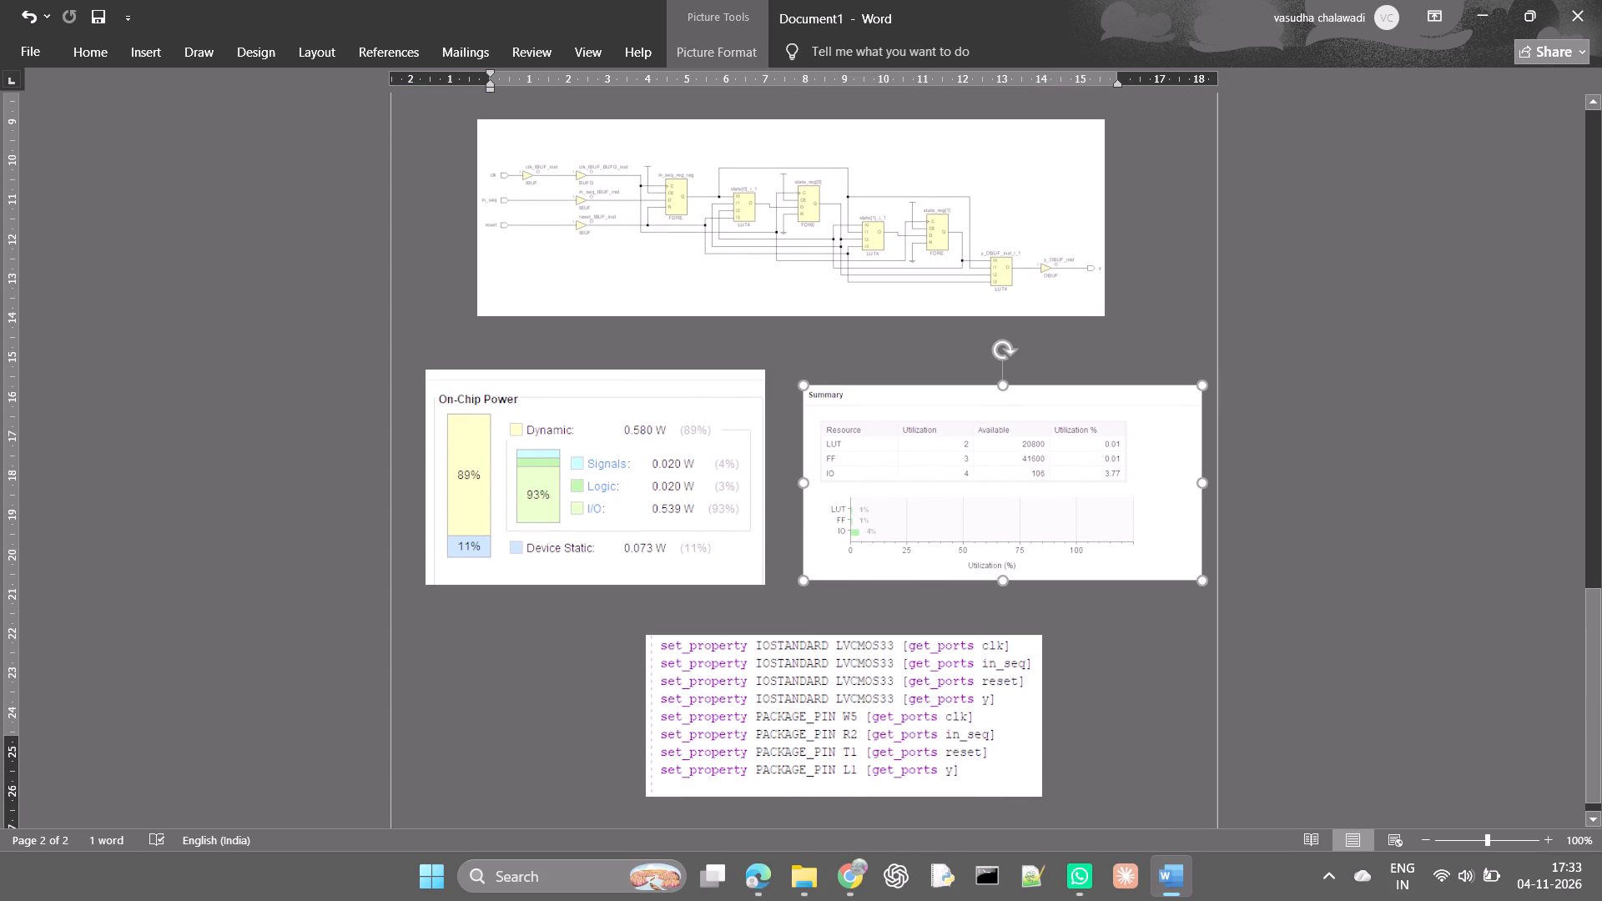
pyautogui.moveTo(956, 510); pyautogui.dragTo(956, 509)
pyautogui.click(690, 471)
pyautogui.moveTo(690, 471); pyautogui.dragTo(701, 488)
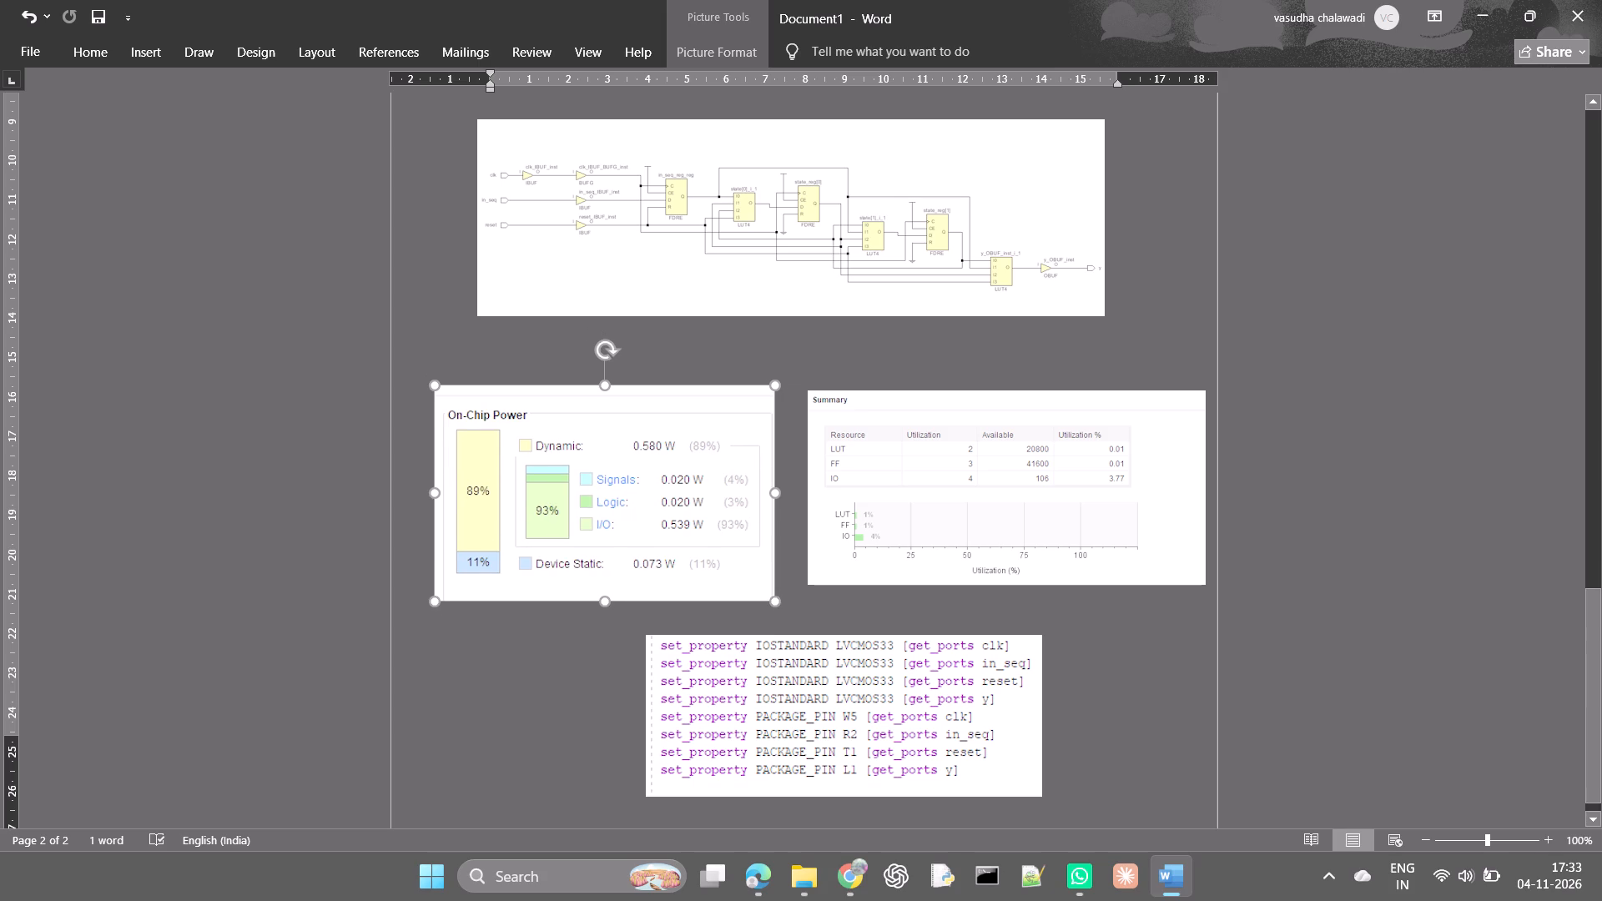
pyautogui.moveTo(701, 488); pyautogui.dragTo(703, 486)
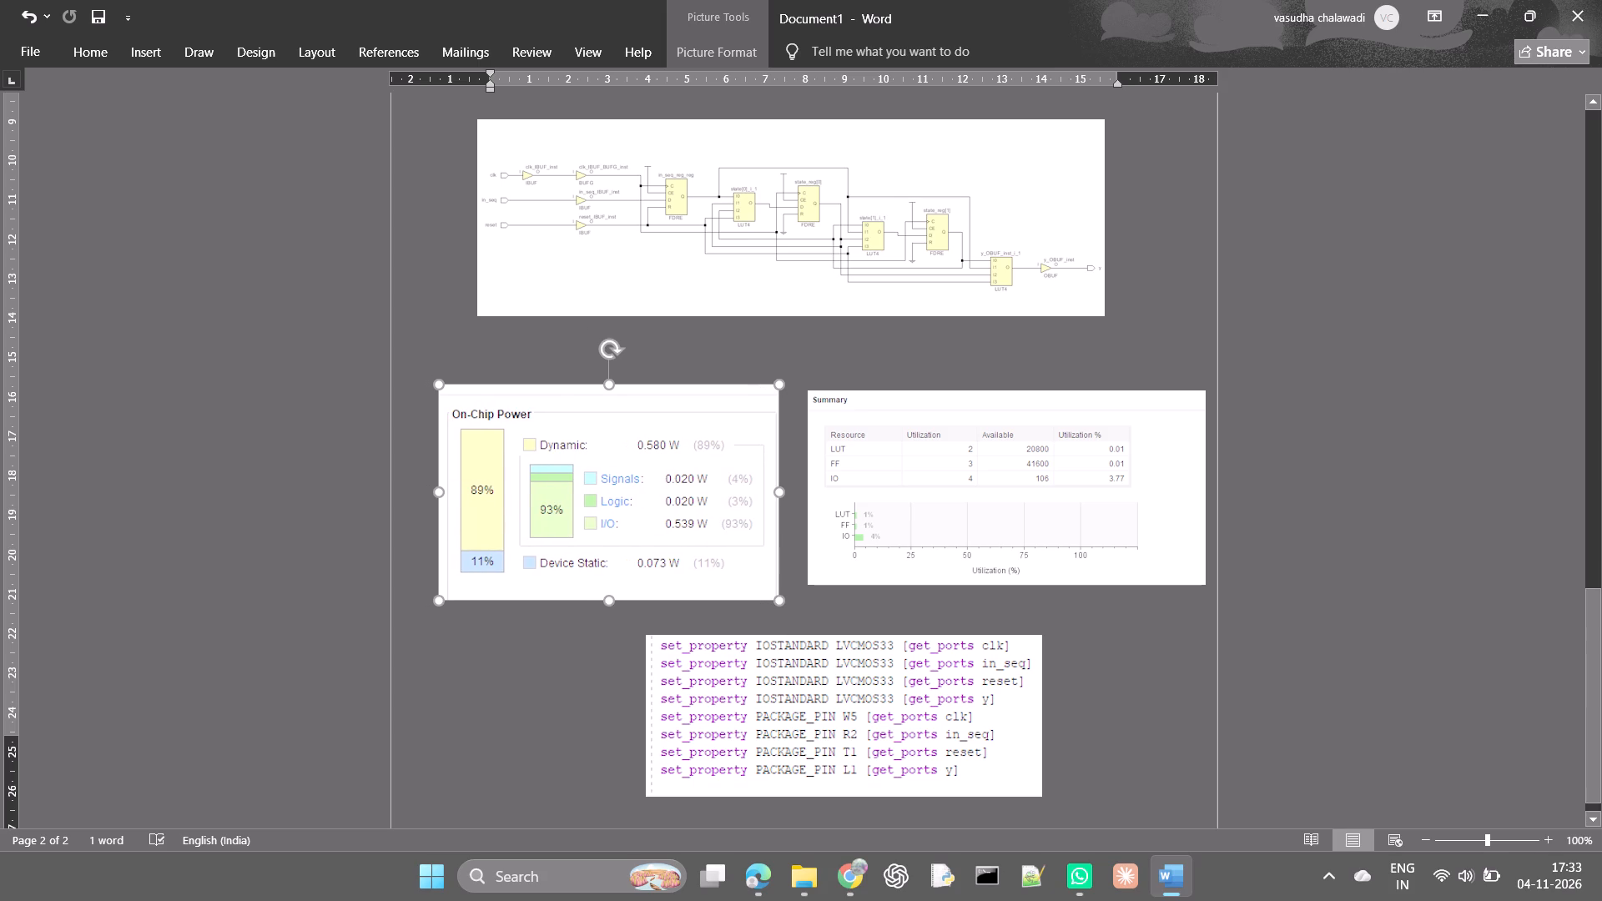
pyautogui.moveTo(703, 486); pyautogui.dragTo(700, 486)
# Move the set_property constraints picture slightly down and right, towards the bottom edge of page two.
pyautogui.scroll(-2, 700, 486)
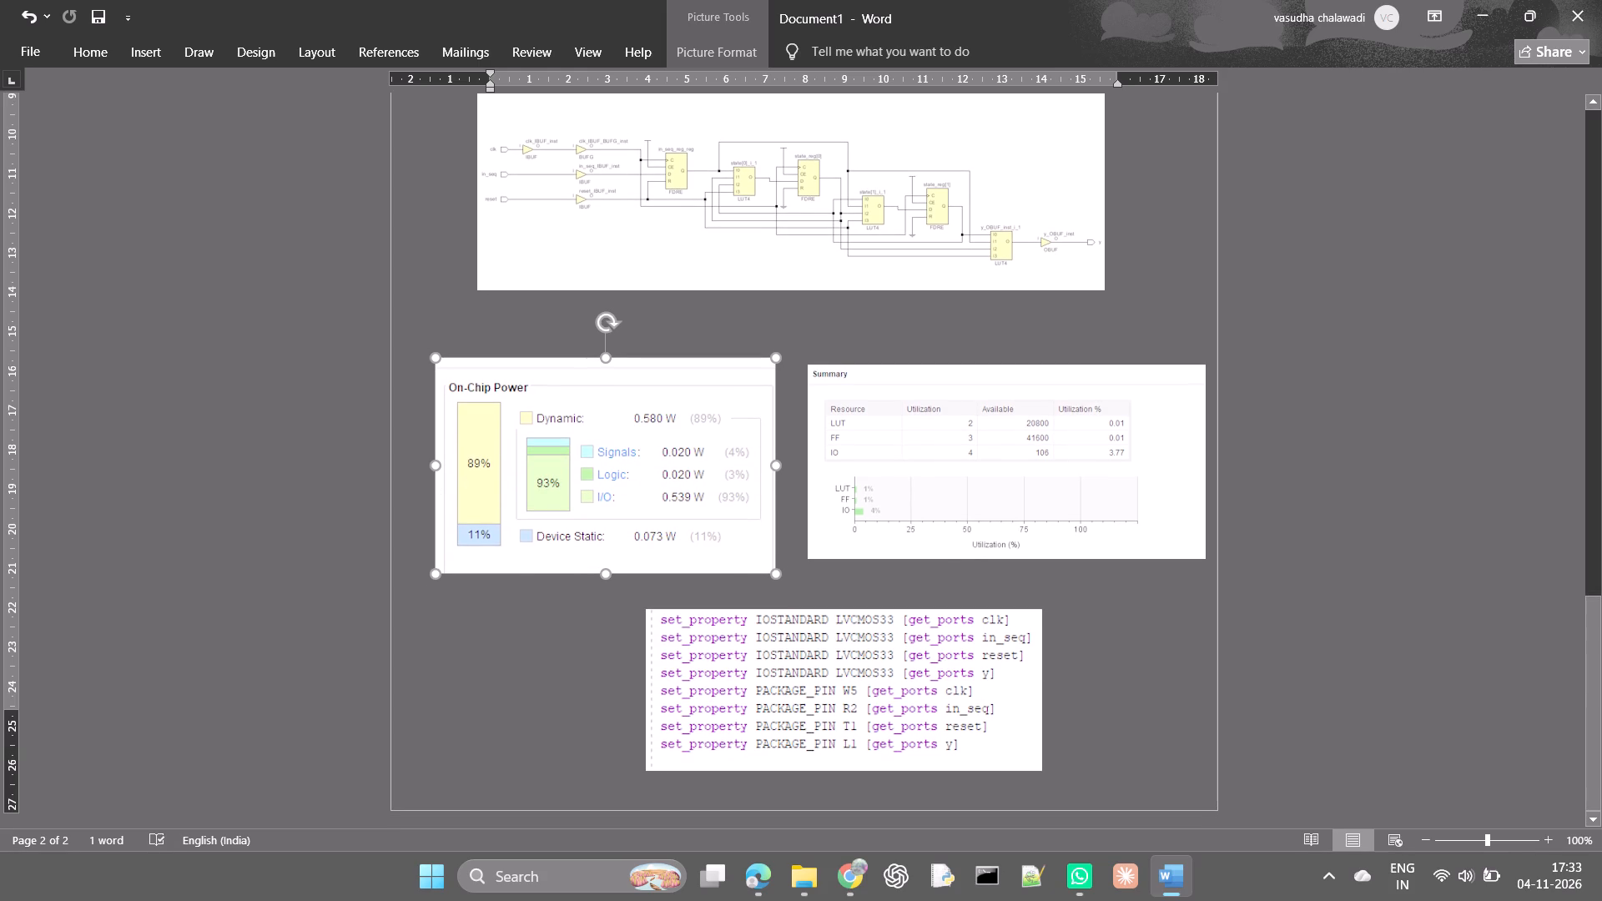
pyautogui.click(813, 718)
pyautogui.moveTo(813, 718); pyautogui.dragTo(819, 737)
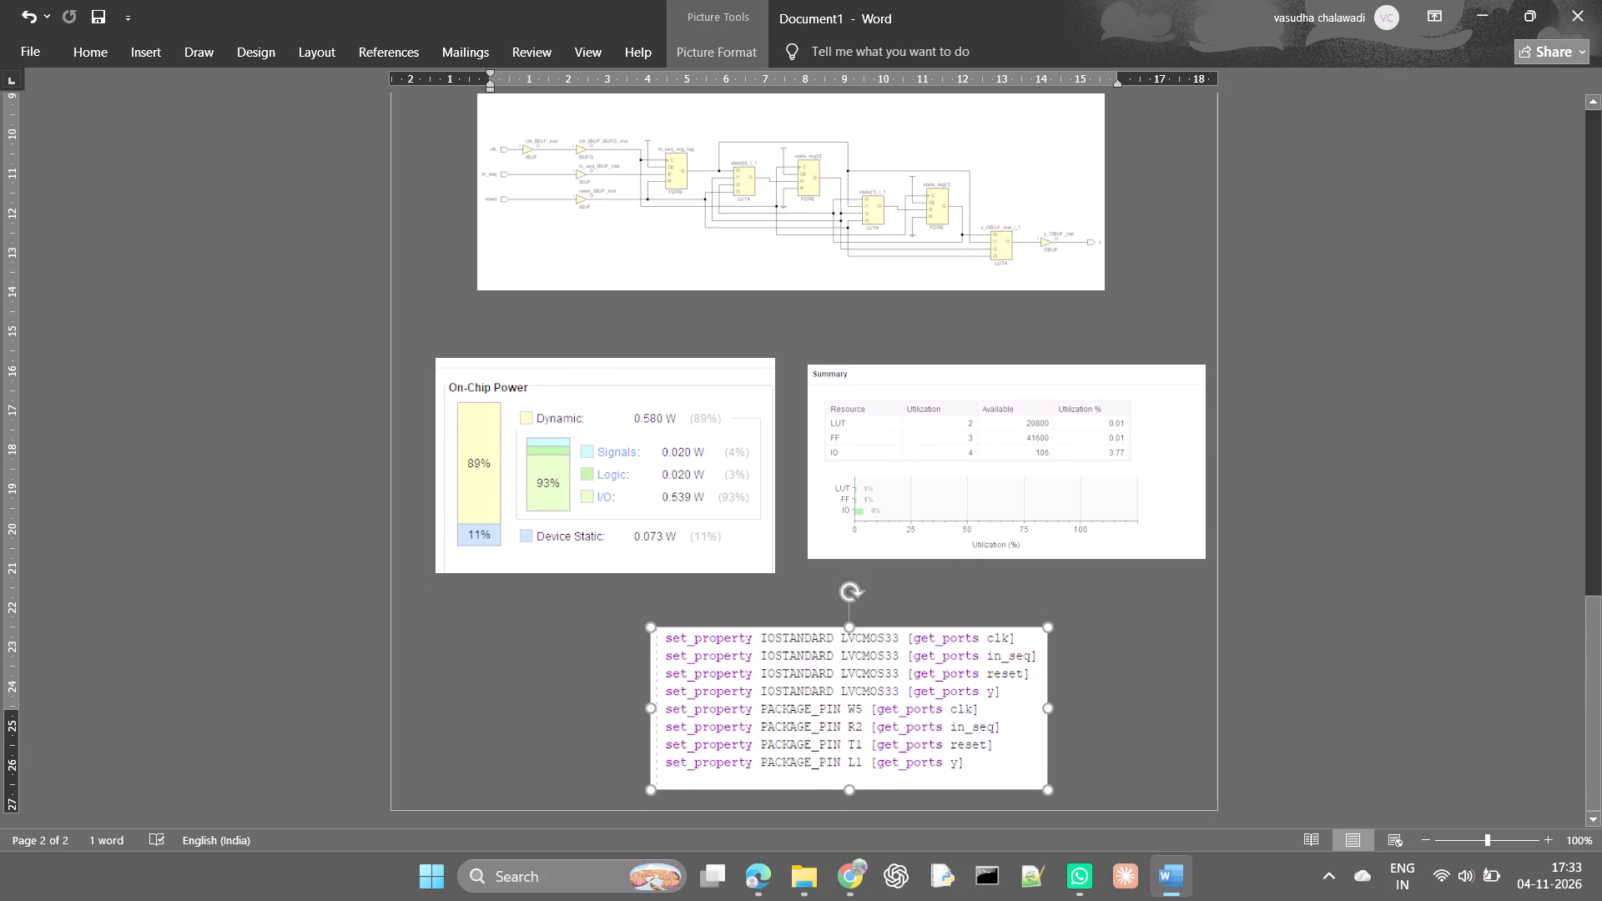
pyautogui.moveTo(819, 737); pyautogui.dragTo(818, 739)
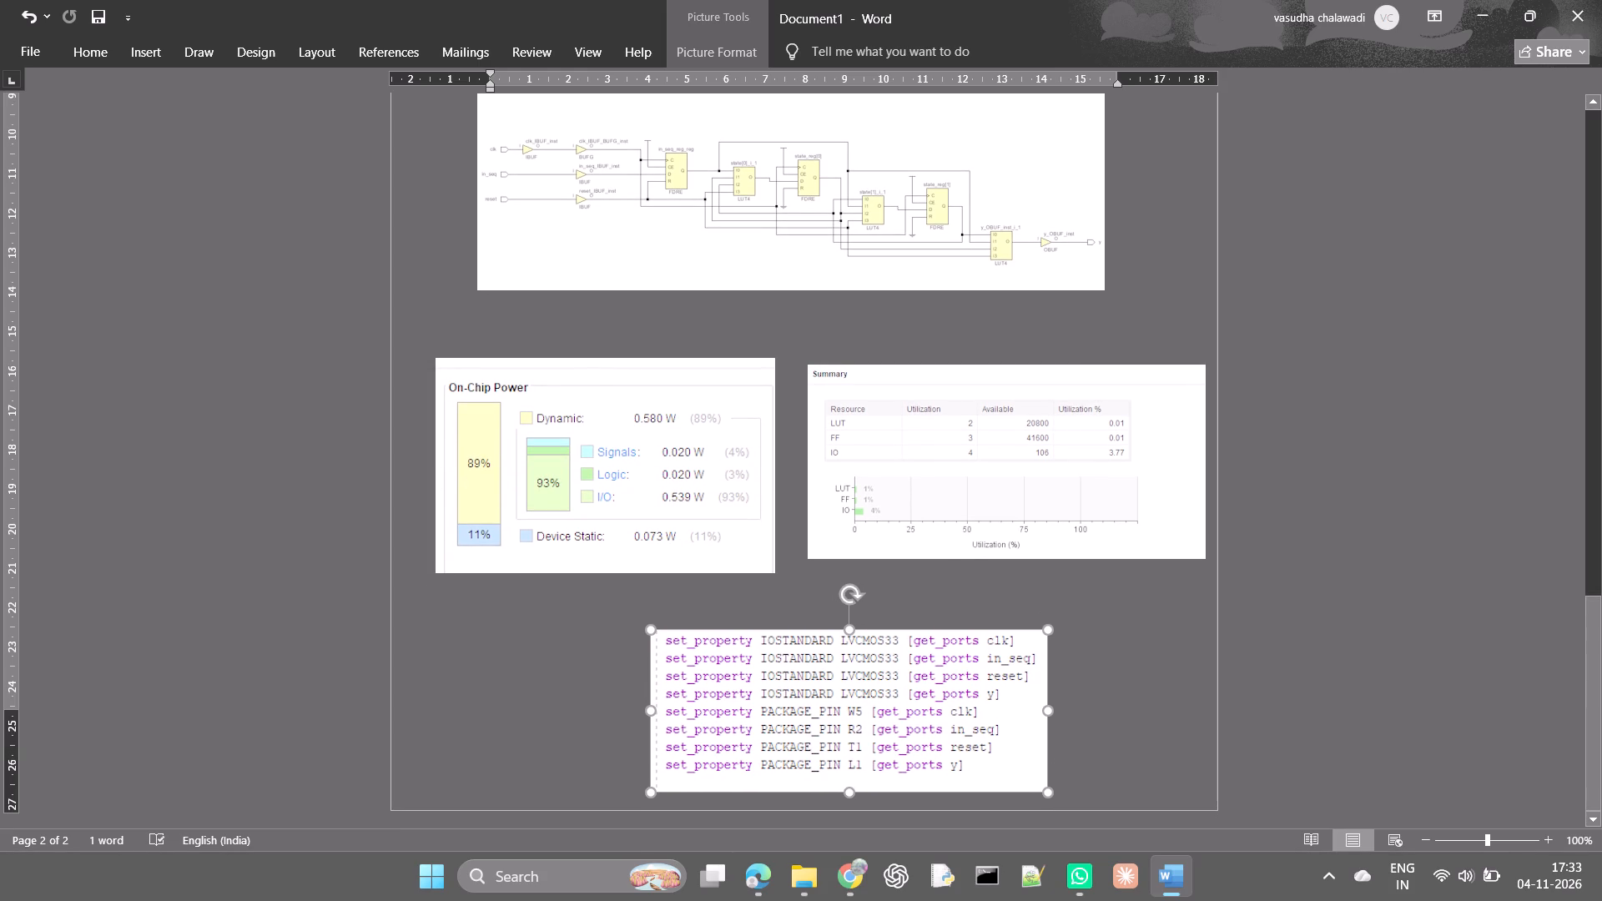
# Shrink the On-Chip Power picture to about 5.3 cm high by 8.4 cm wide and align its top with the Summary picture.
pyautogui.click(674, 571)
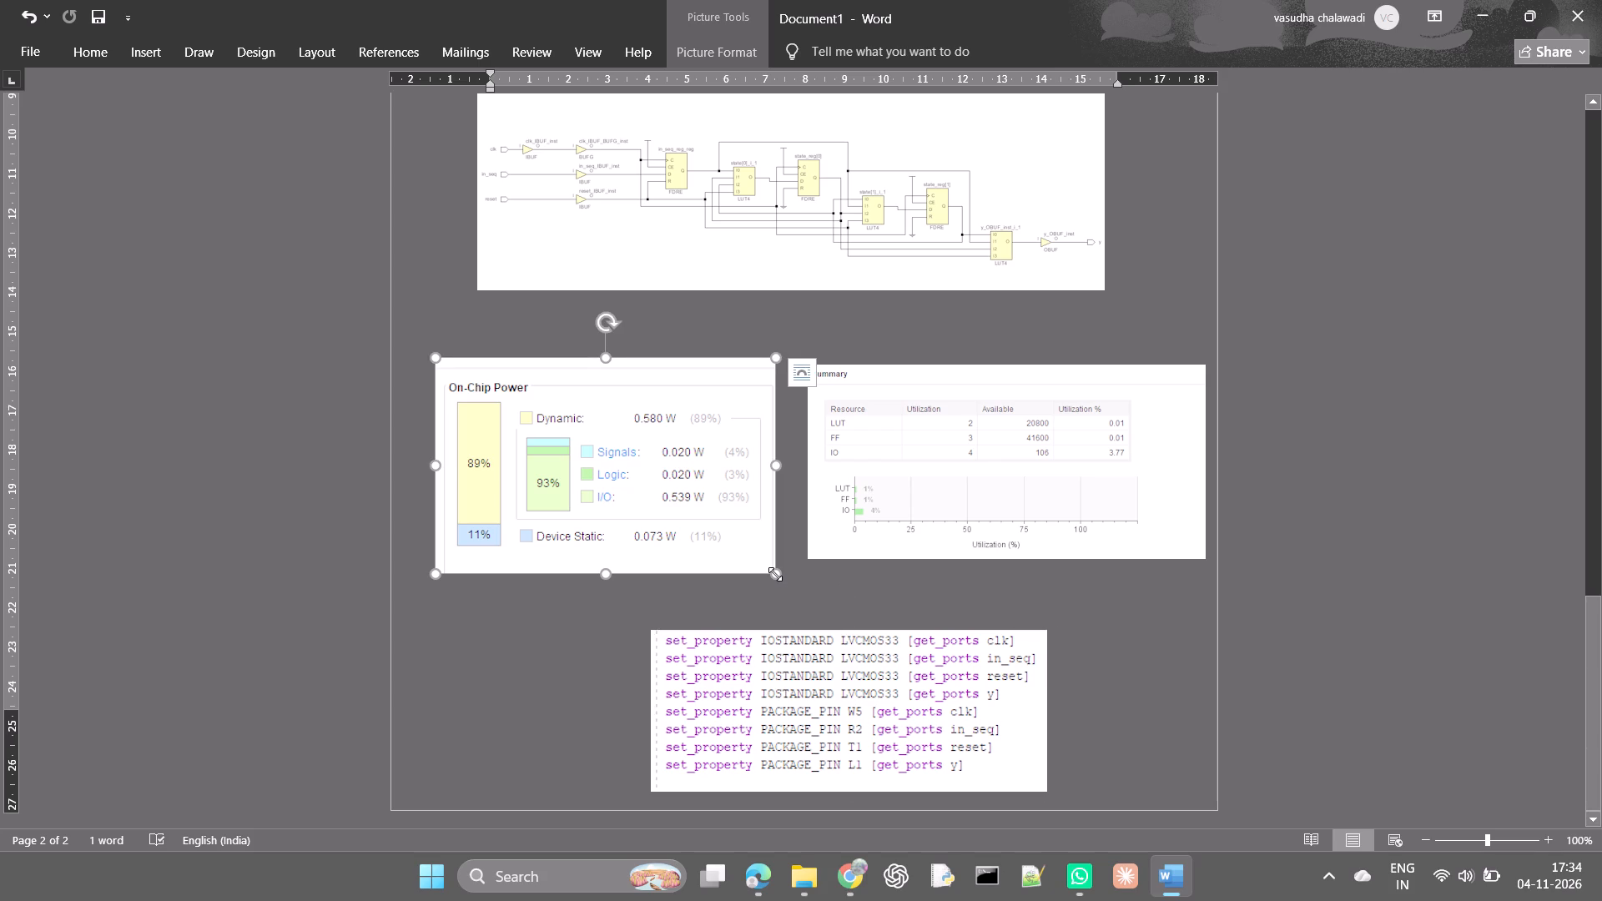
pyautogui.moveTo(775, 574); pyautogui.dragTo(766, 564)
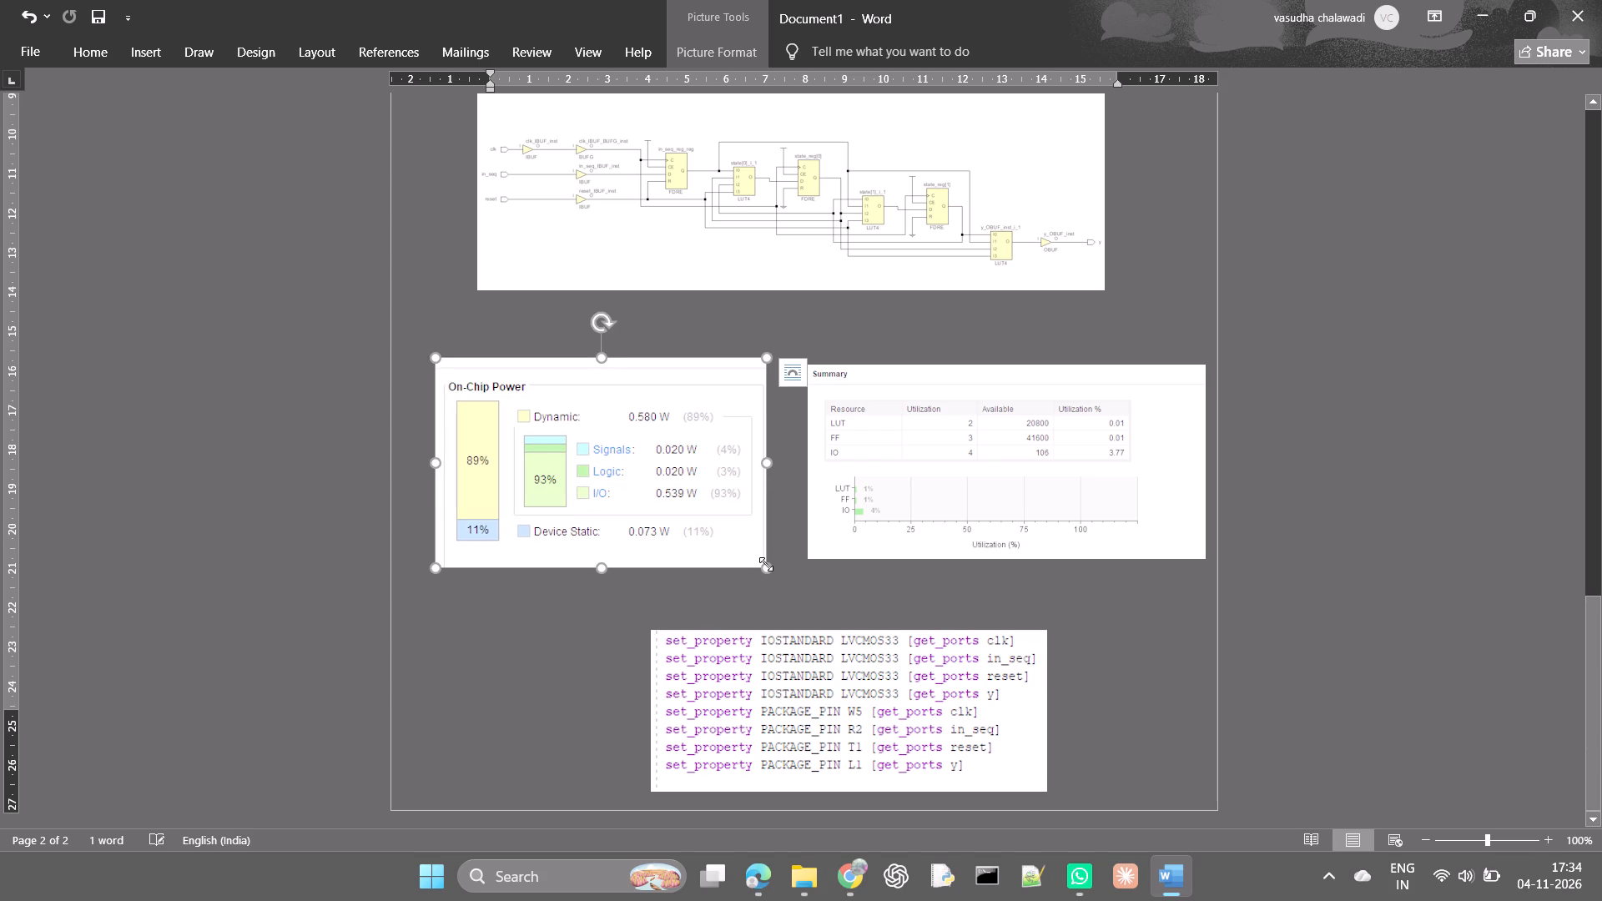
pyautogui.click(710, 523)
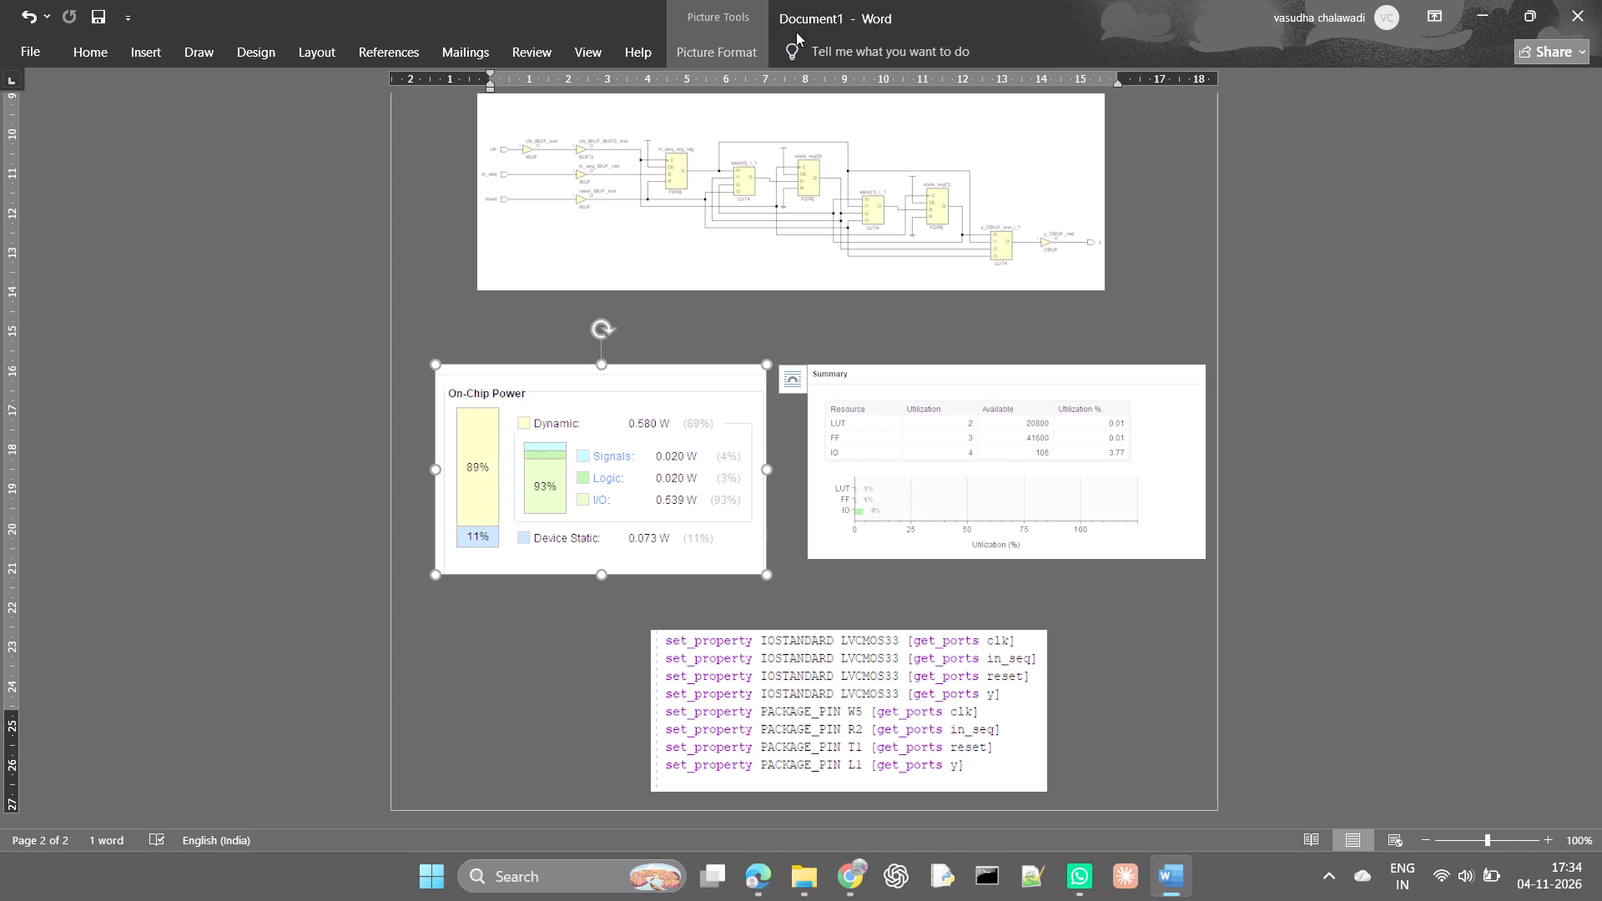
# Crop the blank strip off the bottom of the On-Chip Power picture so its lower edge lines up with the Summary picture.
pyautogui.click(726, 43)
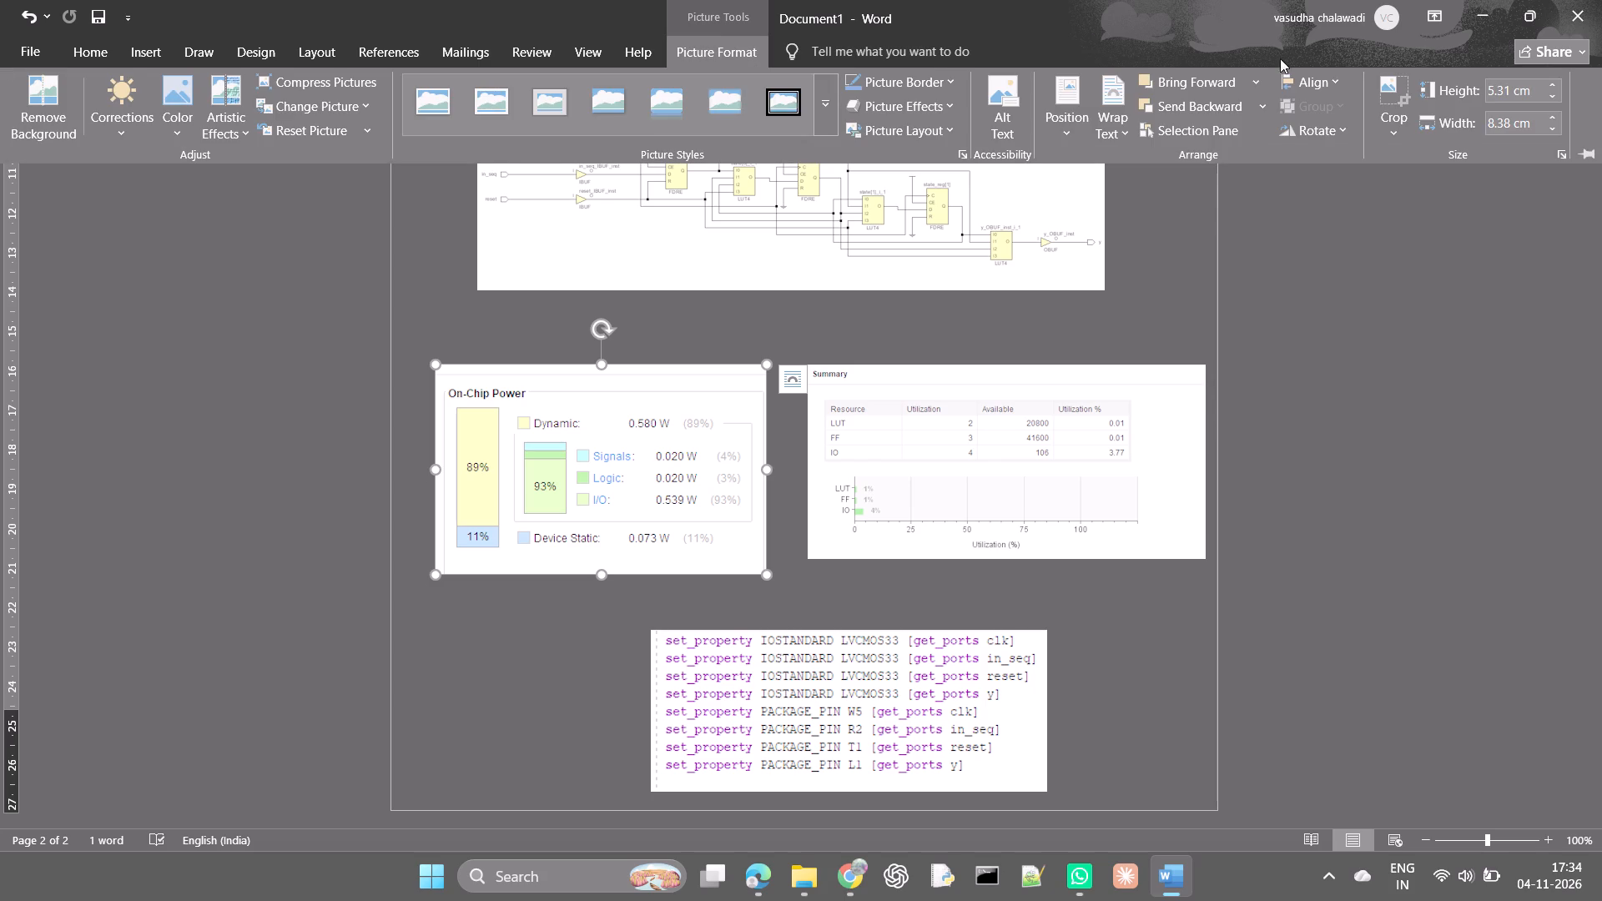
pyautogui.click(1388, 109)
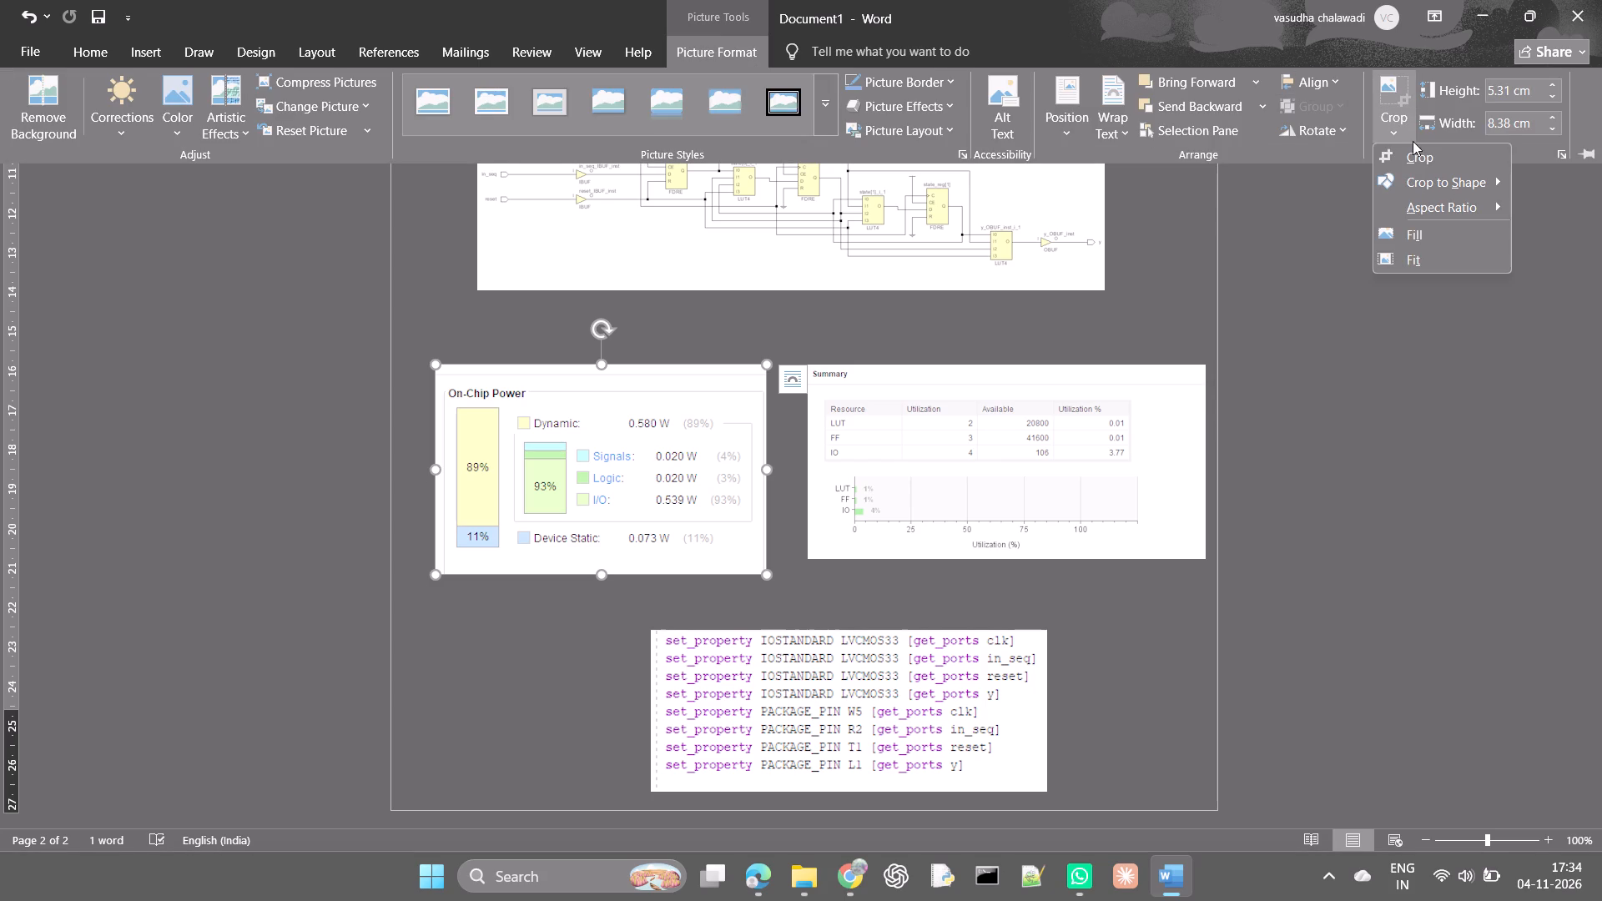
pyautogui.click(1418, 159)
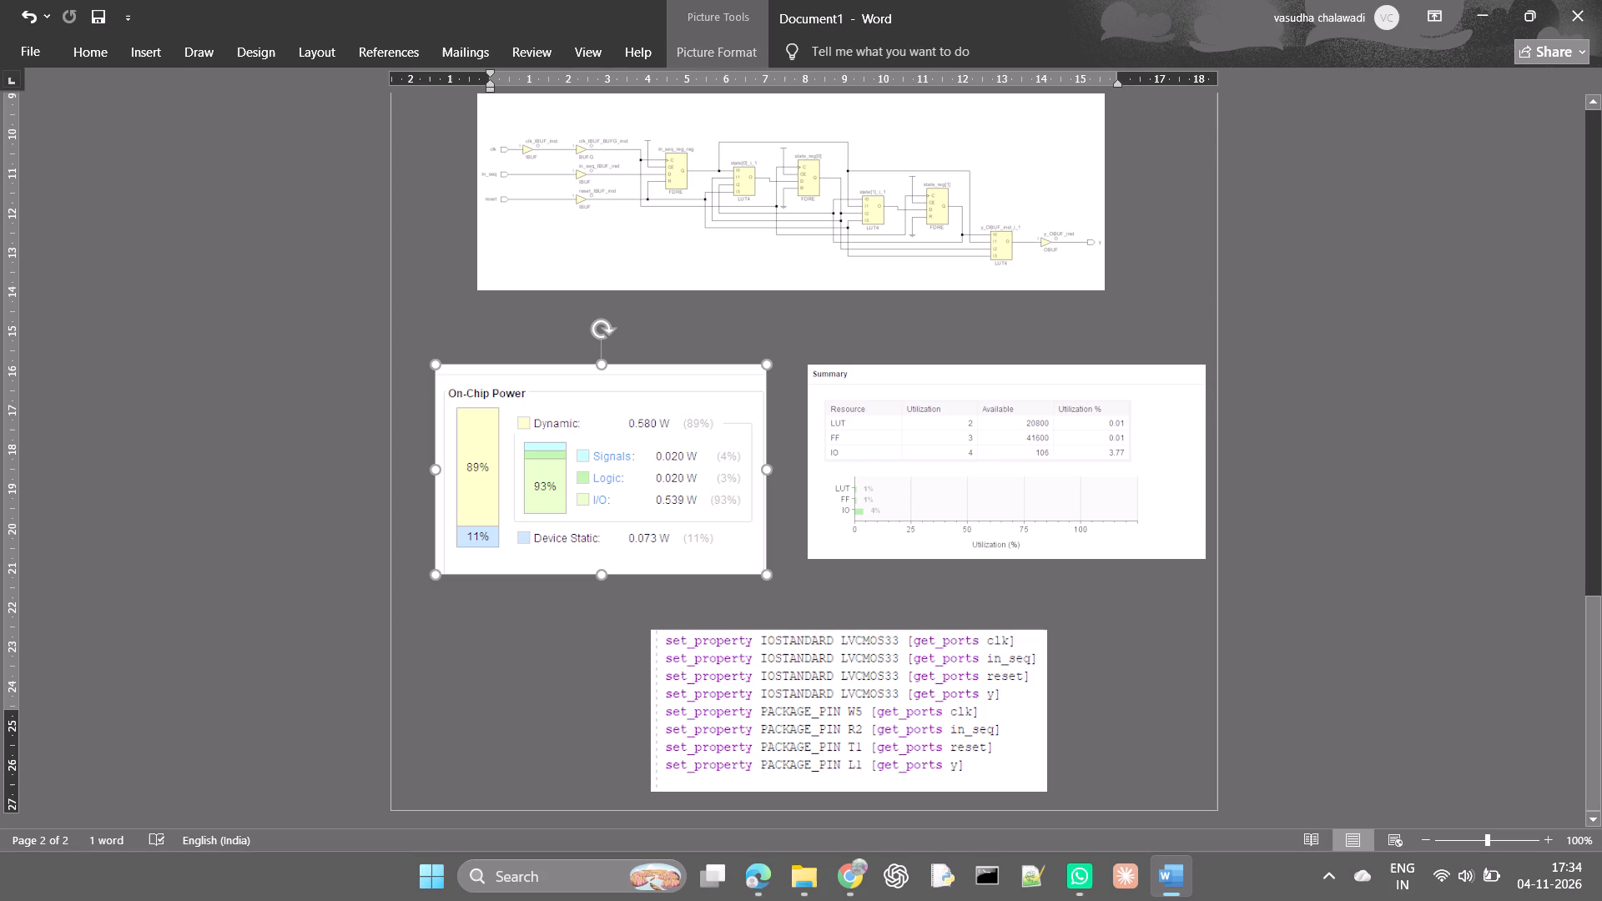
pyautogui.moveTo(603, 569); pyautogui.dragTo(603, 566)
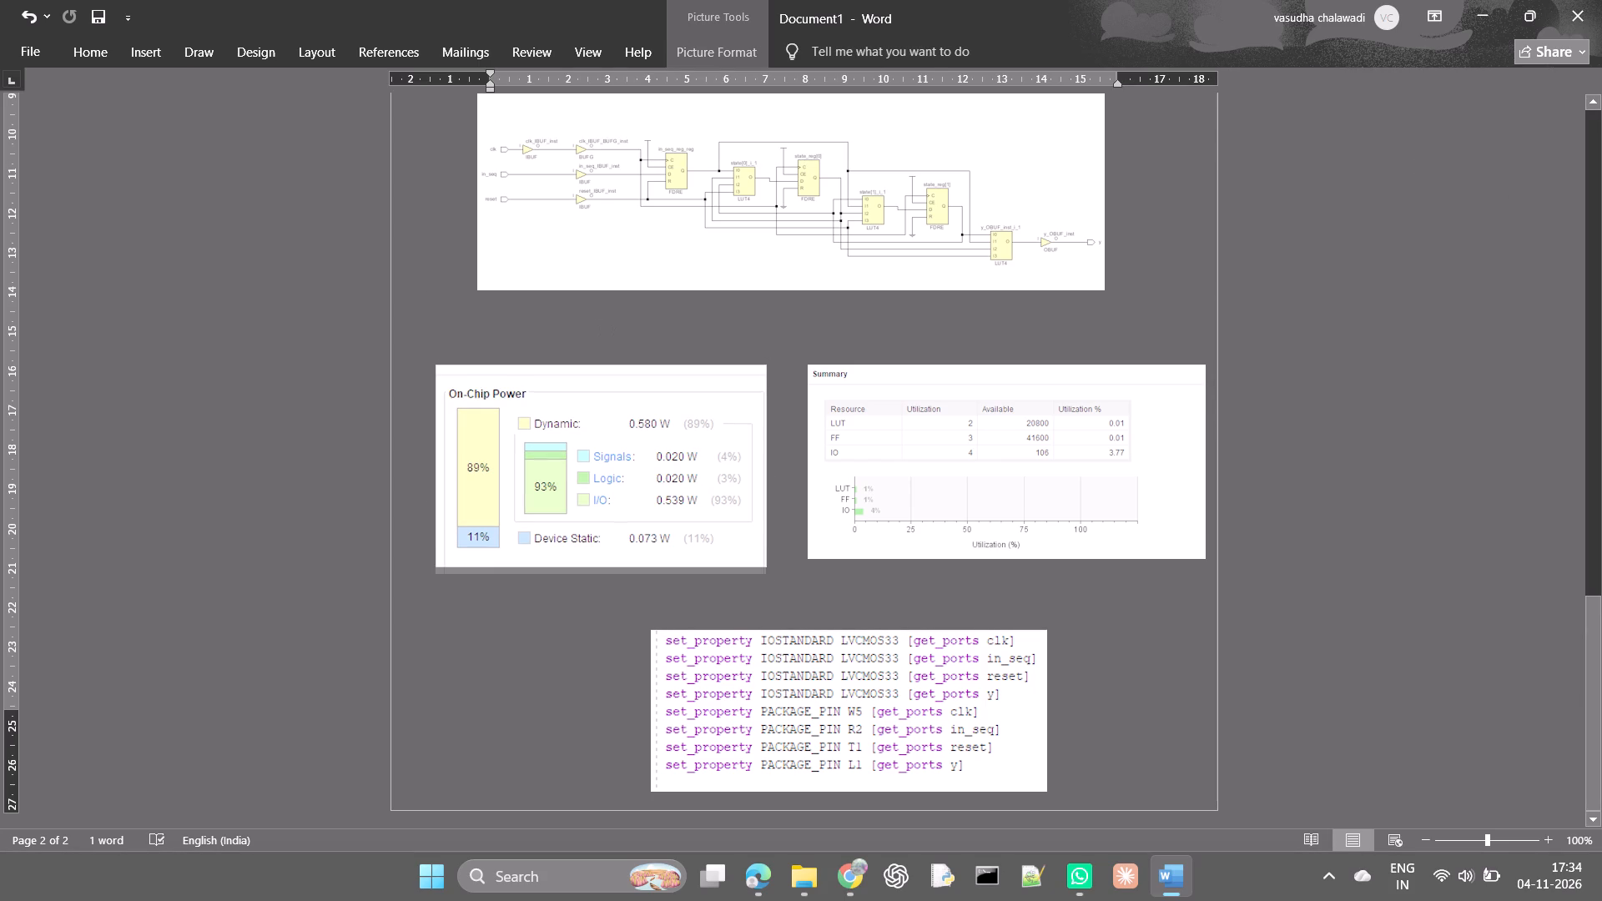
pyautogui.moveTo(603, 566); pyautogui.dragTo(603, 558)
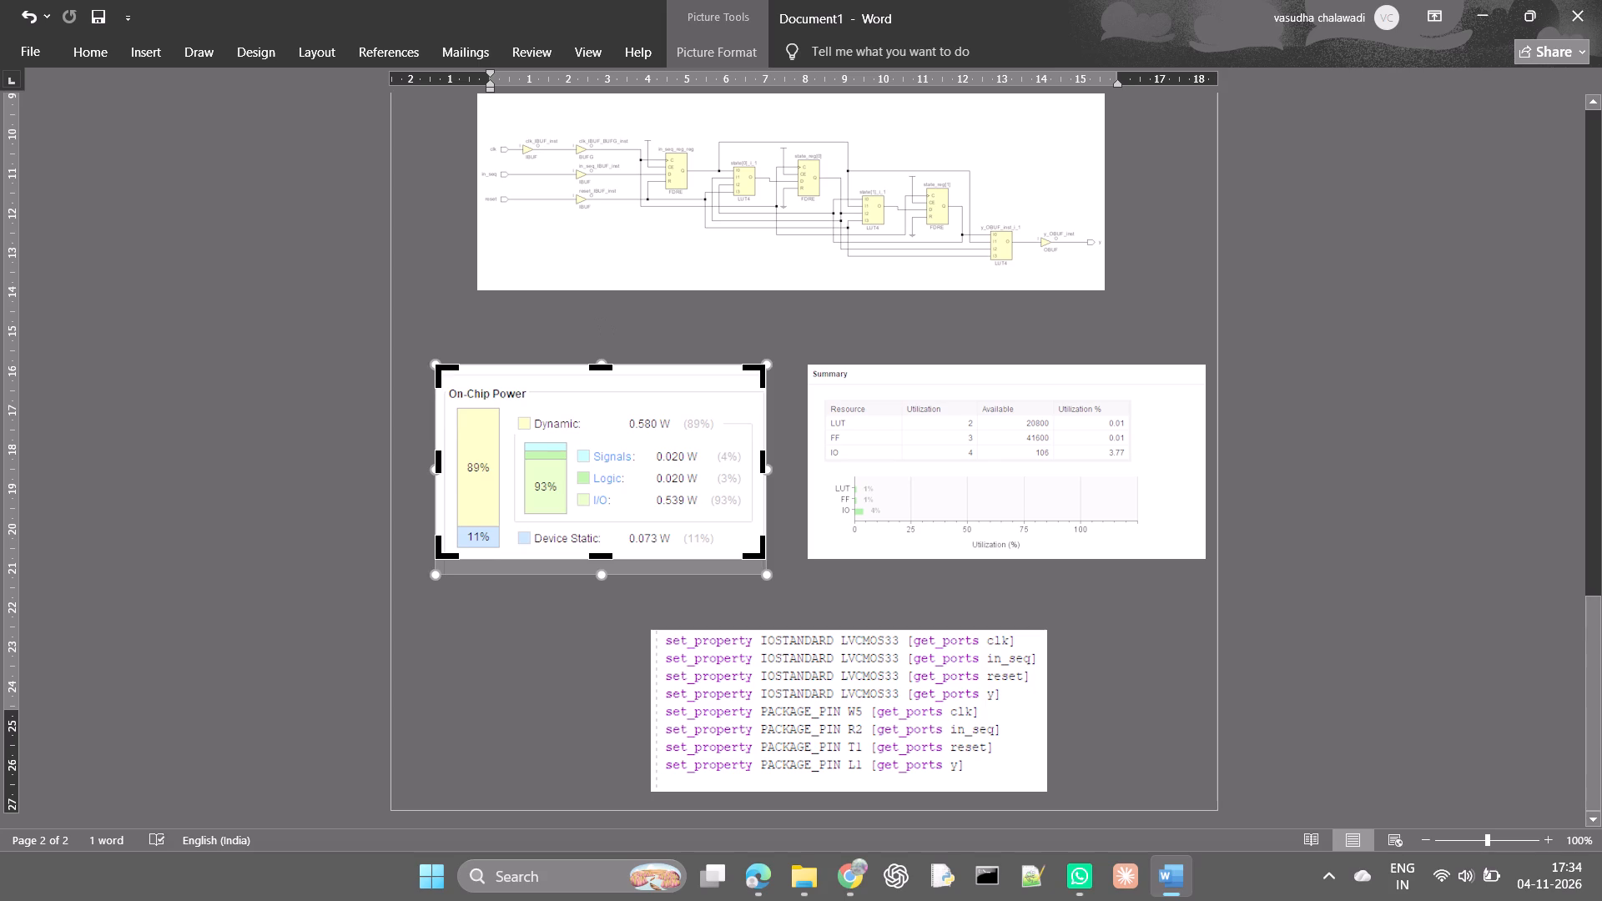
# Crop the thin strip above the title off the top of the On-Chip Power picture.
pyautogui.moveTo(610, 370); pyautogui.dragTo(612, 377)
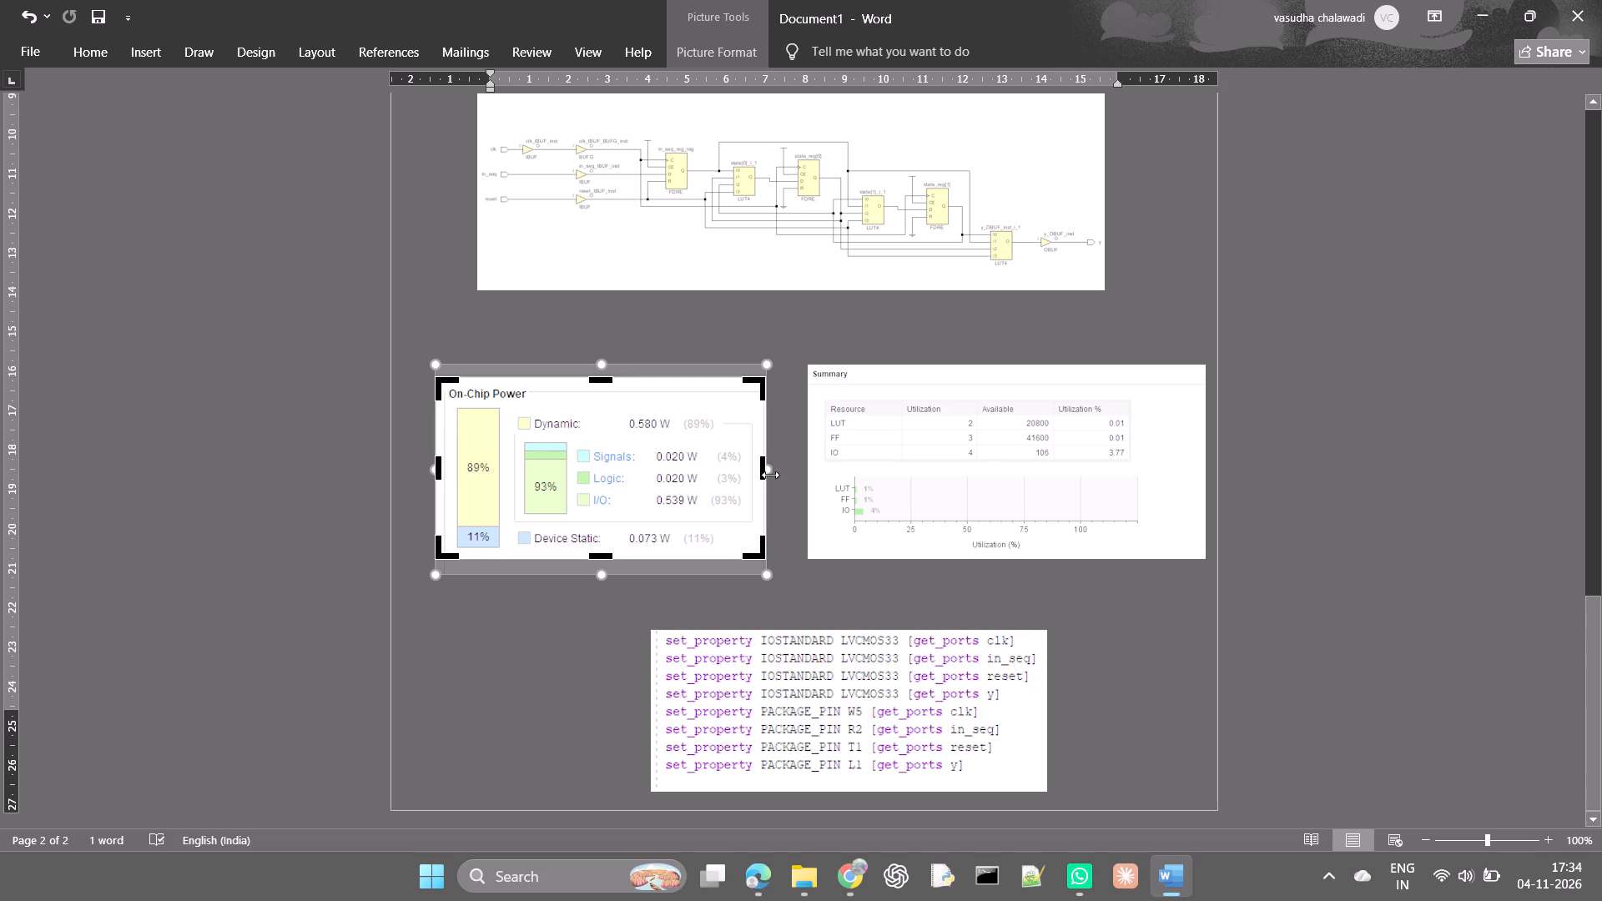
pyautogui.click(796, 503)
# Move the set_property constraints picture slightly left so it sits roughly centred below the On-Chip Power and Summary pictures.
pyautogui.scroll(-3, 796, 503)
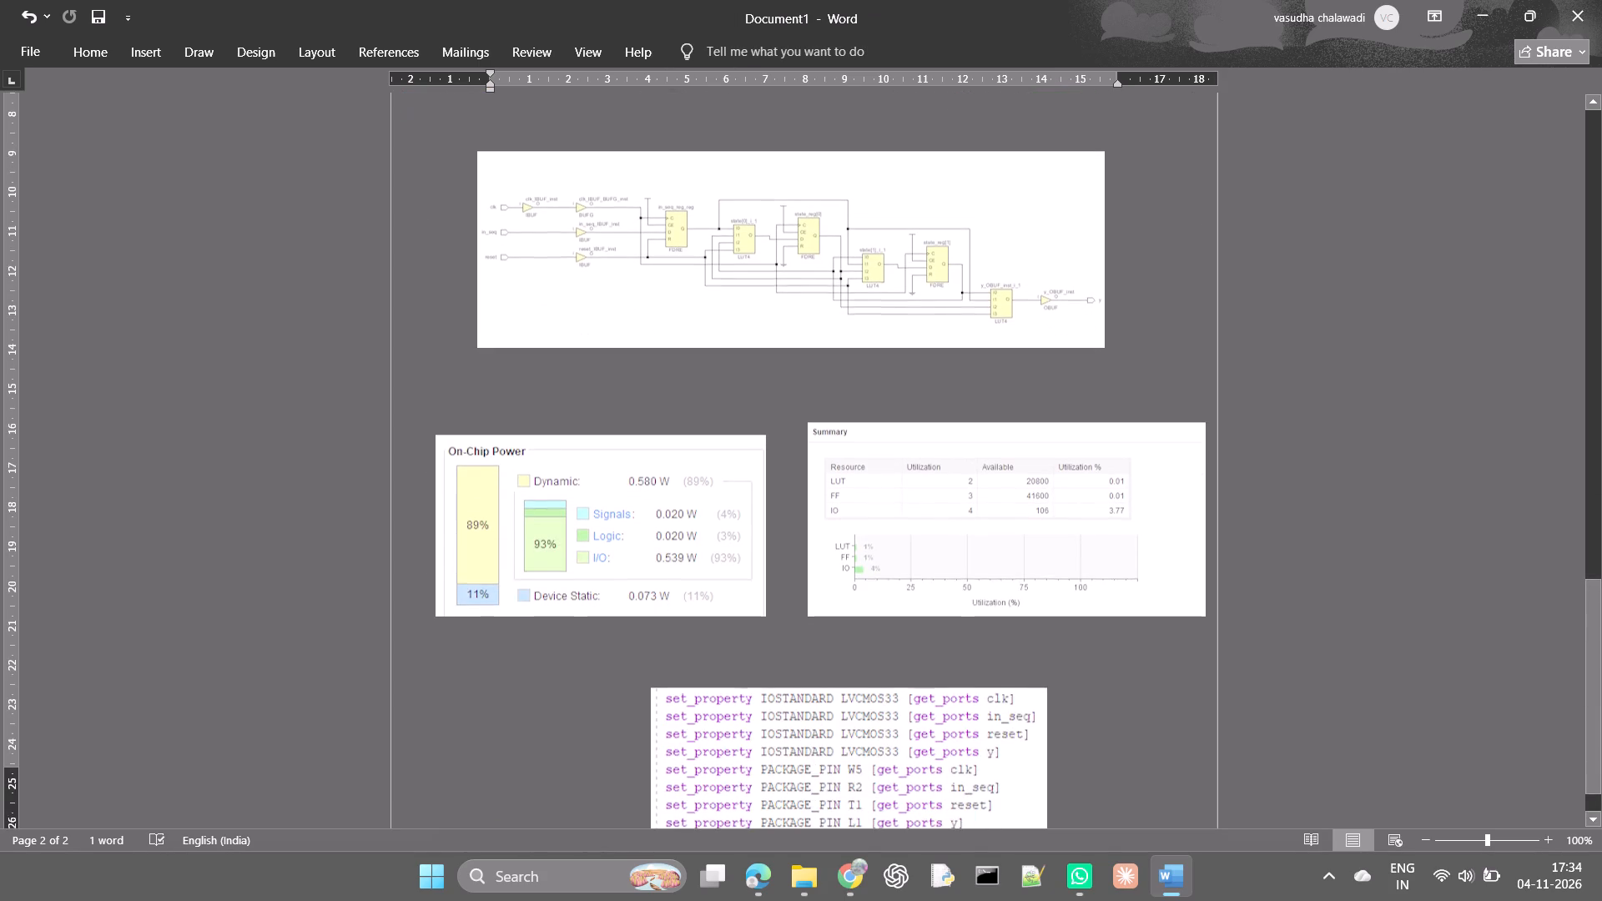
pyautogui.scroll(-2, 796, 503)
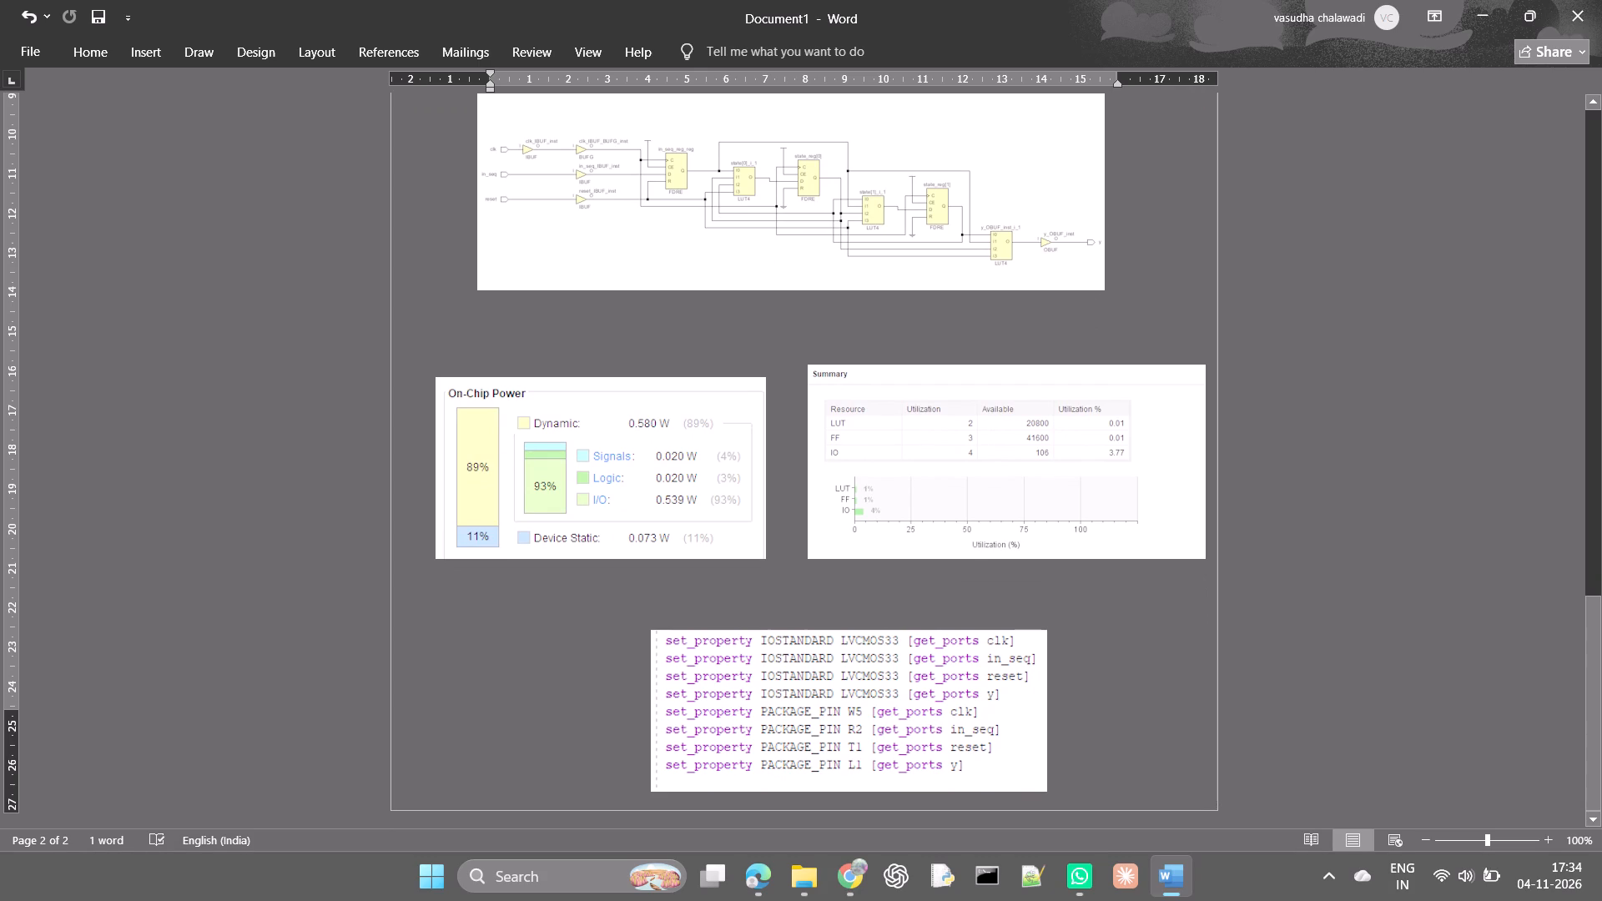
pyautogui.moveTo(798, 718); pyautogui.dragTo(748, 745)
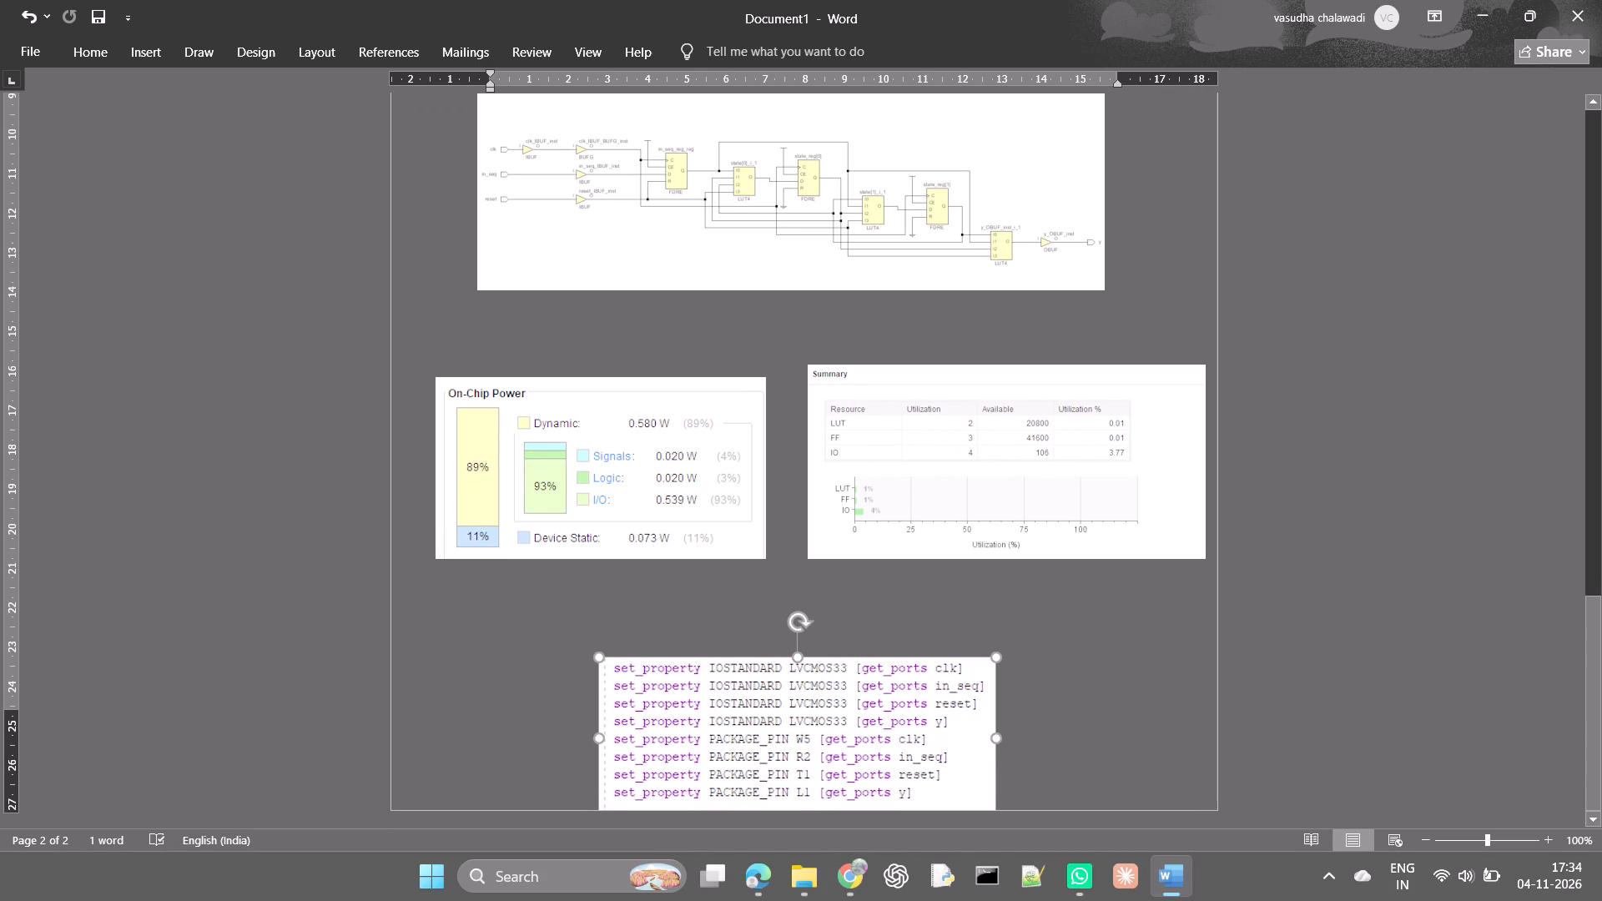
pyautogui.moveTo(748, 745); pyautogui.dragTo(757, 714)
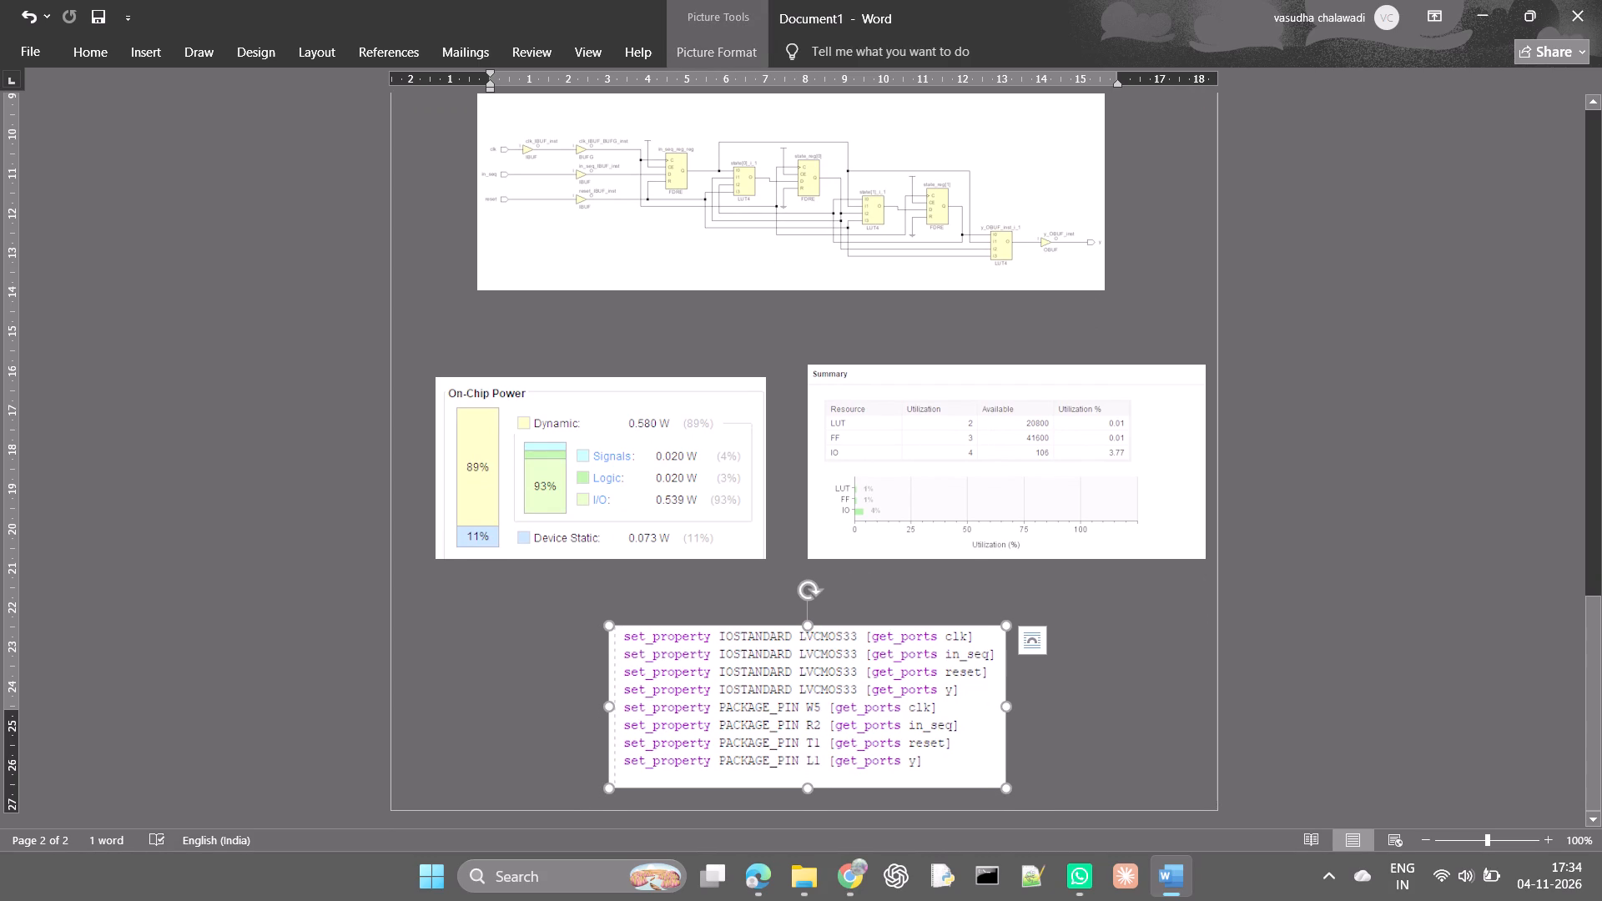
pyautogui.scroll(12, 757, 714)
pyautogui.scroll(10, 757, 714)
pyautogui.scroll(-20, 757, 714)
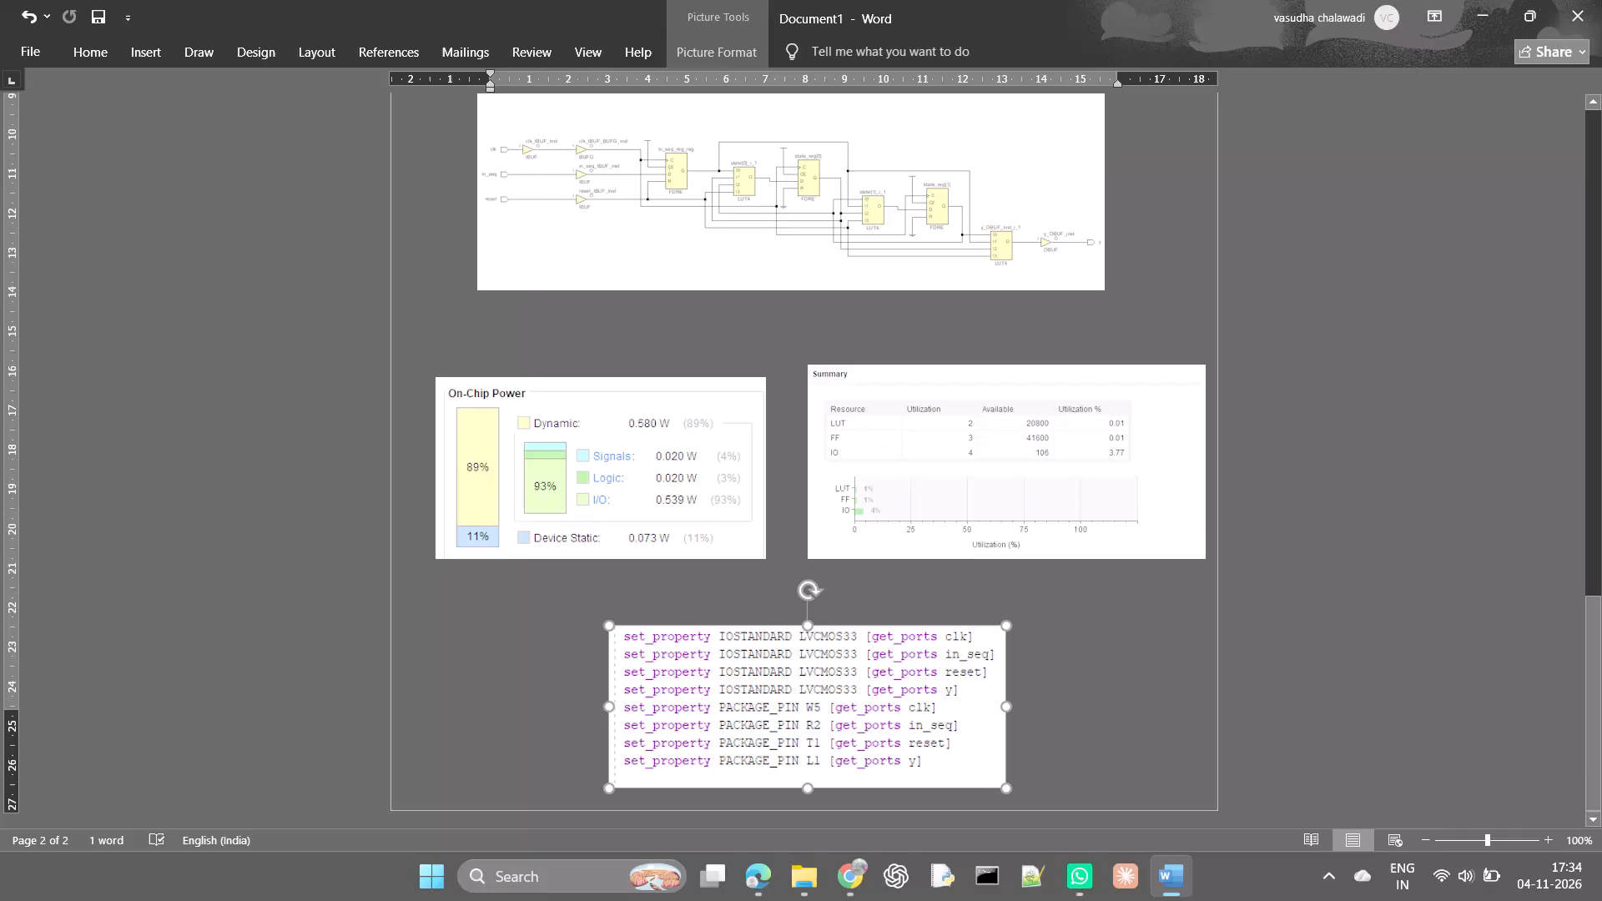
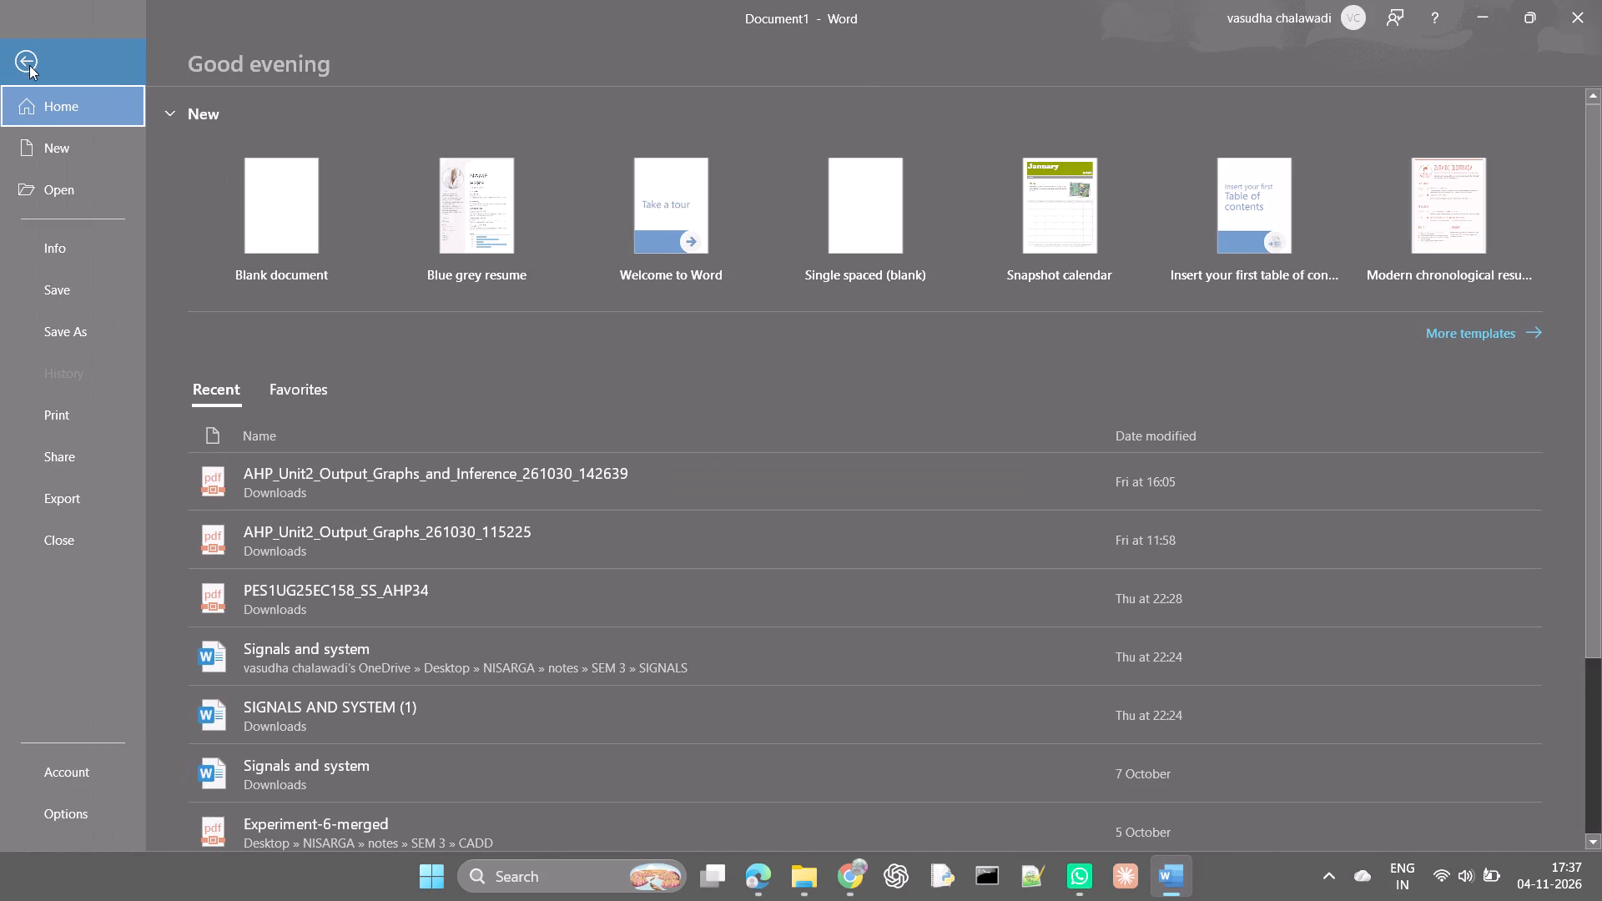
# Open the Save As options to choose a save location for the unsaved document.
pyautogui.click(65, 320)
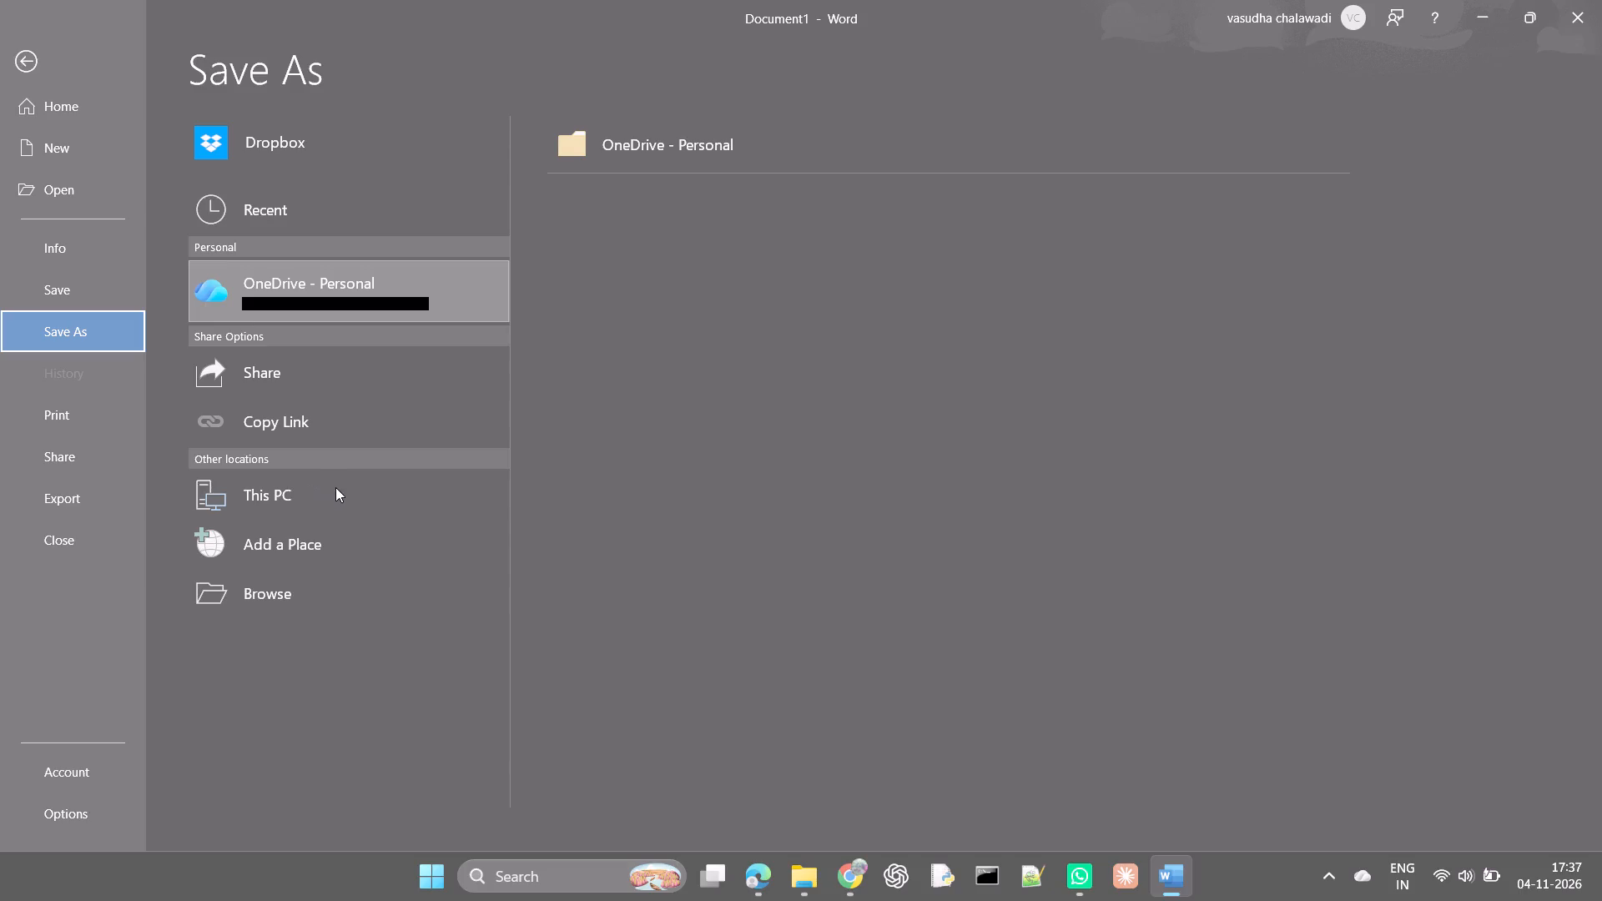
# Save the document as a PDF named cad in the NISARGA folder on the Desktop.
pyautogui.click(317, 583)
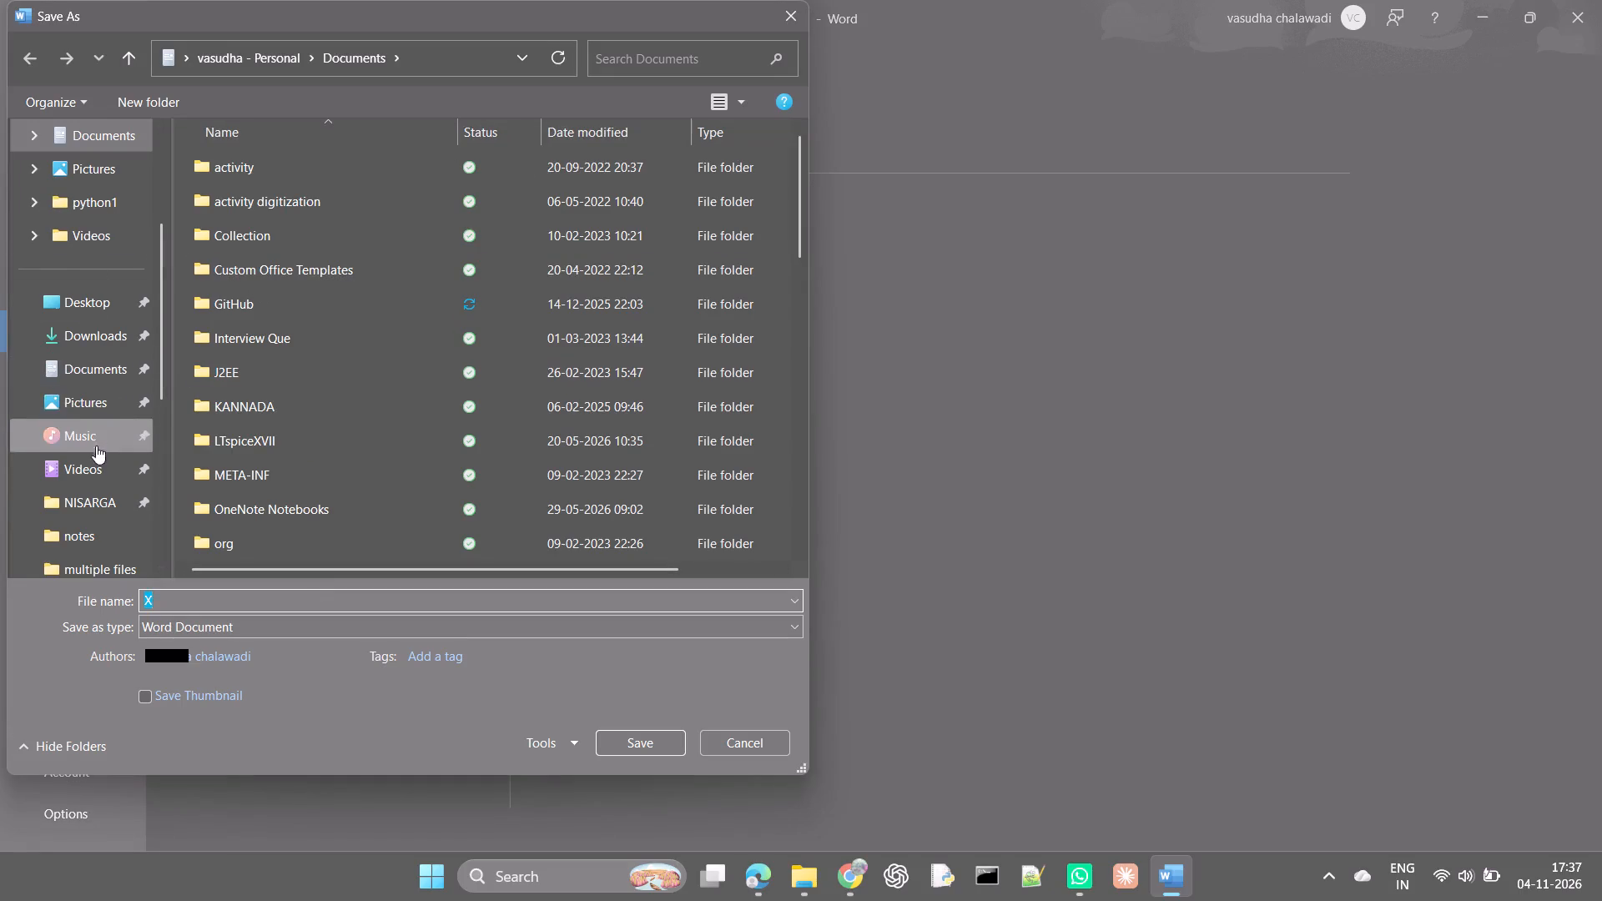
pyautogui.doubleClick(96, 498)
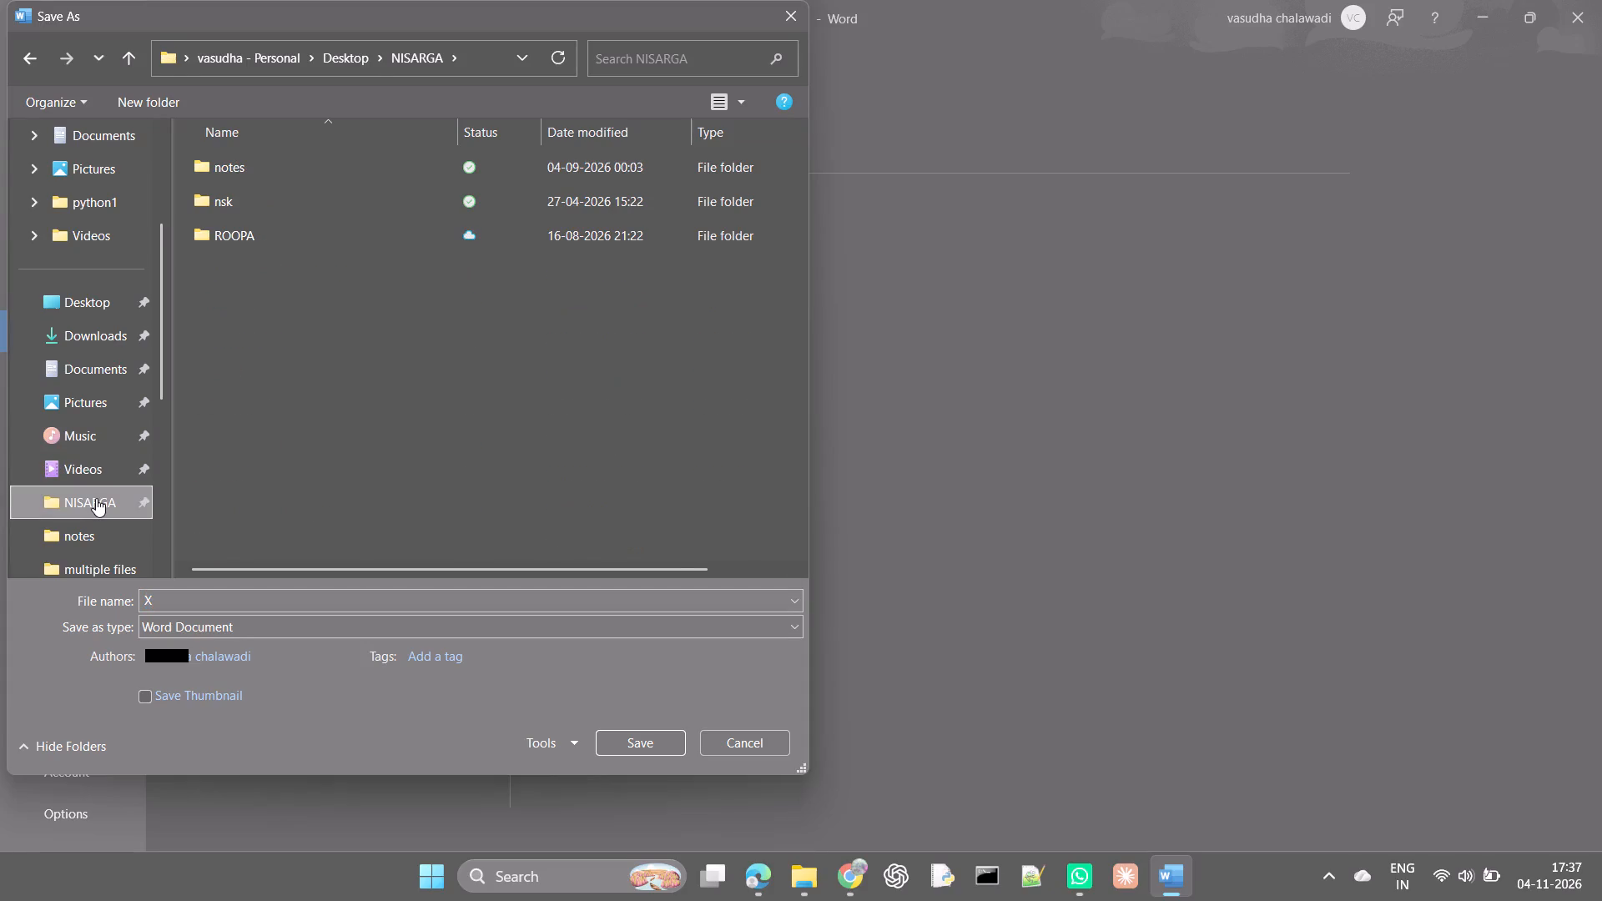
pyautogui.click(176, 593)
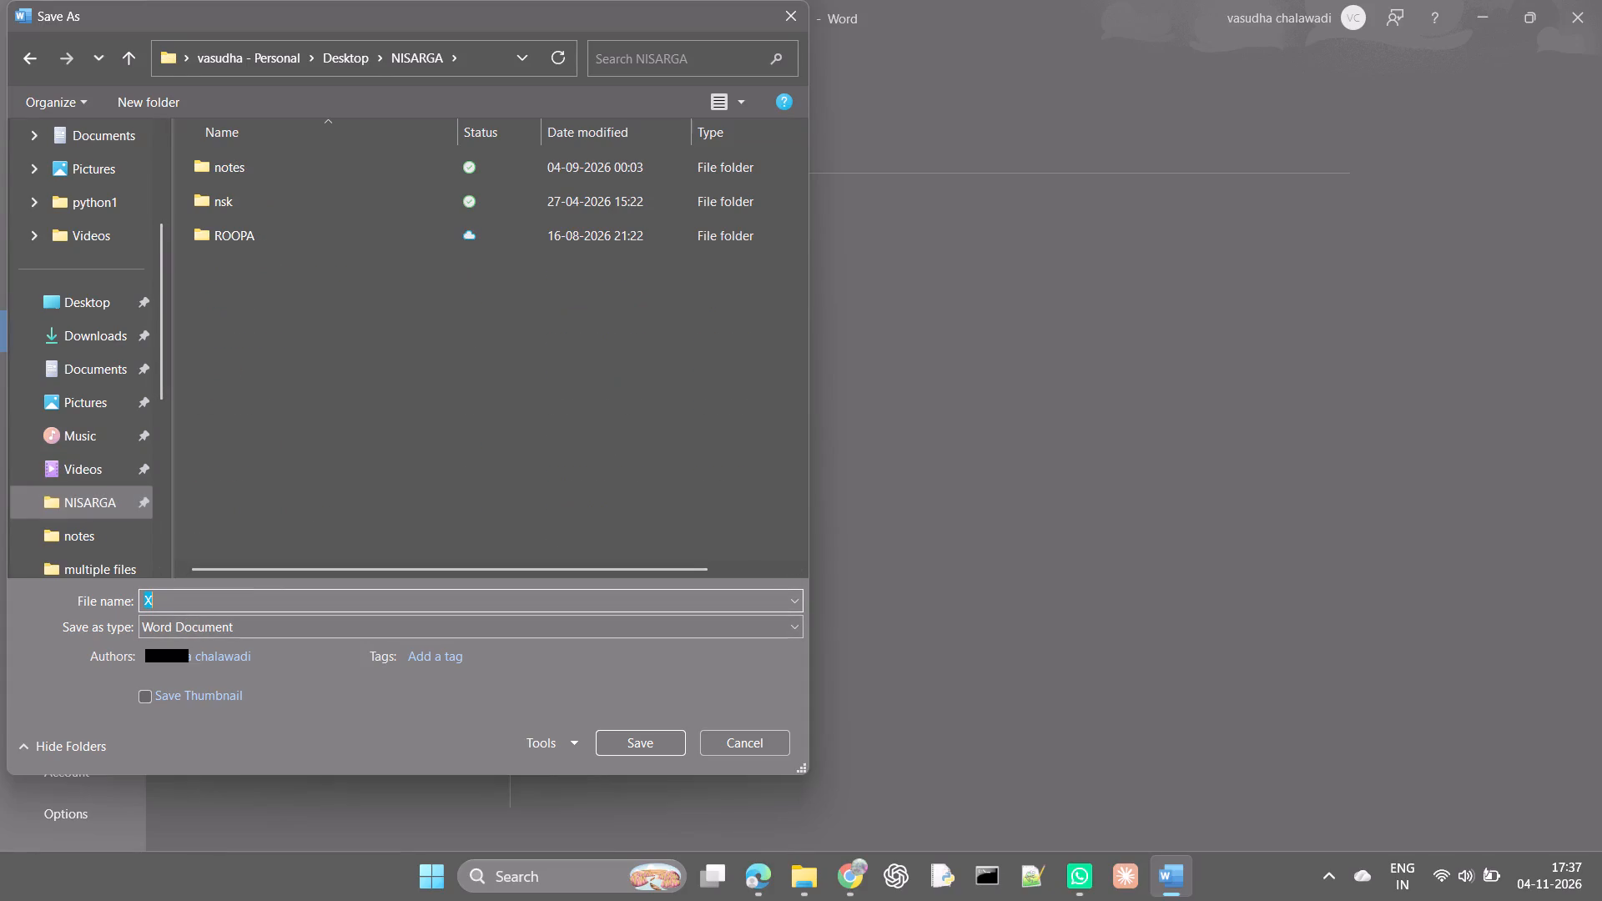
pyautogui.press('BackSpace')
pyautogui.write('cad')
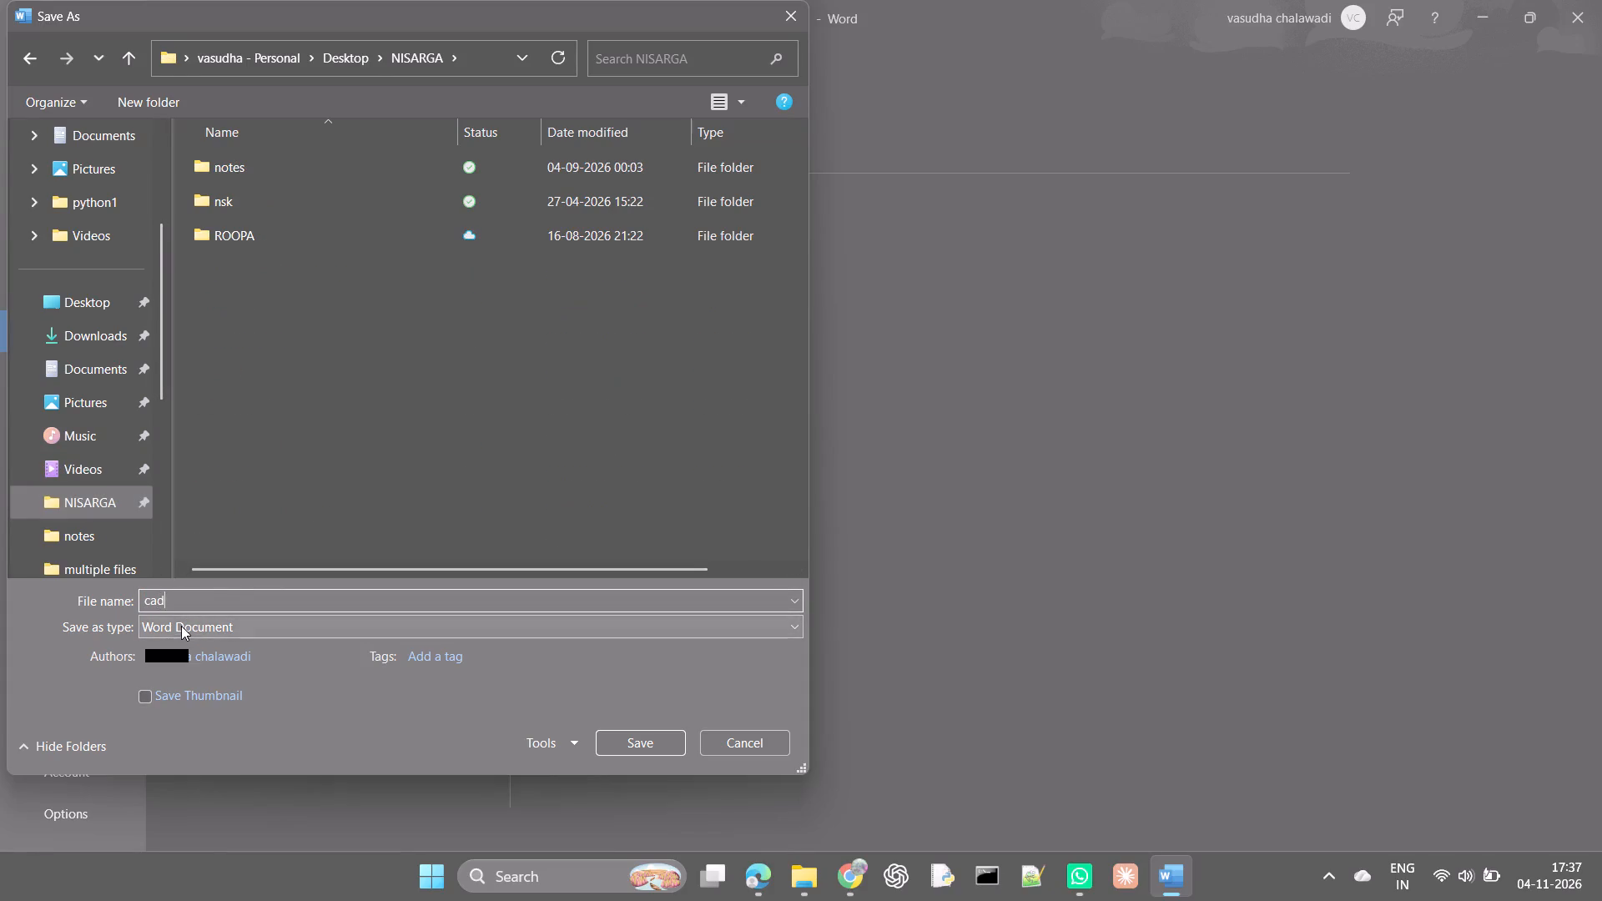
pyautogui.click(181, 626)
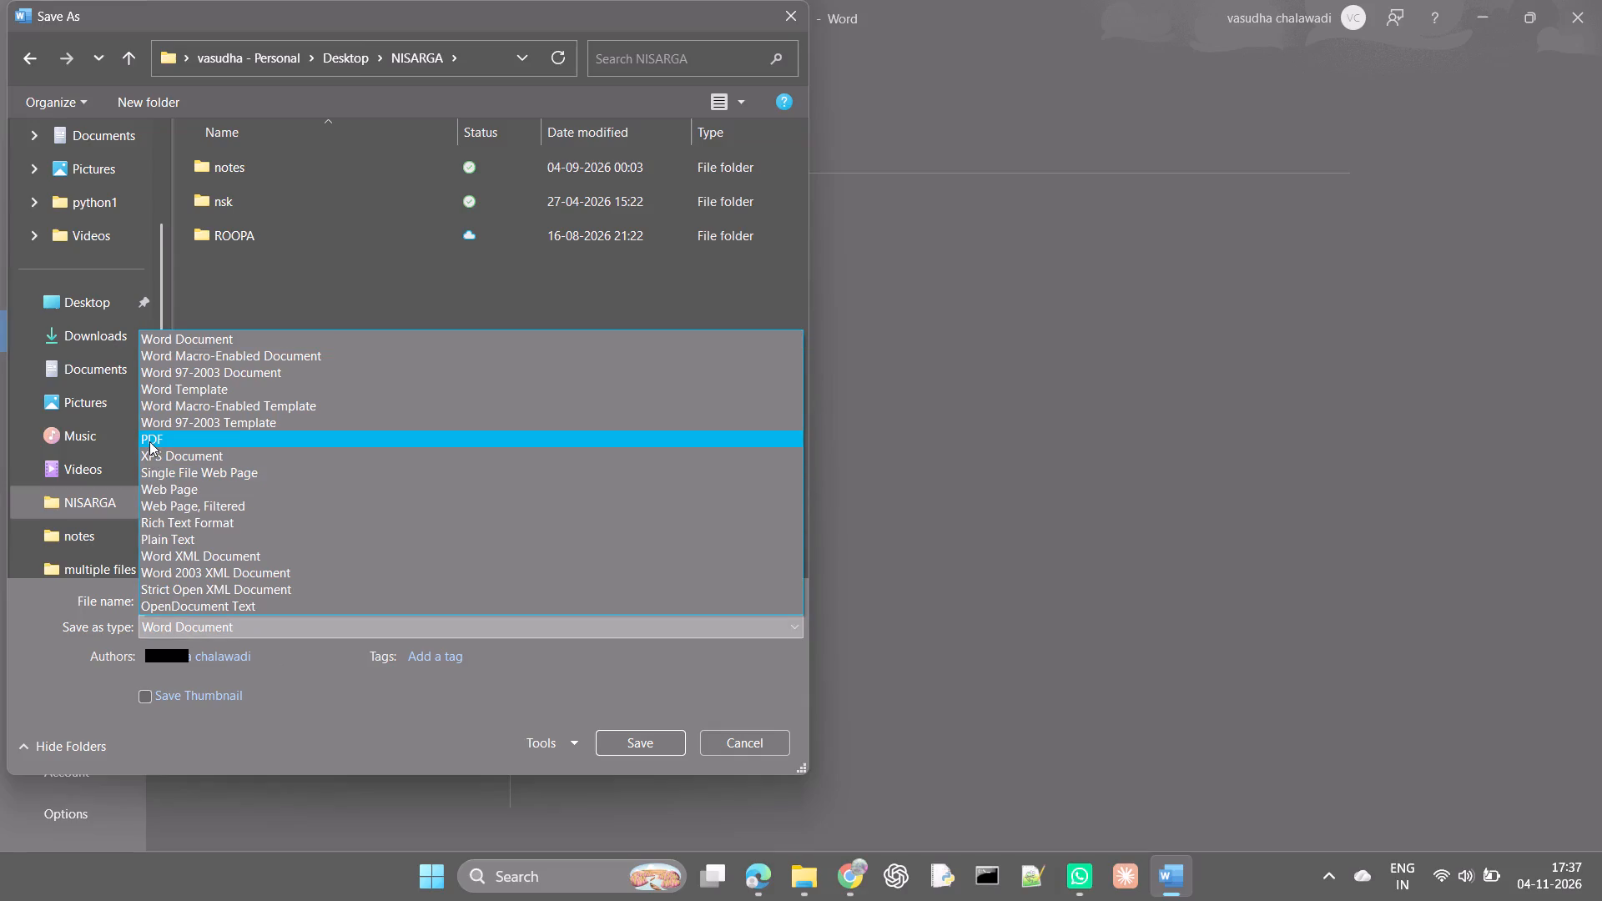
pyautogui.click(149, 441)
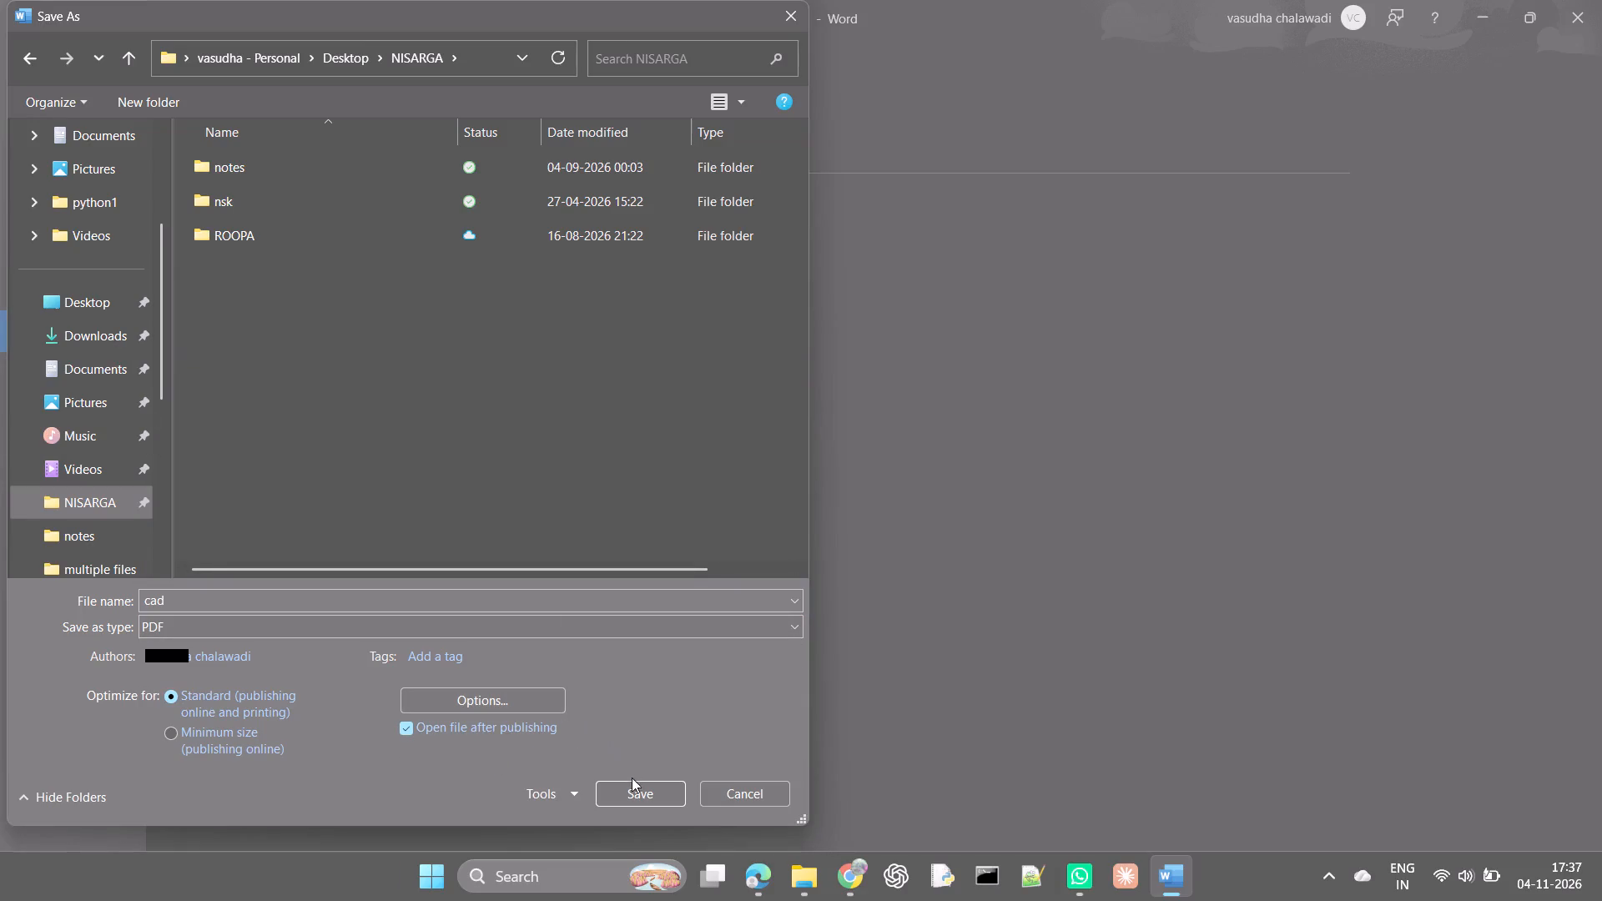
# Finish saving the PDF named cad to the NISARGA folder, using standard optimization.
pyautogui.click(637, 793)
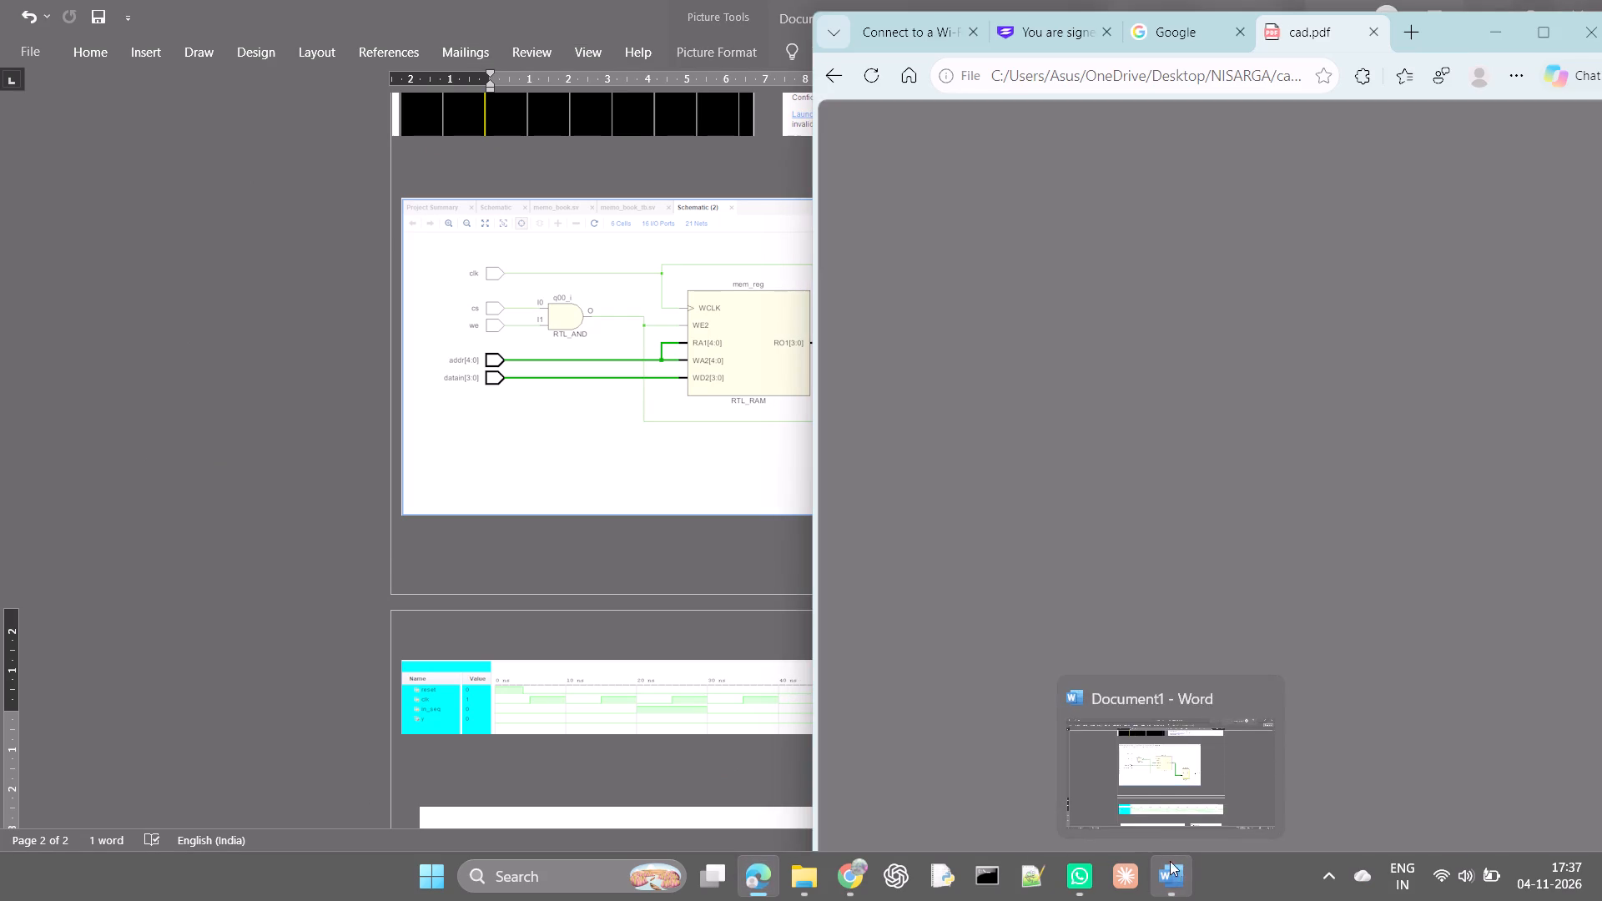
pyautogui.click(567, 477)
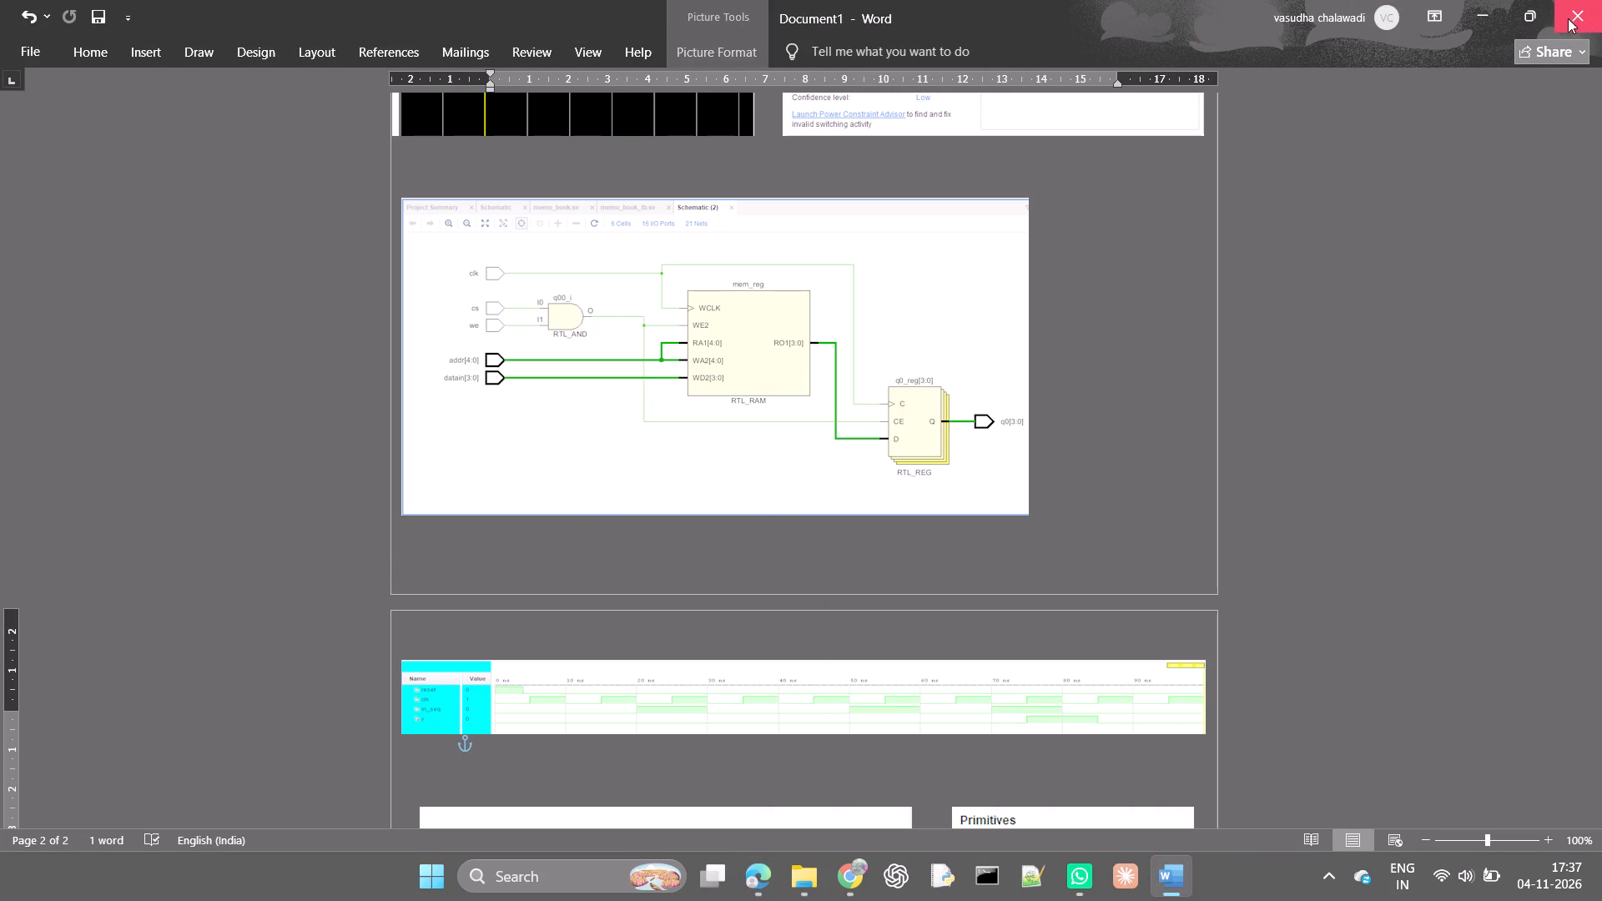
pyautogui.click(1568, 18)
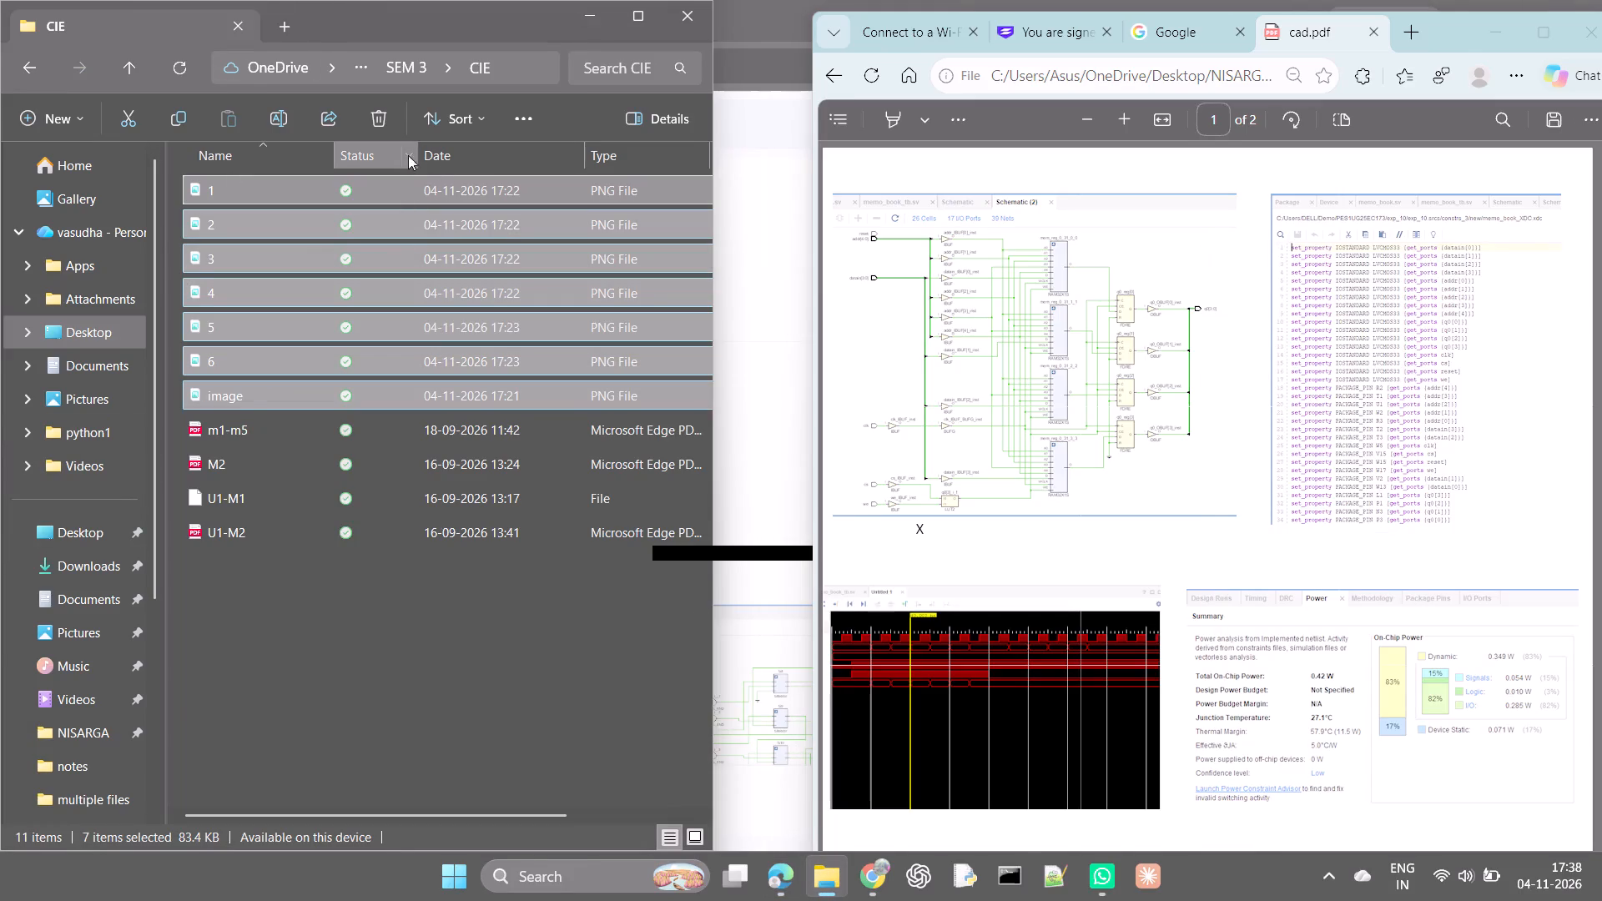
pyautogui.click(386, 123)
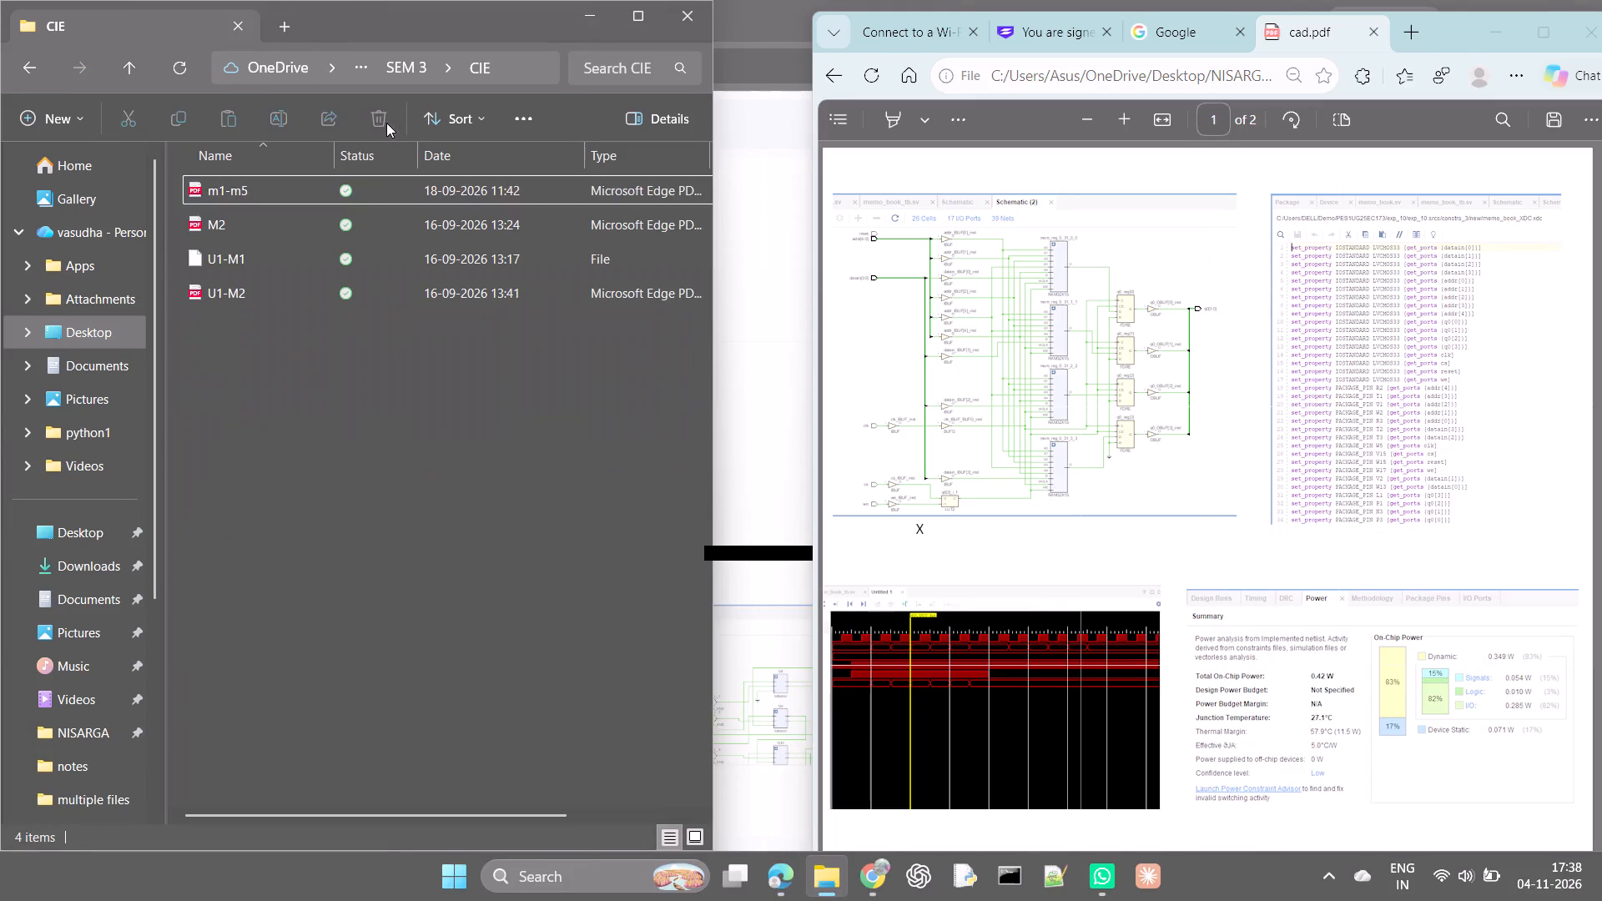
# Delete today's five PNG files, image and image (1) to image (4), from the Downloads folder.
pyautogui.doubleClick(104, 565)
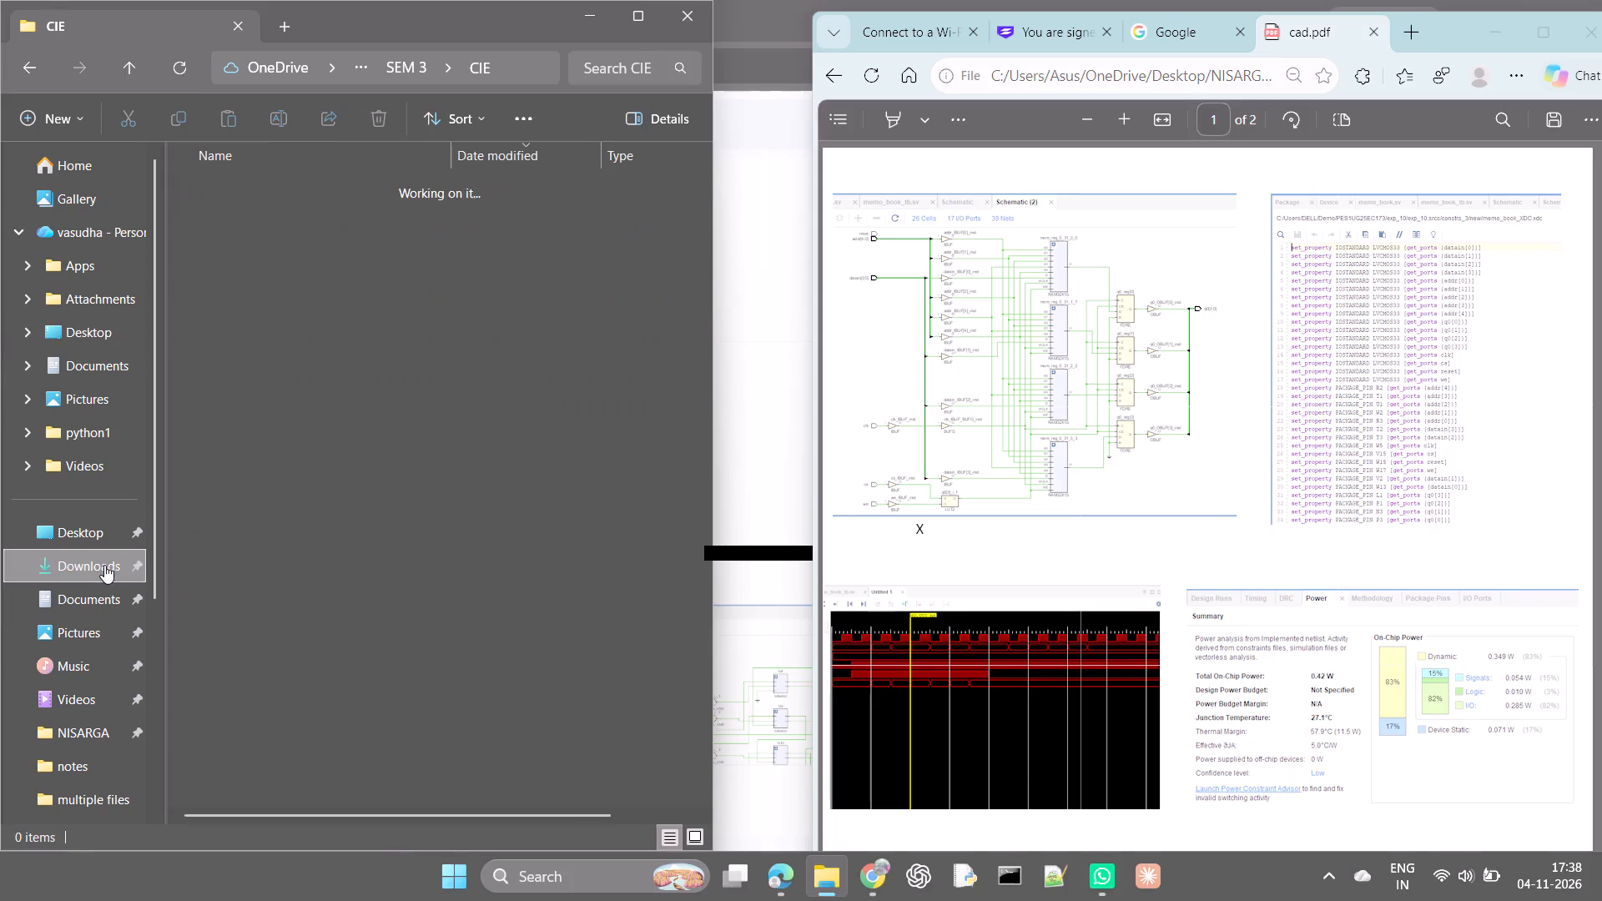
pyautogui.moveTo(244, 338); pyautogui.dragTo(242, 224)
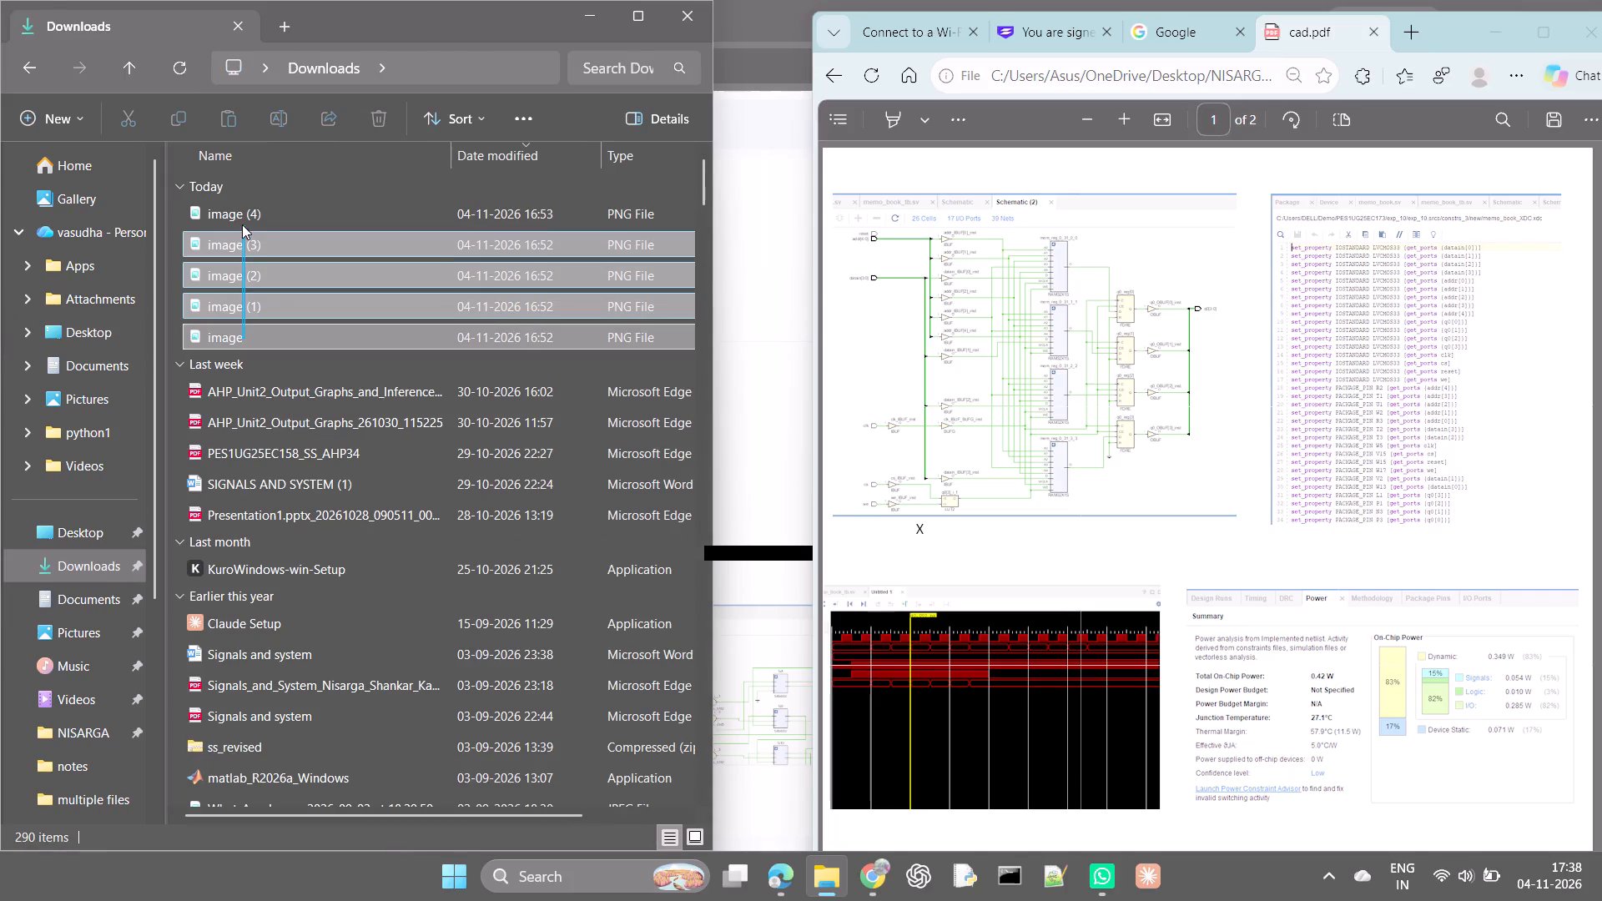
pyautogui.moveTo(242, 224); pyautogui.dragTo(240, 205)
pyautogui.click(368, 118)
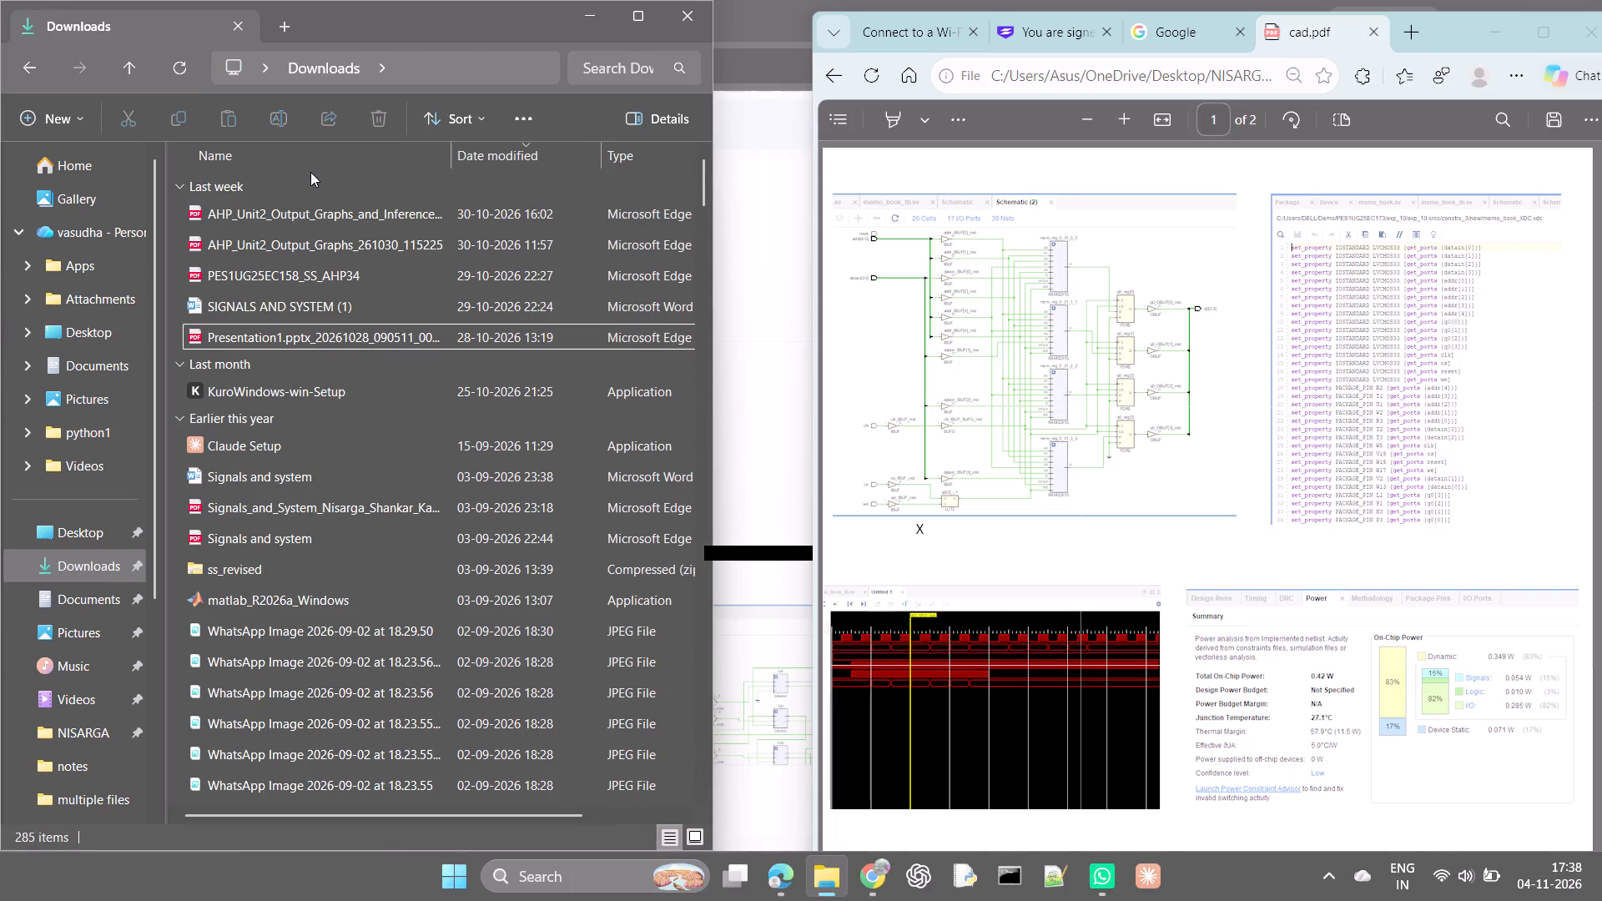
# Copy the cad PDF from the NISARGA folder on the Desktop.
pyautogui.doubleClick(108, 335)
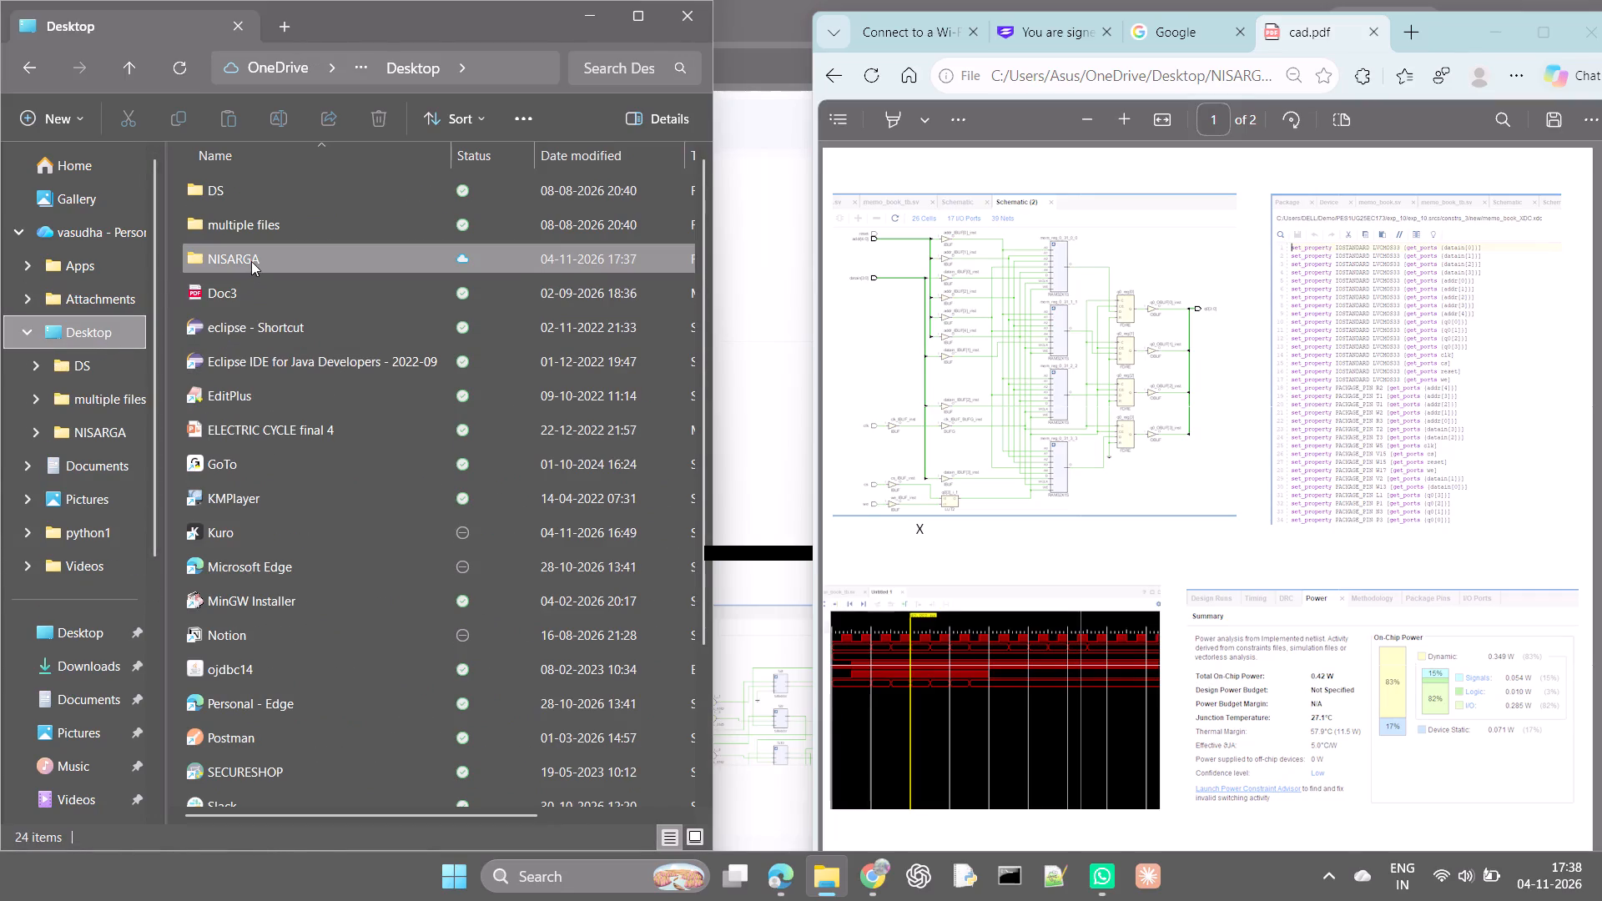
pyautogui.doubleClick(251, 261)
pyautogui.click(243, 288)
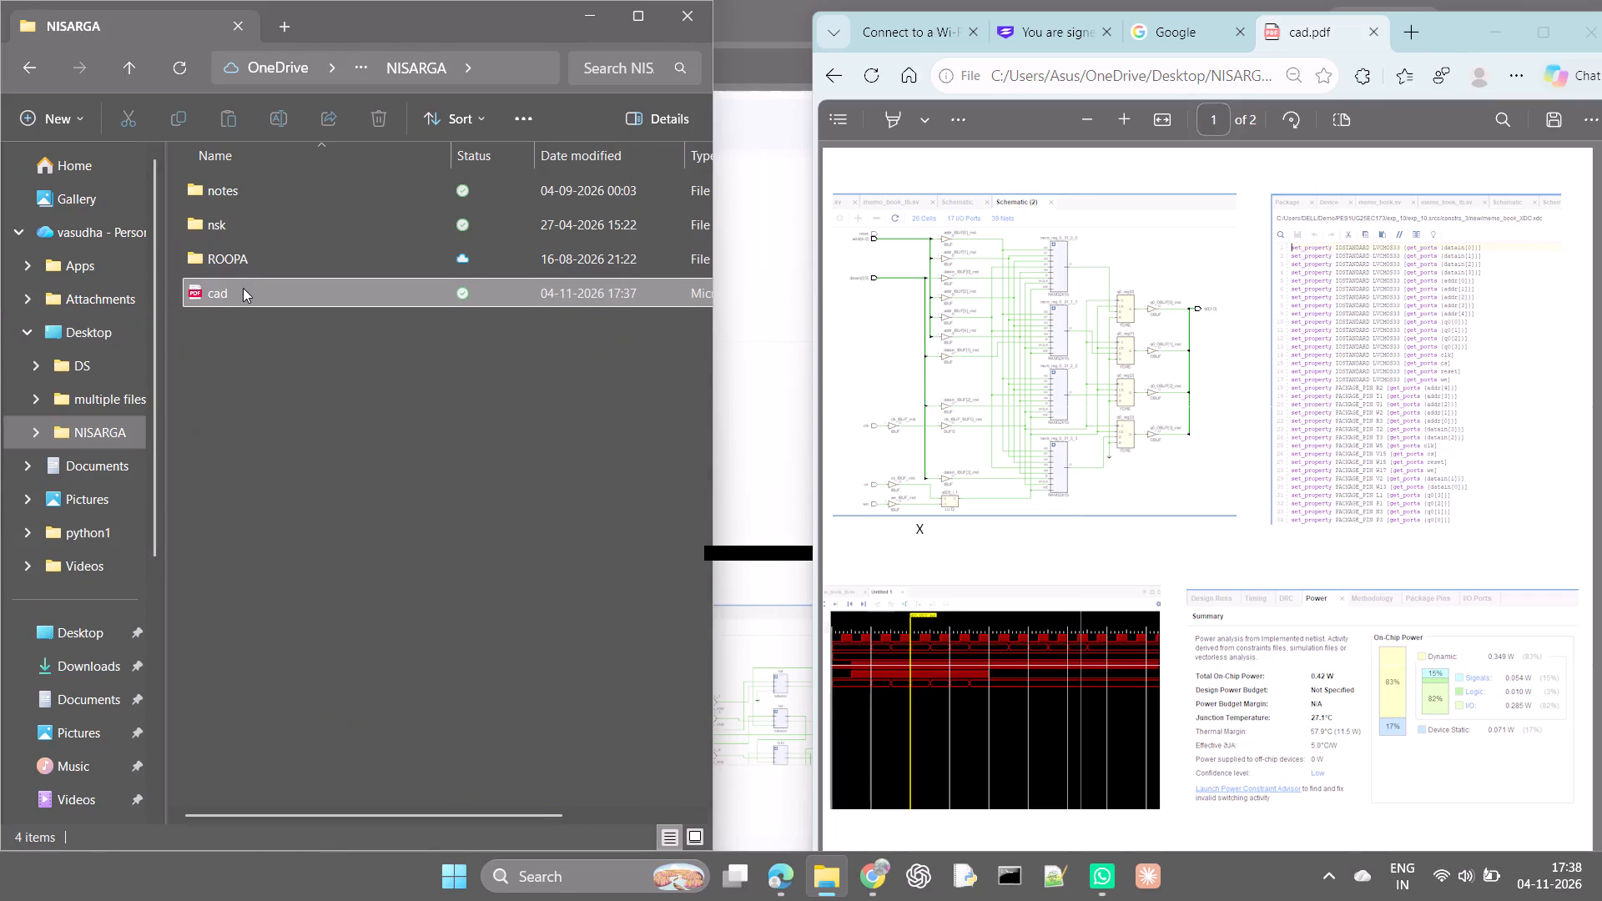
pyautogui.click(175, 120)
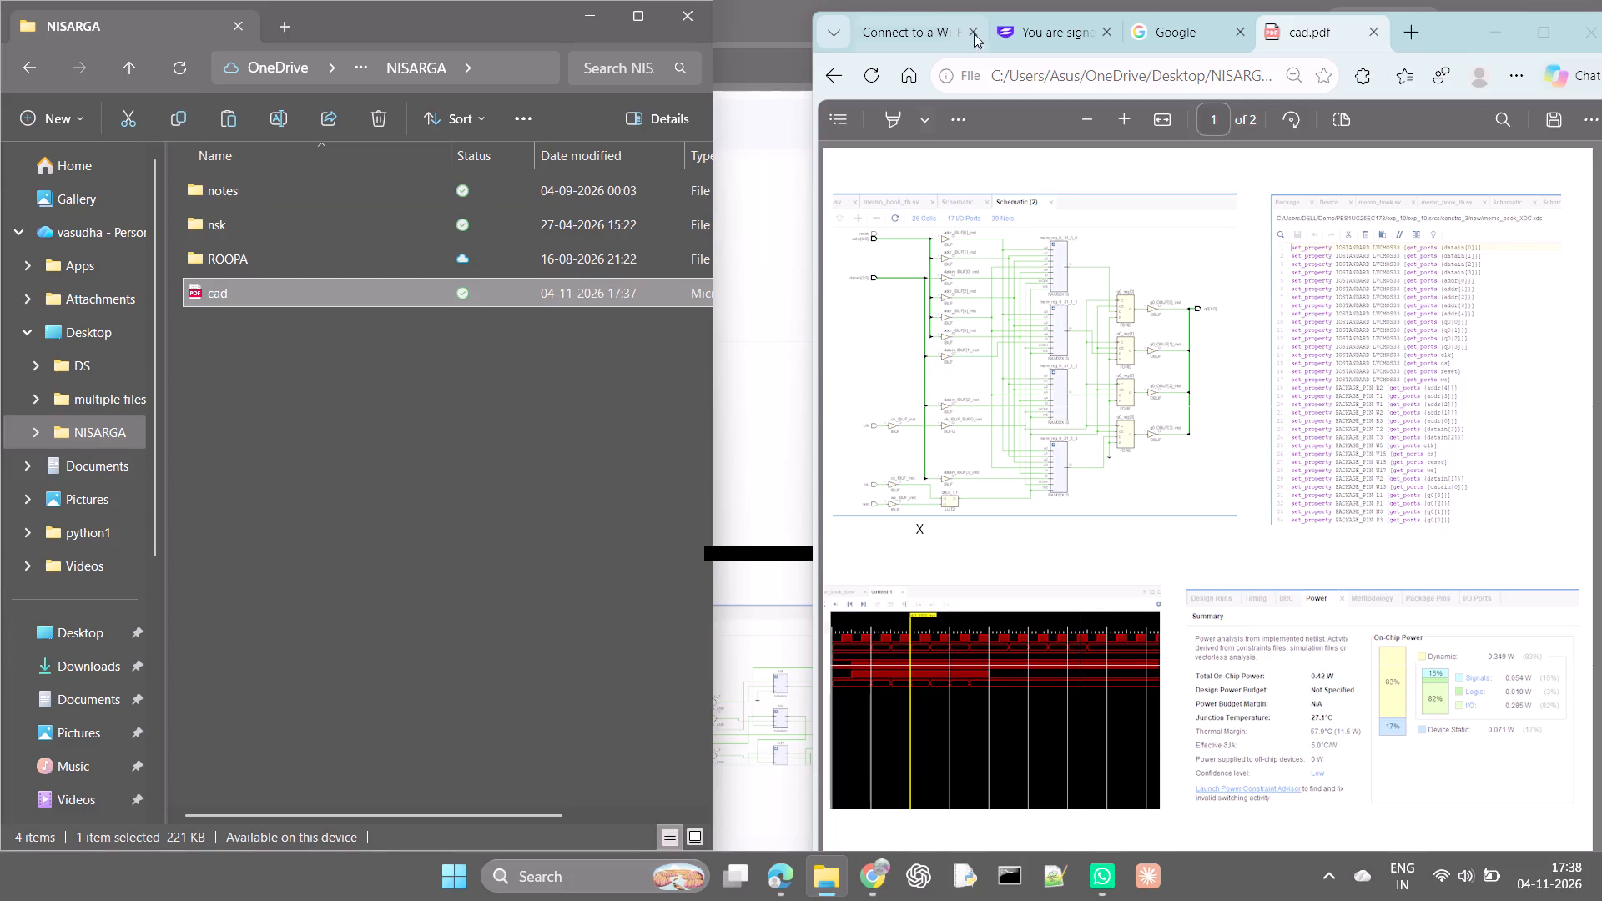
# Close the Edge window showing cad.pdf.
pyautogui.click(1598, 30)
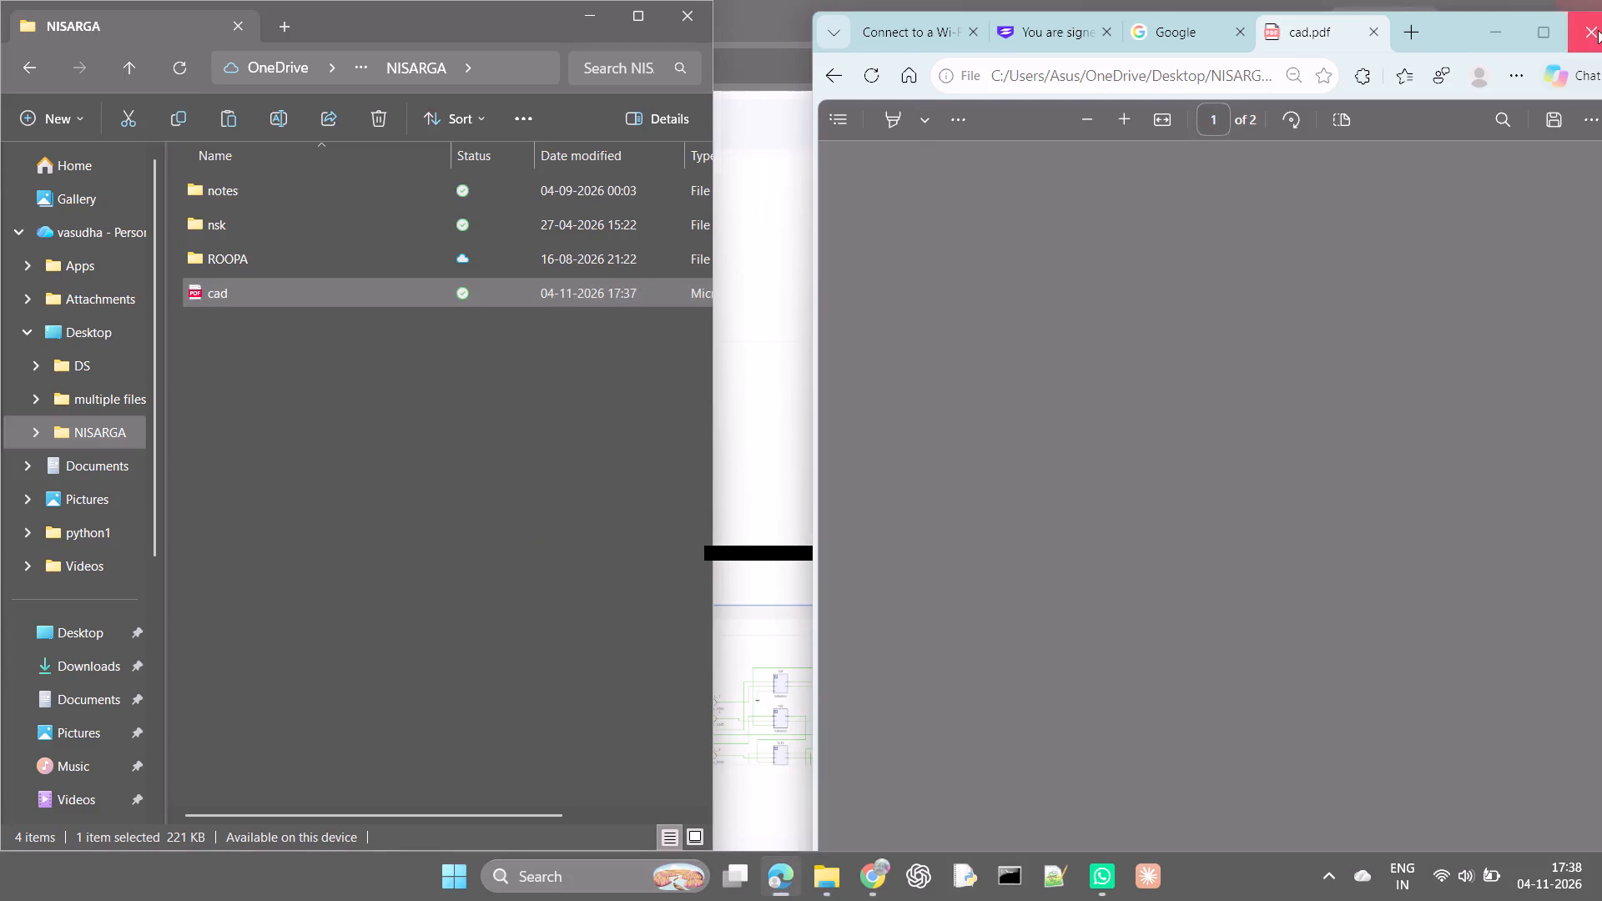